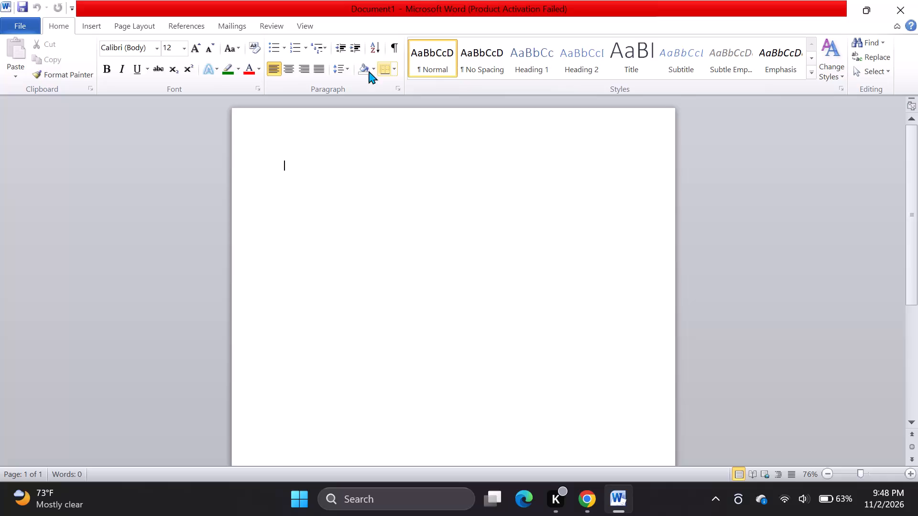
Add the title "Floor screeding" in bold, underlined 16 pt text and start a new paragraph below it.
click(113, 66)
click(186, 49)
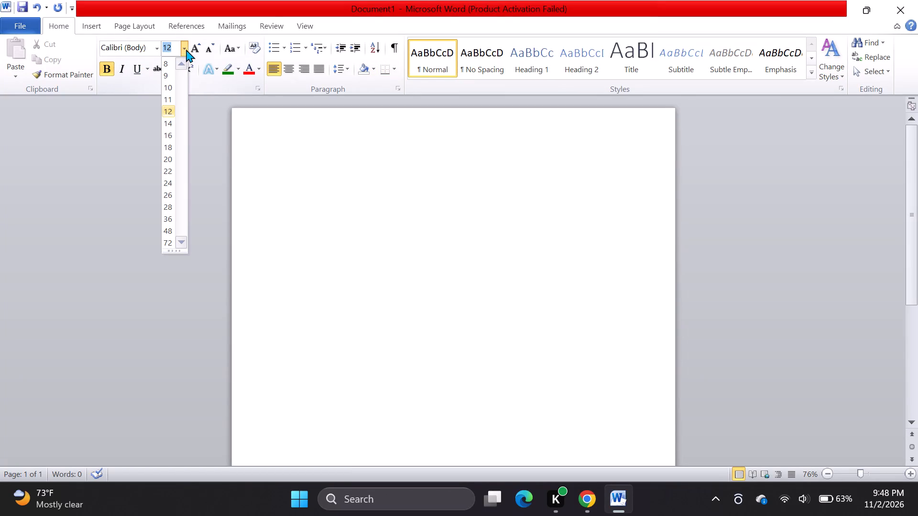
click(171, 132)
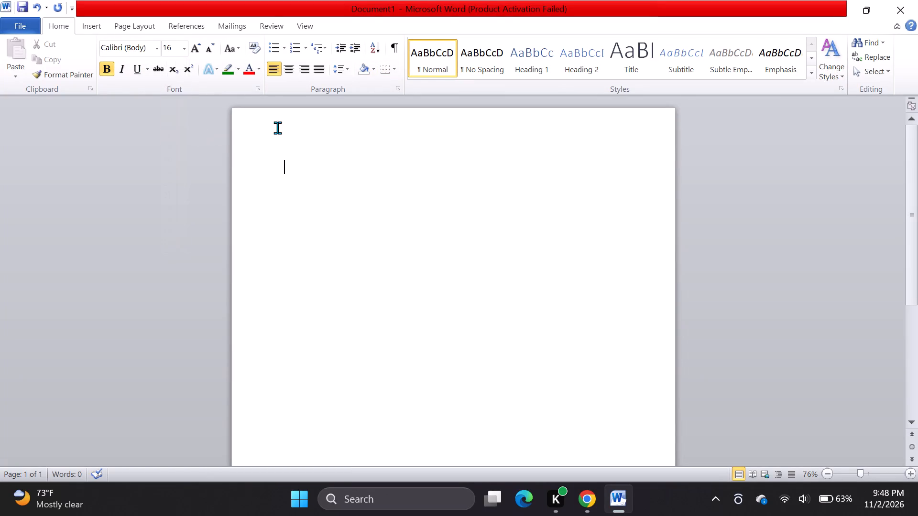
click(134, 73)
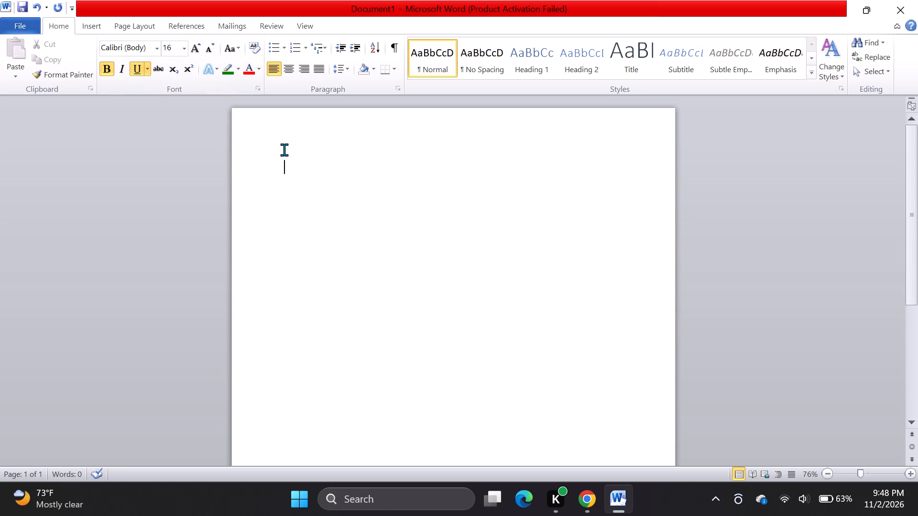
text(floor)
key(space)
text(screed)
text(ing)
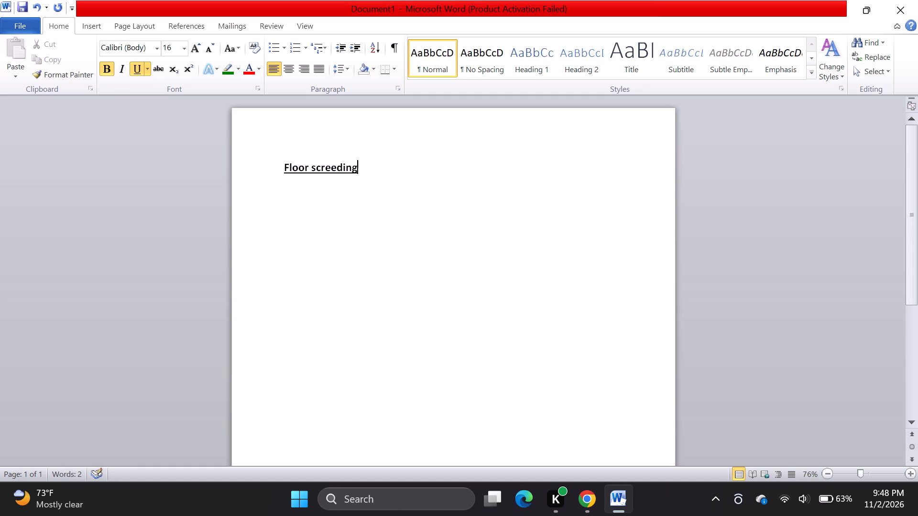
key(space)
key(Return)
Start the paragraph under the title with the lead-in "Floor screed-" in bold 12 pt text without underline.
click(186, 46)
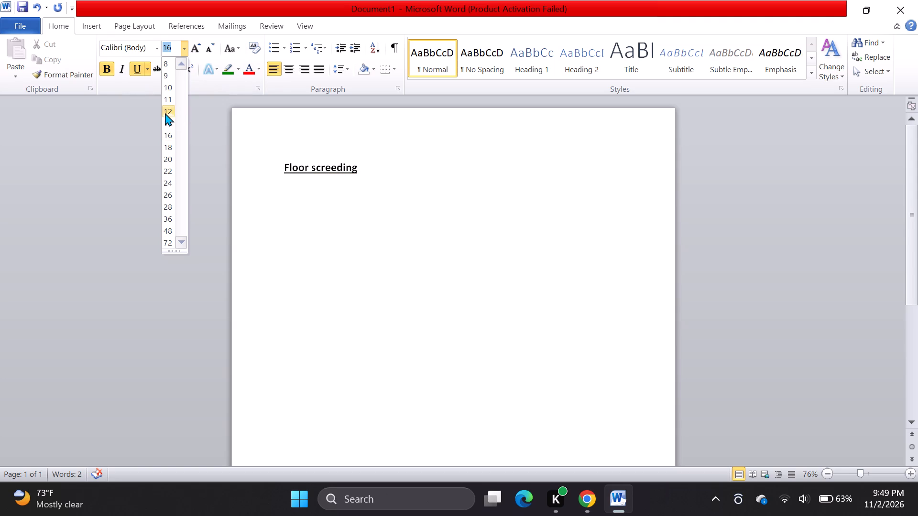
click(165, 113)
click(137, 68)
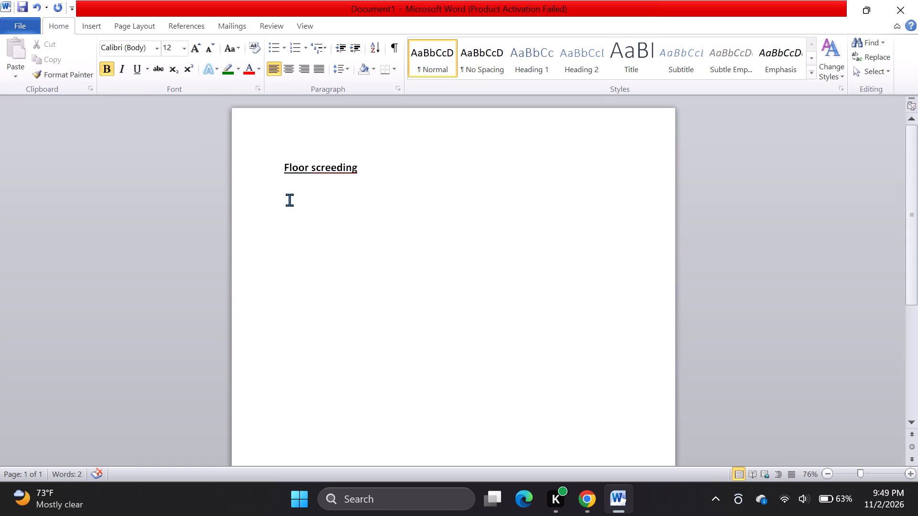
text(floor sce)
key(BackSpace)
text(reed)
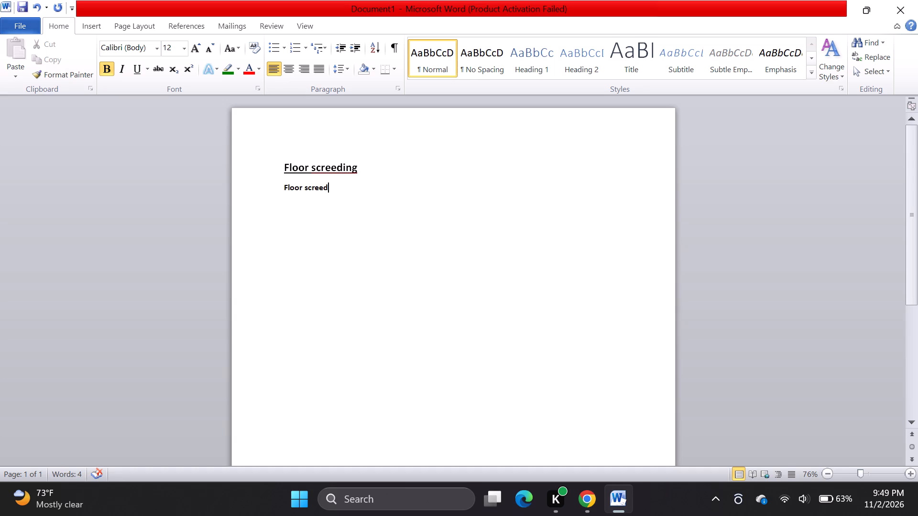
key(minus)
Continue the definition after the lead-in in non-bold text with "is the process of applying".
click(109, 70)
click(338, 186)
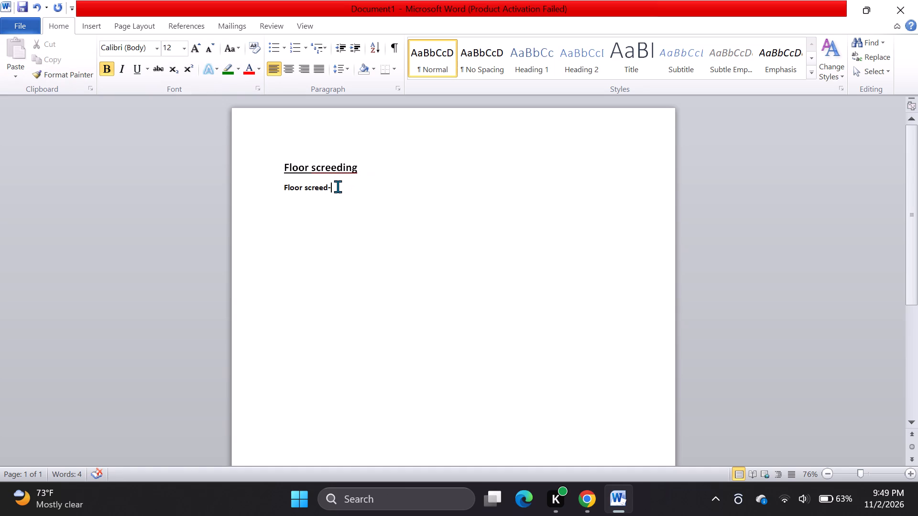
click(108, 69)
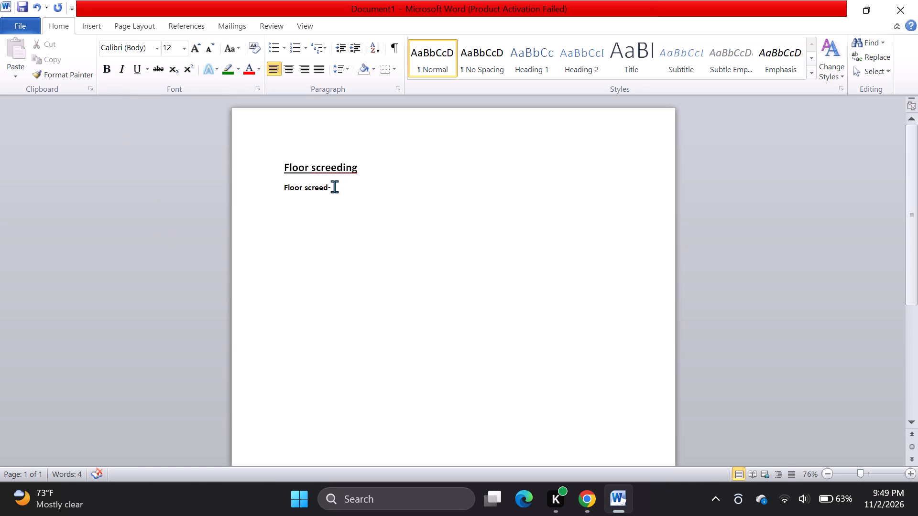
key(space)
text(is the)
key(space)
text(proce)
text(ss of)
key(space)
text(applyinf)
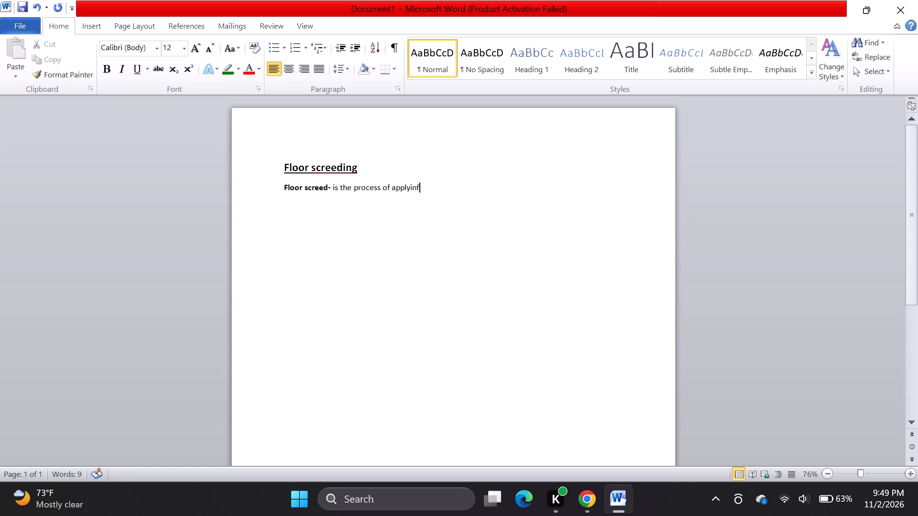
key(BackSpace)
key(g)
Extend the definition sentence with "a thin layer of cement and sand mortar".
key(space)
text(a thin)
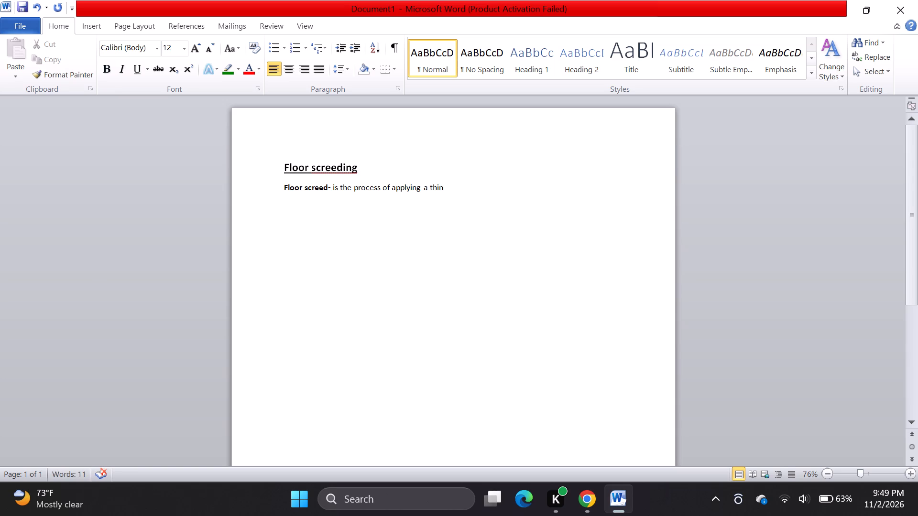
key(space)
text(layer)
key(space)
text(of cement)
key(space)
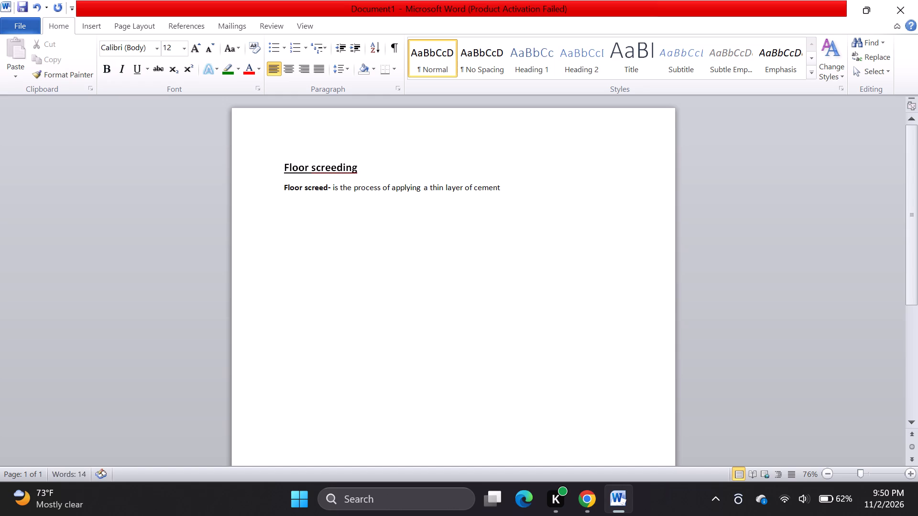
text(and sand)
key(space)
text(mortar)
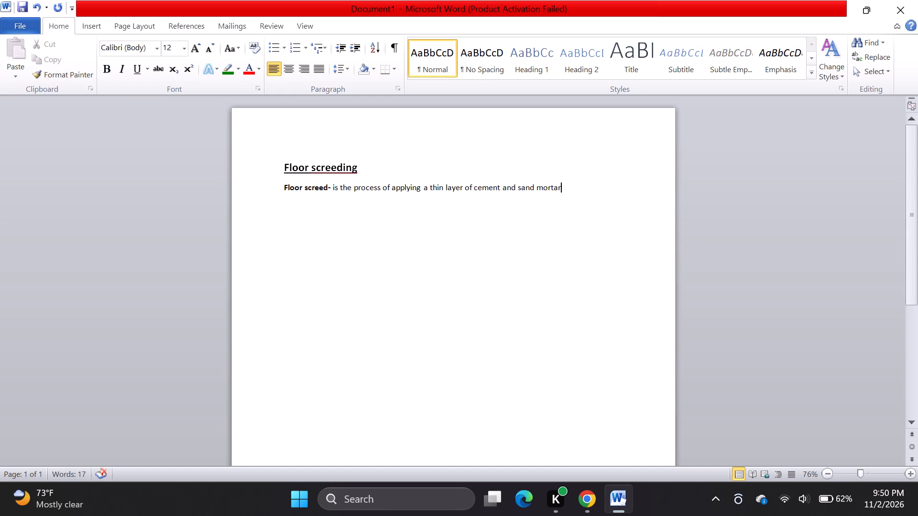
Extend the definition sentence with "over a concrete floor base".
key(space)
text(over)
key(space)
text(a concr)
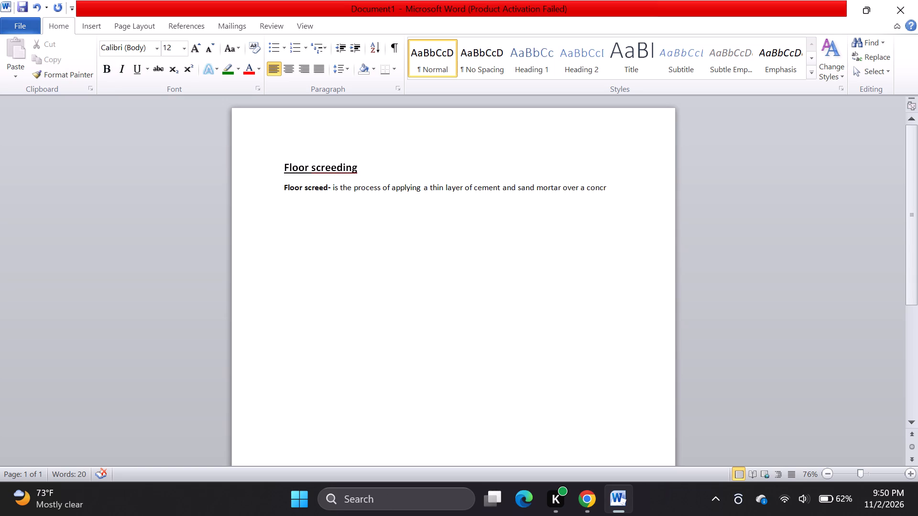
text(ete)
key(space)
text(floor)
key(space)
text(base)
key(d)
key(BackSpace)
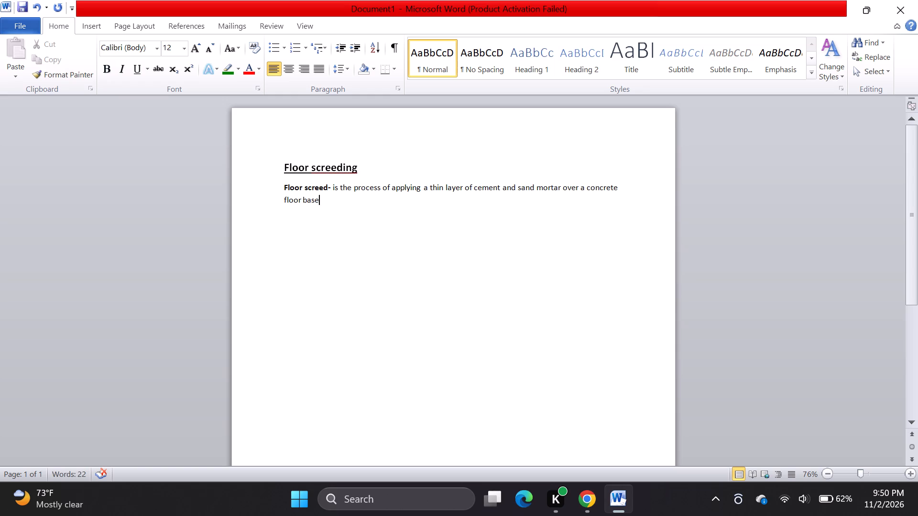
Extend the definition sentence with "to produce a smooth,".
key(space)
text(to)
key(space)
text(pro)
text(duce)
key(space)
text(a smooth)
key(space)
key(BackSpace)
key(comma)
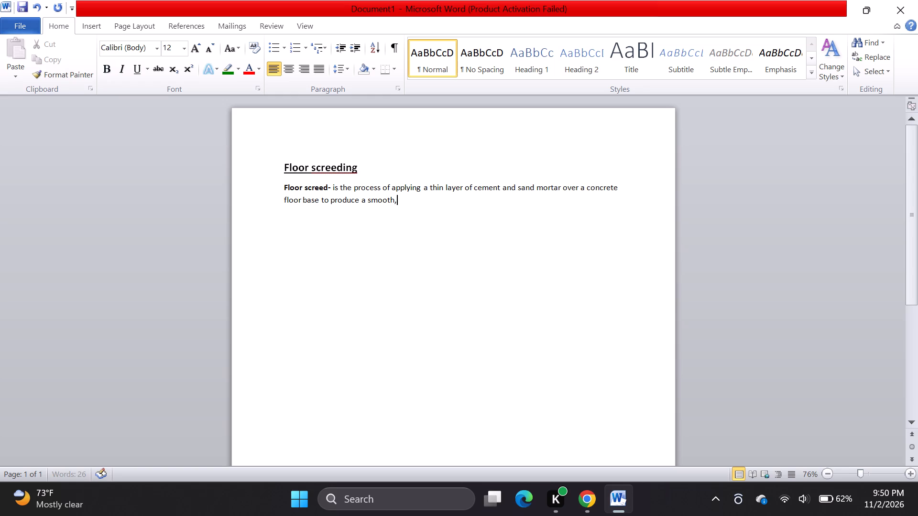
Complete the definition sentence with "level and even surface".
text(level)
key(space)
text(and)
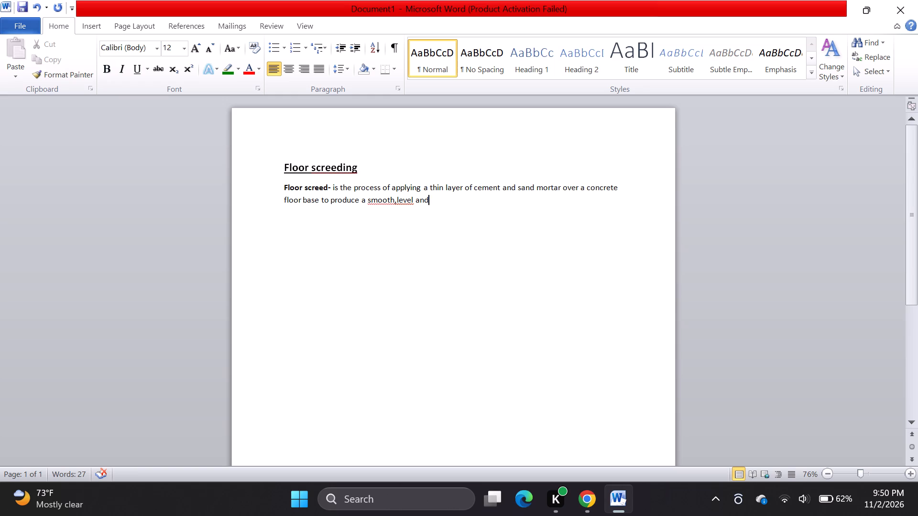
key(space)
text(eve)
text(n)
key(space)
text(sur)
text(face)
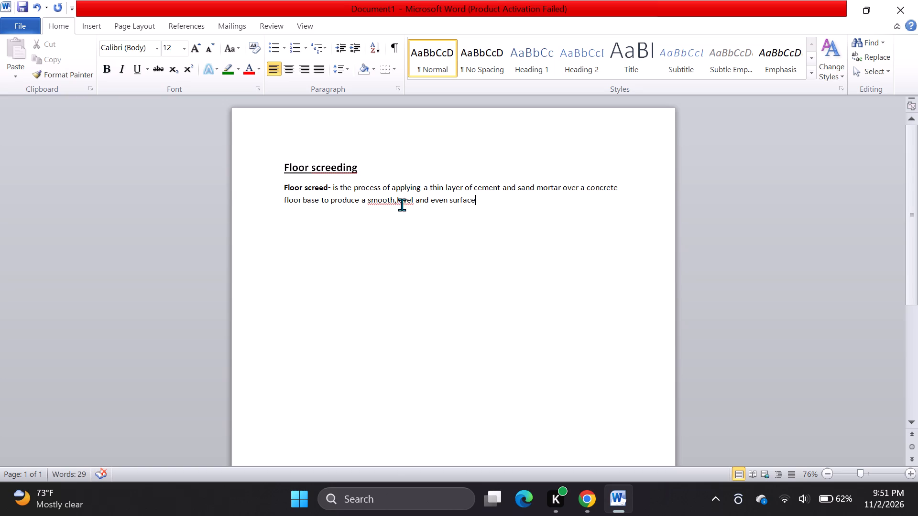
Insert the missing space between "smooth," and "level" in the definition.
click(396, 198)
key(Return)
key(BackSpace)
key(space)
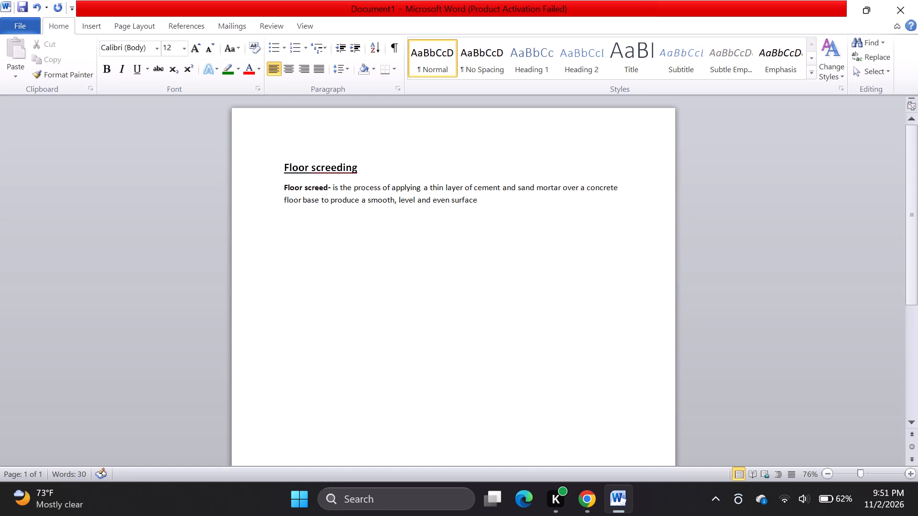
Start a new paragraph below the definition with "The screed provides a suitable surface".
click(483, 197)
key(Return)
text(the)
key(space)
text(screed)
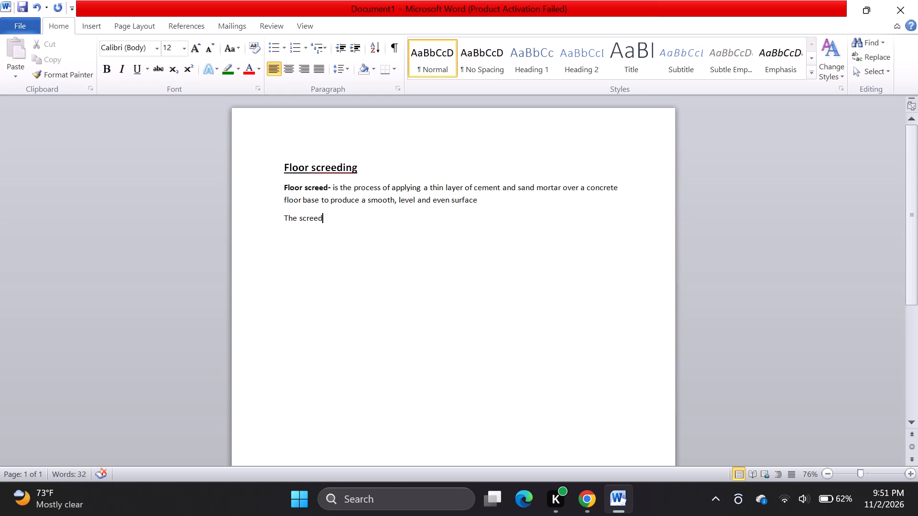
key(space)
text(pro)
text(vide)
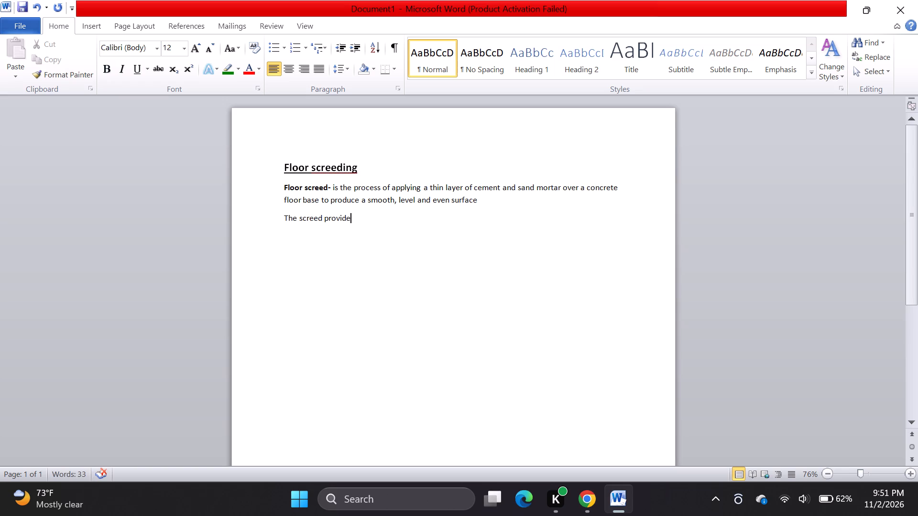
key(s)
key(space)
text(a suitable)
key(space)
text(surface)
key(space)
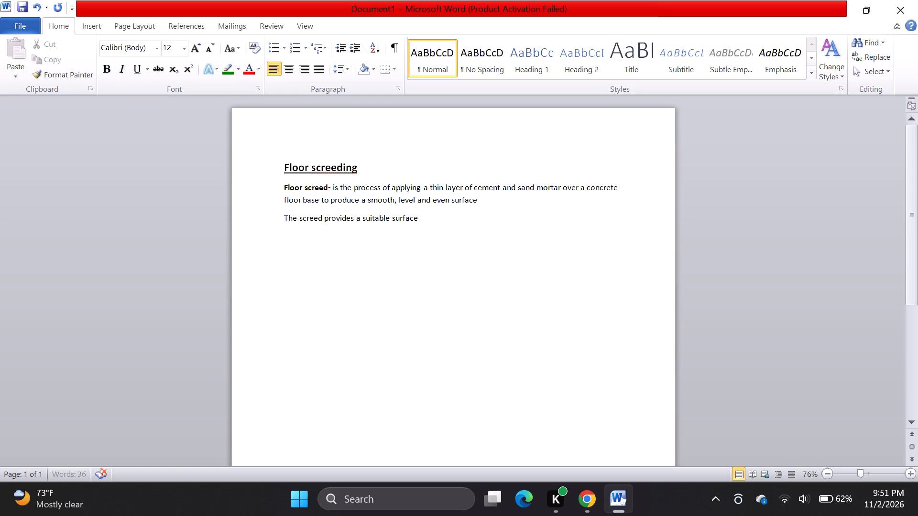
Complete the new paragraph's sentence with "for floor finishes such as:".
text(for)
key(space)
text(fllo)
key(BackSpace)
key(BackSpace)
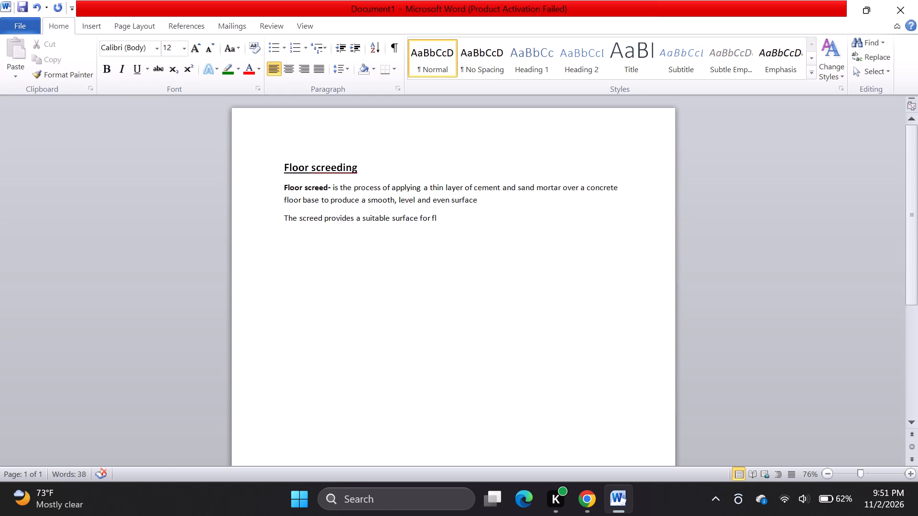
text(oo)
key(r)
key(space)
text(finishes)
key(space)
text(such as)
key(shift+colon)
Start a bulleted list with check-mark bullets on a new line below the floor finishes sentence.
key(Return)
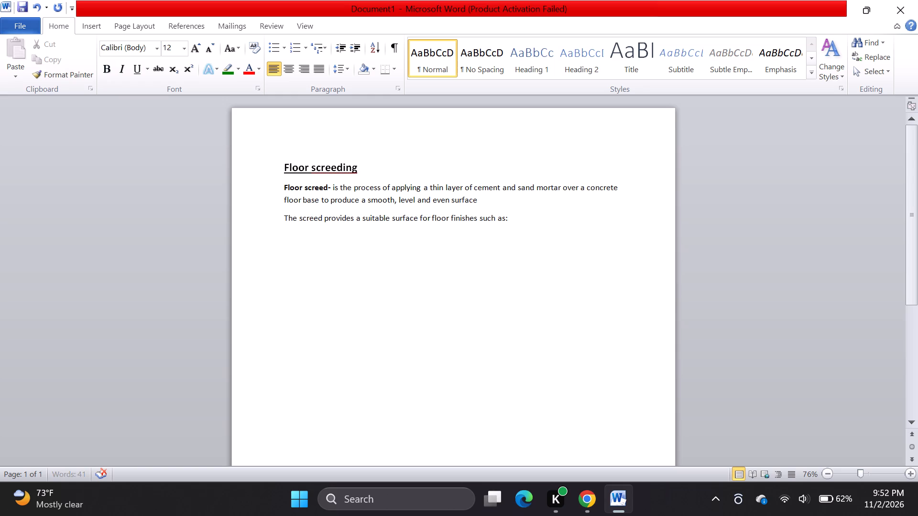
click(281, 46)
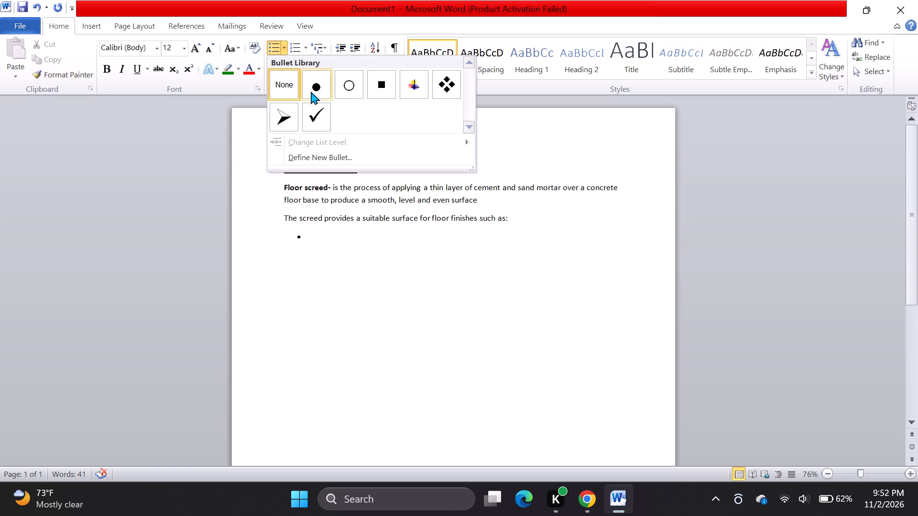
click(315, 103)
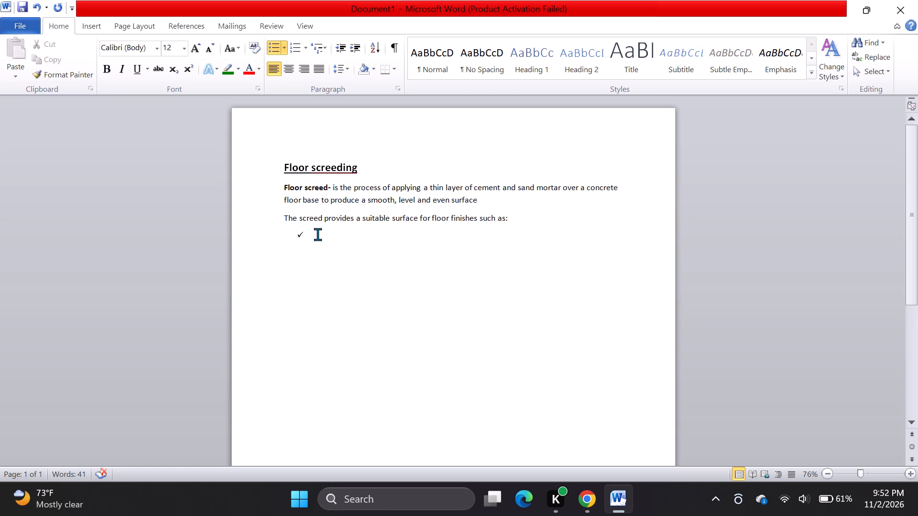
Enter "Ceramic tiles" as the first check-mark bullet in the floor finishes list.
text(cer)
key(a)
text(miic)
key(BackSpace)
key(BackSpace)
key(c)
key(space)
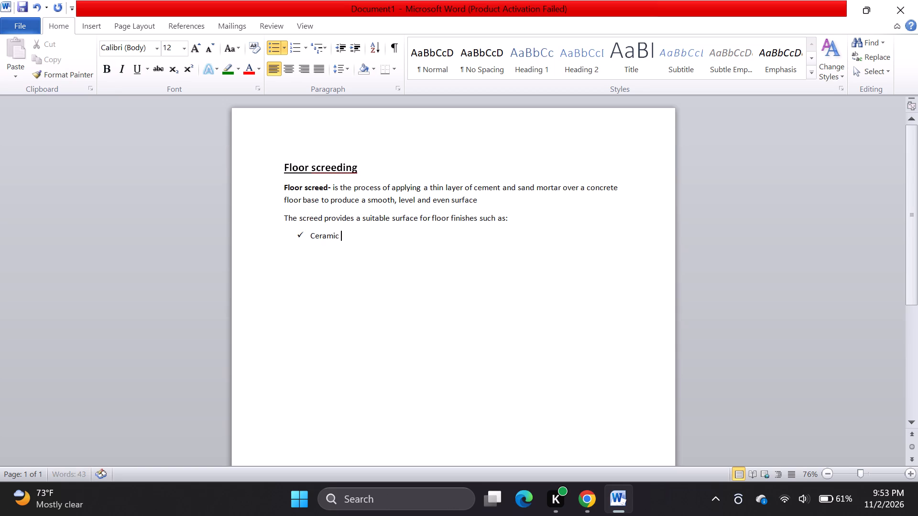
text(tiles)
Add "Terrazzo" and "Vinyl flooring" as the next two check-mark bullets below "Ceramic tiles".
key(Return)
key(t)
text(erraz)
key(o)
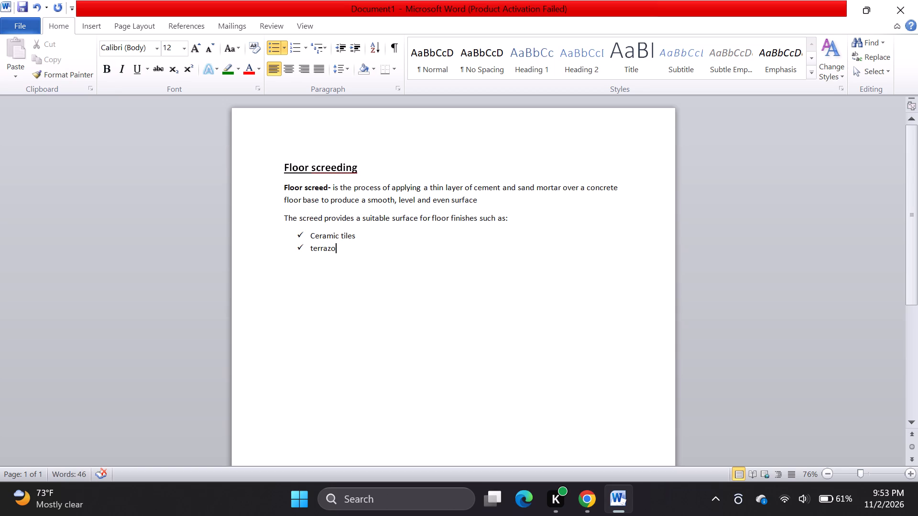
key(Return)
key(v)
key(i)
text(ny)
text(l fl)
text(ooring)
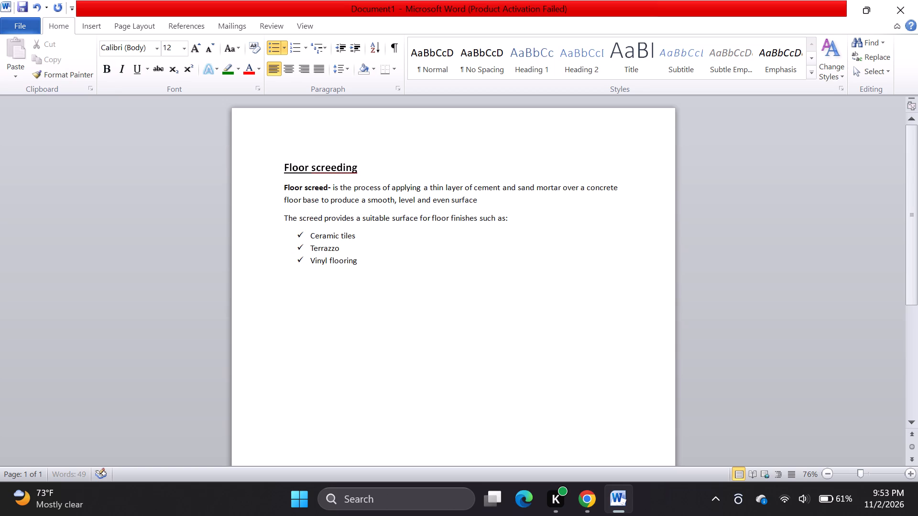
Add "Carpets" and "Other floor coverings" as the last two check-mark bullets of the list.
key(Return)
text(car)
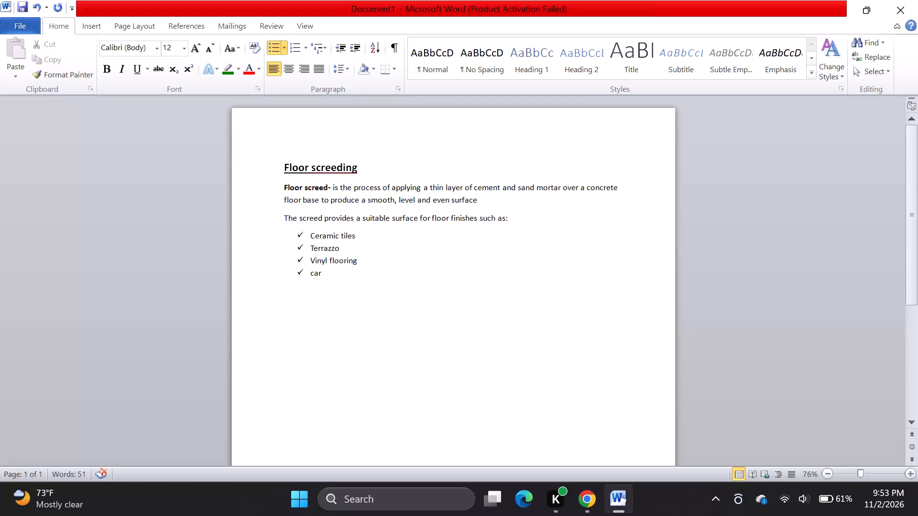
text(pet)
key(s)
key(Return)
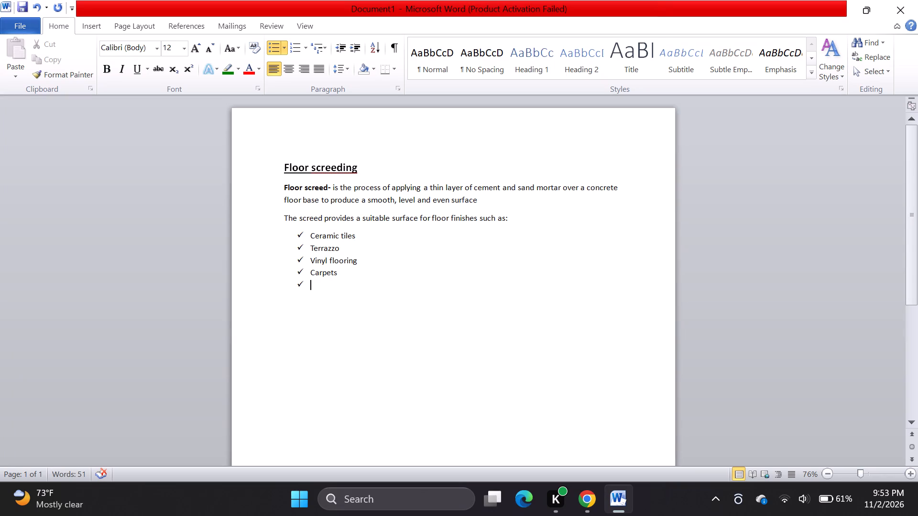
text(other)
key(space)
text(floor)
key(space)
text(cove)
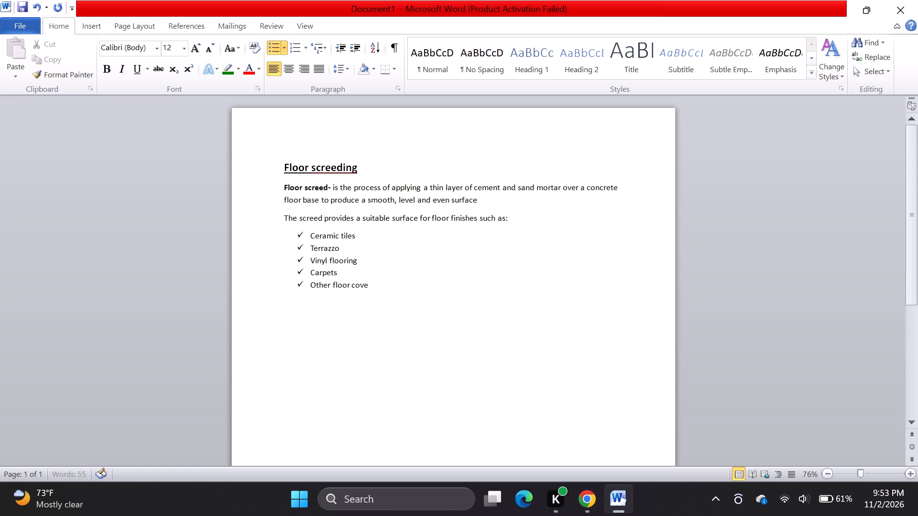
key(r)
text(ing)
key(s)
End the check-mark list with an unbulleted line below "Other floor coverings".
key(Return)
key(BackSpace)
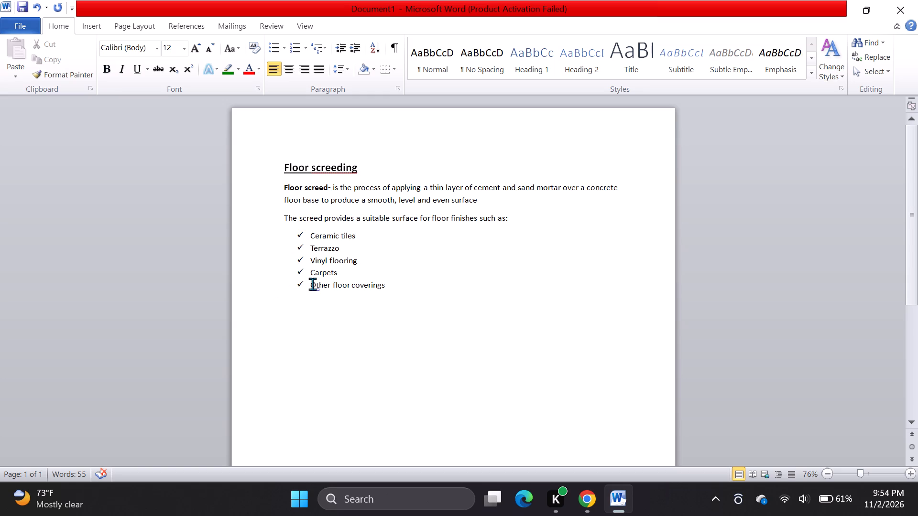
Start a numbered line "1." without underlining between the "Floor screeding" title and the definition.
click(289, 177)
click(362, 168)
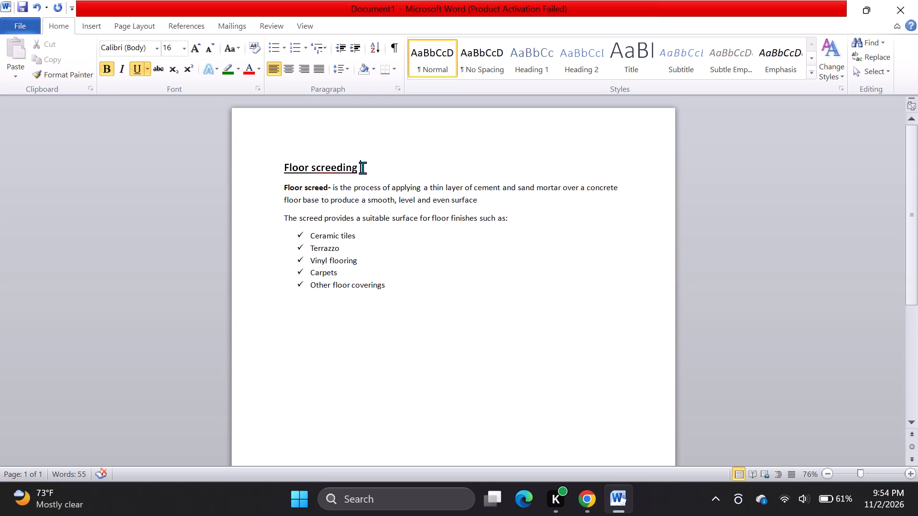
click(362, 168)
key(Return)
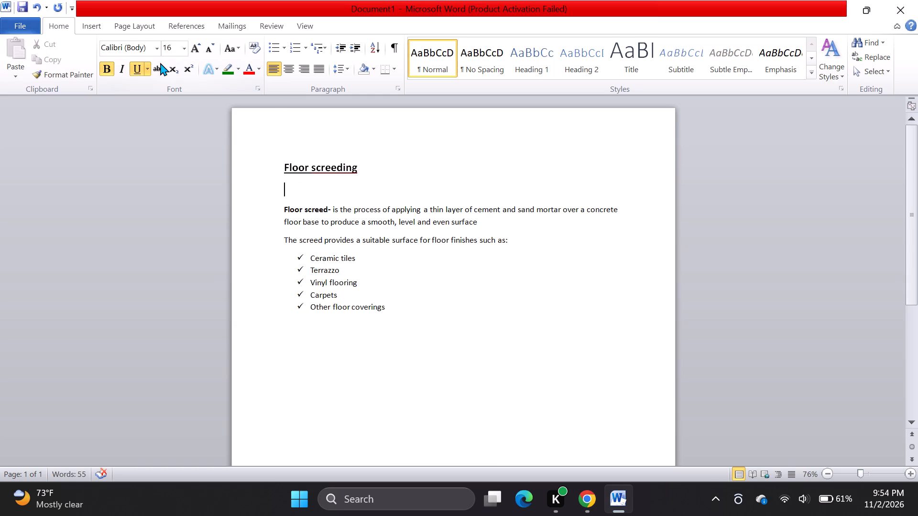
click(139, 71)
key(1)
text(.)
key(space)
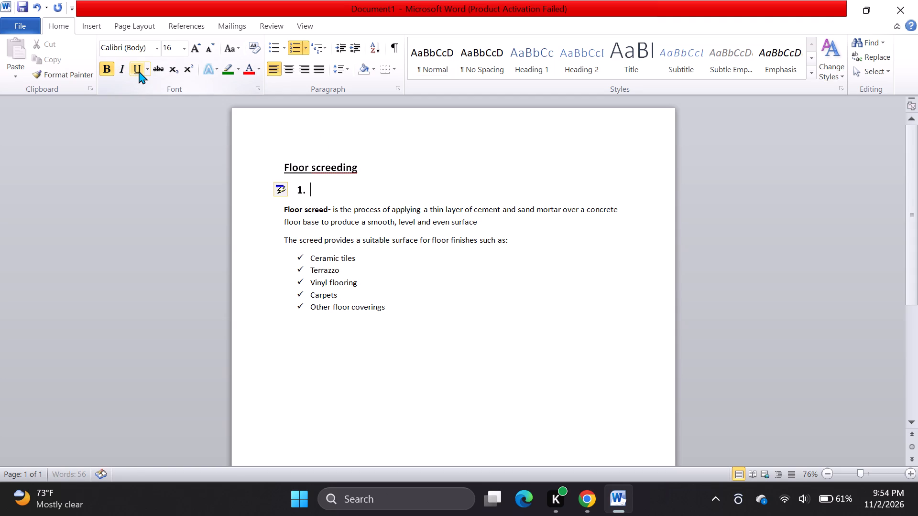
Enter the heading "Meaning of floor screed" at font size 12 on the numbered line below the title.
click(181, 49)
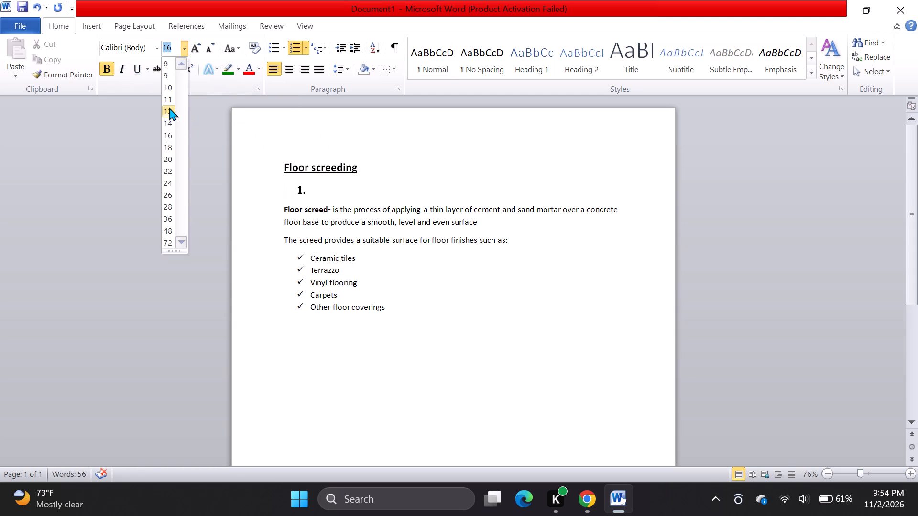
click(169, 109)
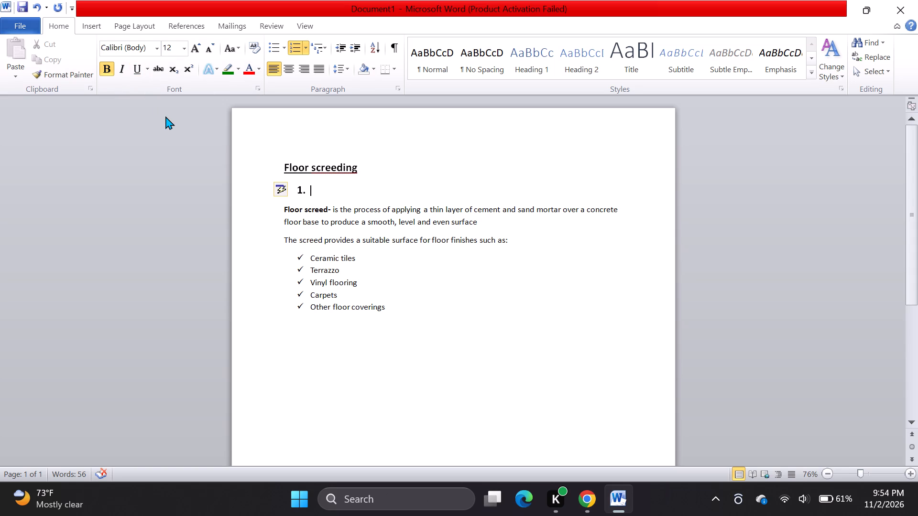
text(mea)
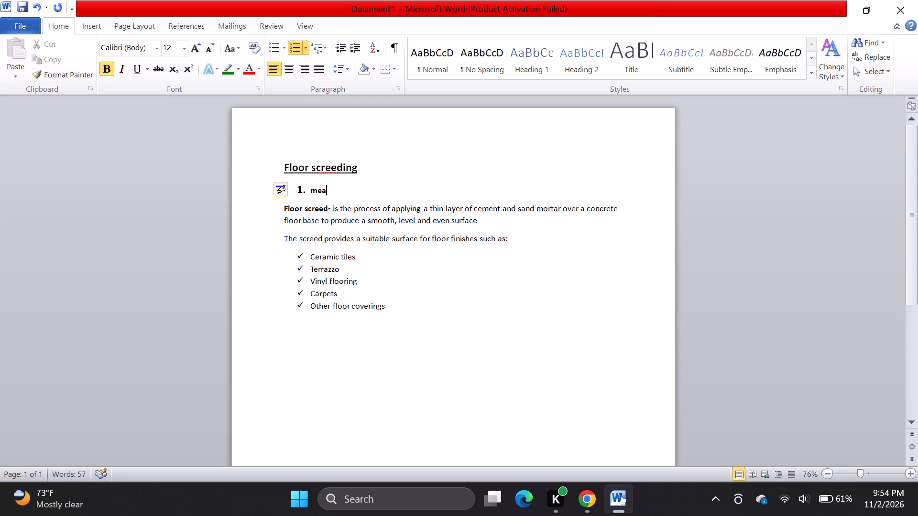
text(nin)
key(g)
key(space)
text(of)
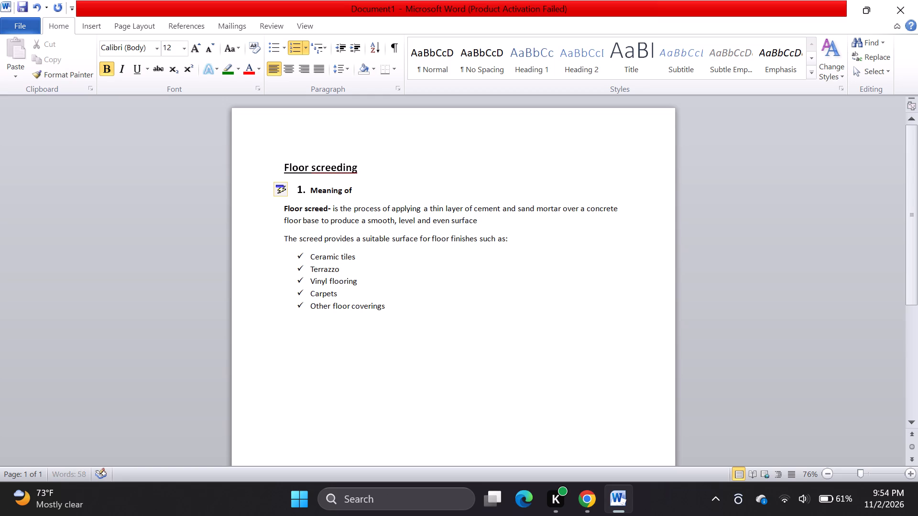
key(space)
text(floor)
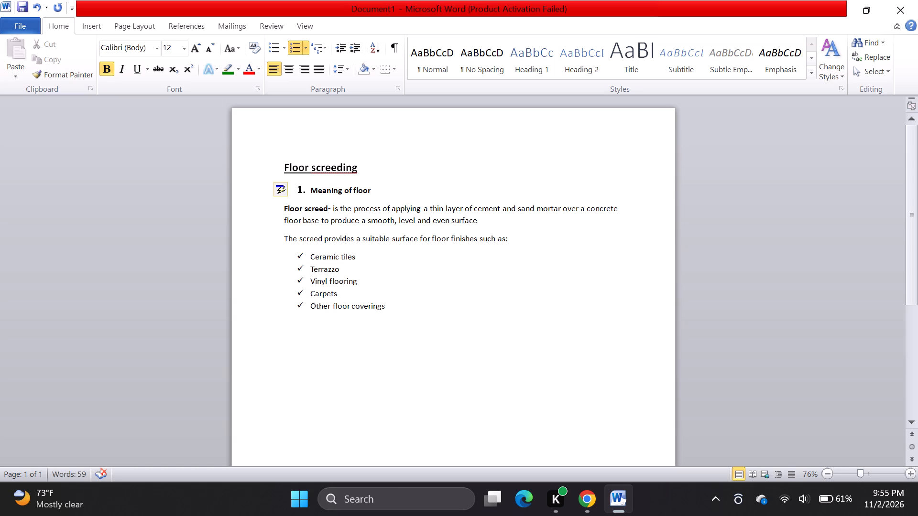
key(space)
text(screed)
Extend the first numbered heading to read "Meaning of floor screeding".
text(ing)
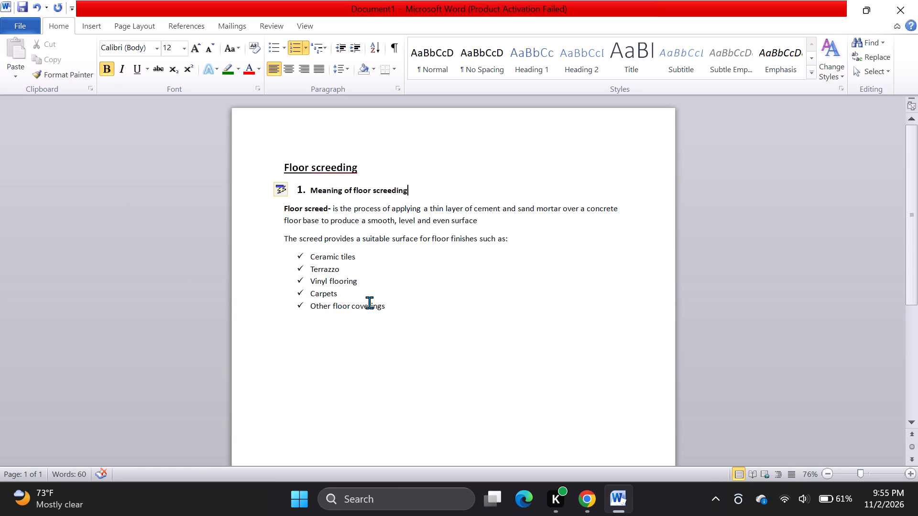
Start a numbered line "2." directly below the "Other floor coverings" bullet.
click(387, 305)
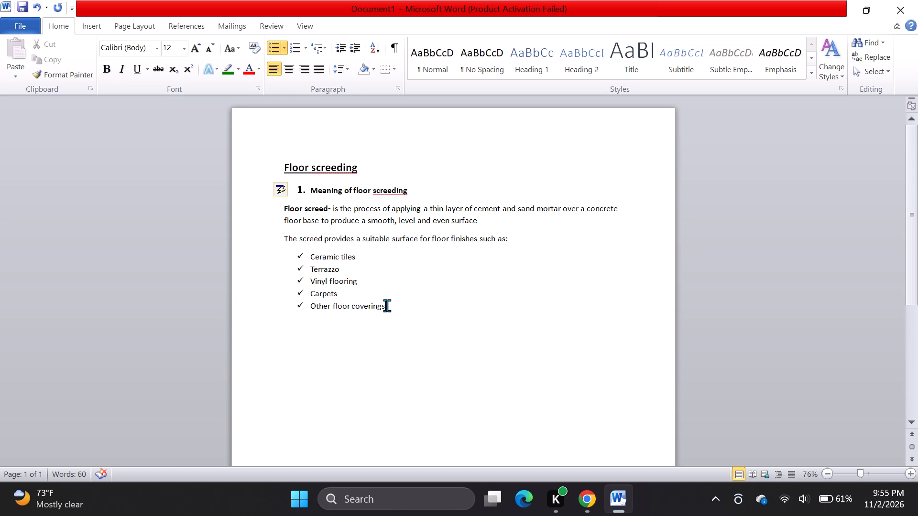
key(Return)
key(BackSpace)
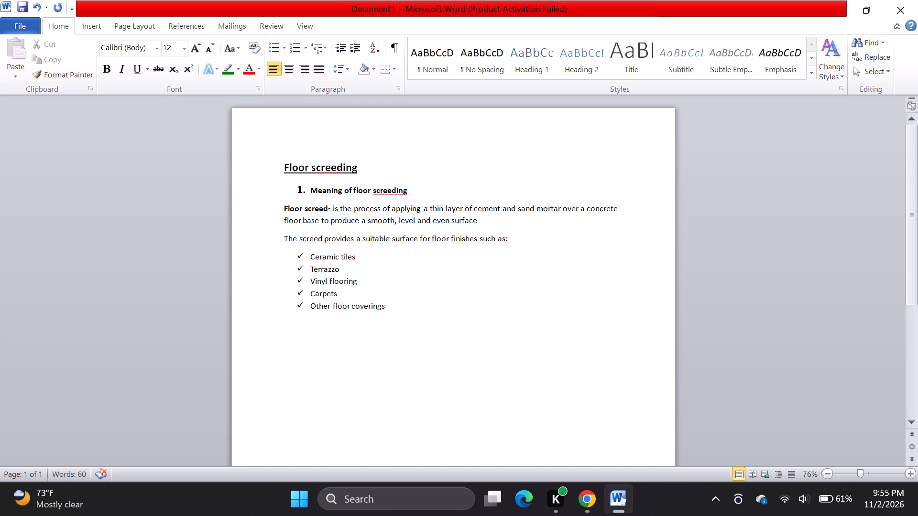
key(2)
text(.)
key(space)
Enter the bold heading "Importance of floor screeding" on the numbered line 2.
click(109, 65)
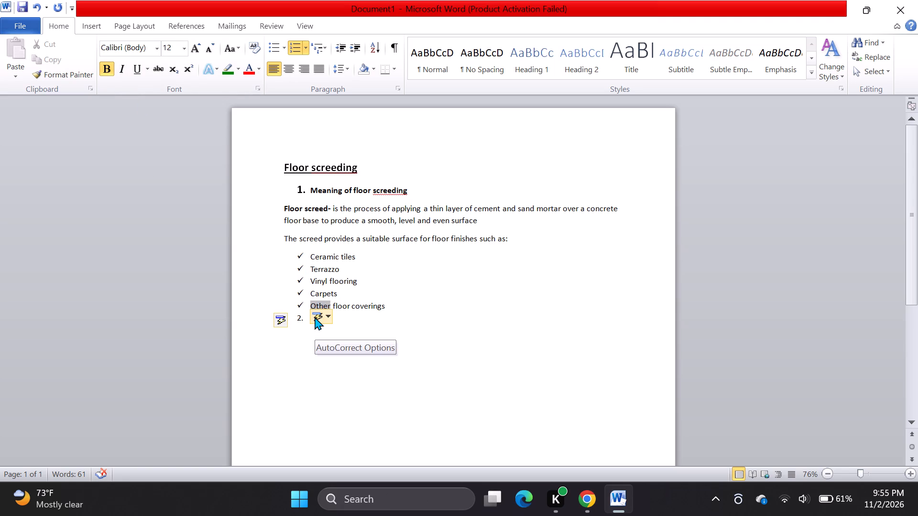
text(important)
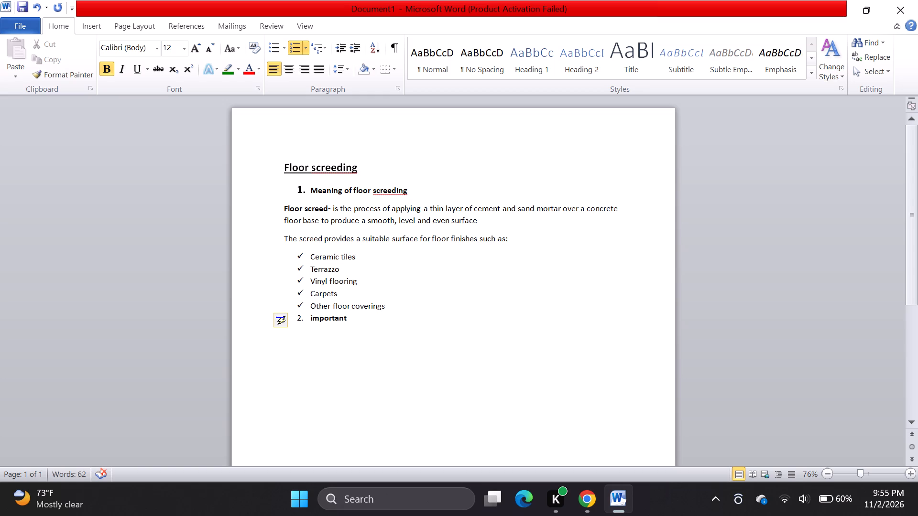
key(BackSpace)
text(ce)
key(space)
text(of floor)
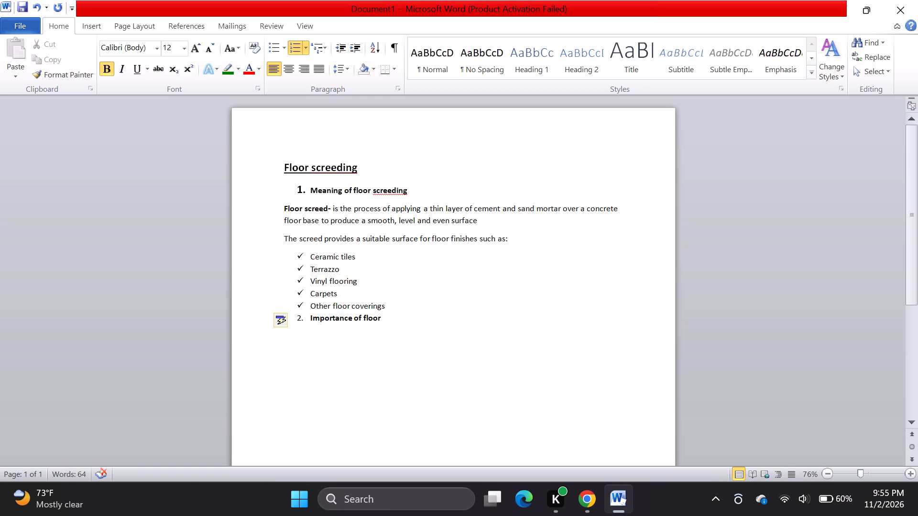
key(space)
text(screed)
key(i)
text(ng)
Start an indented check-mark bullet with bold turned off below the second numbered heading.
key(Return)
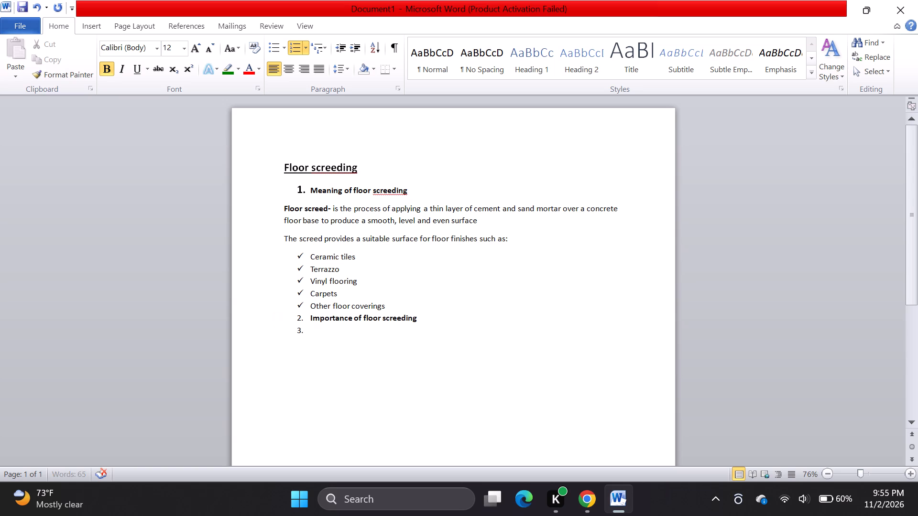
key(BackSpace)
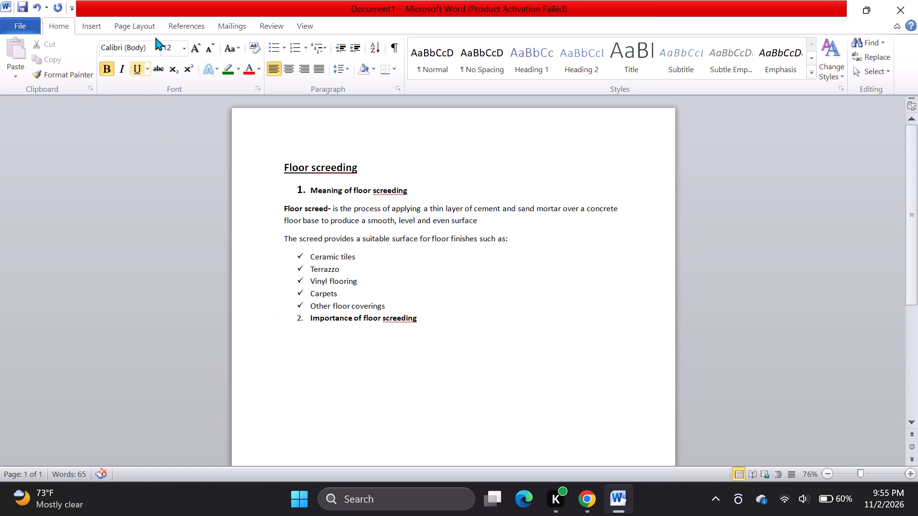
click(279, 49)
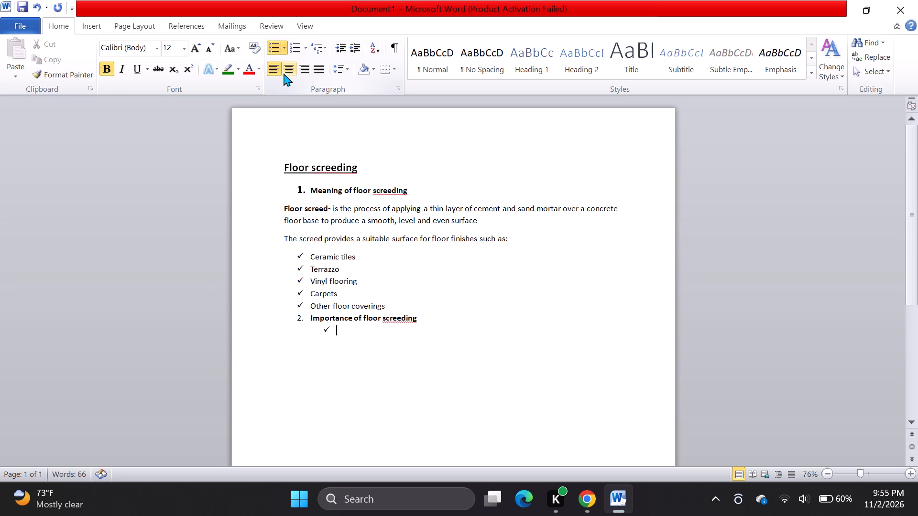
click(285, 48)
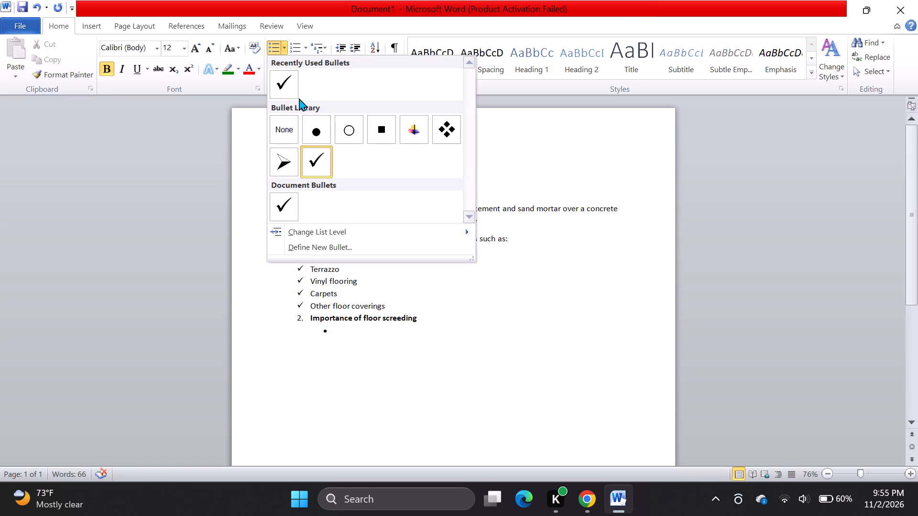
click(293, 87)
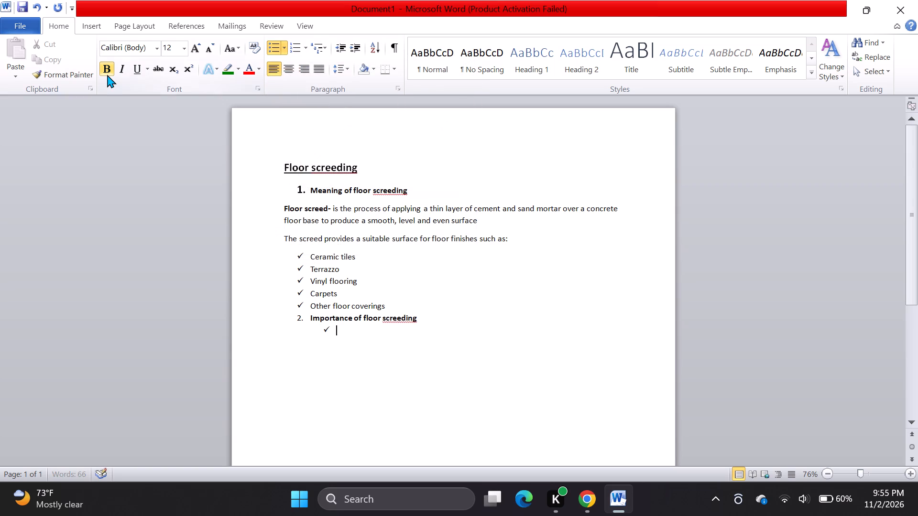
click(107, 73)
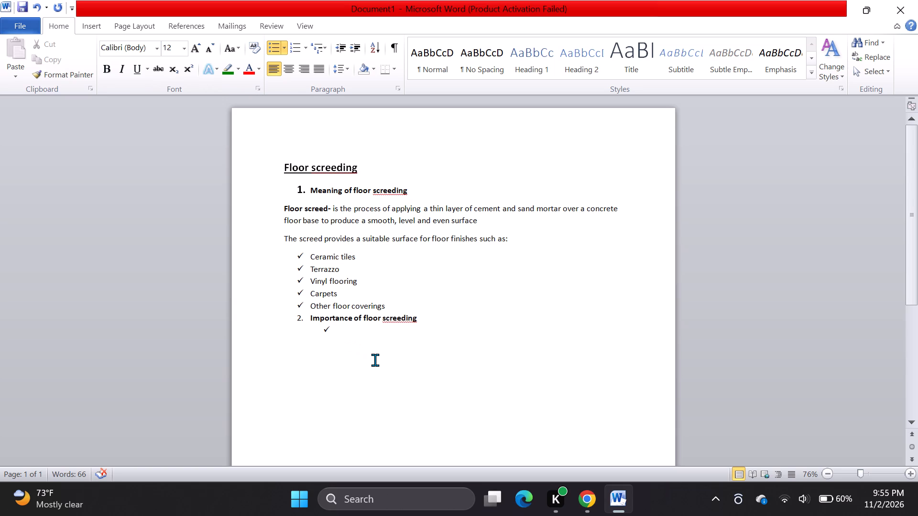
Enter "Provides a smooth" on the first check-mark bullet under heading 2.
text(pro)
text(vide)
text(s a)
key(space)
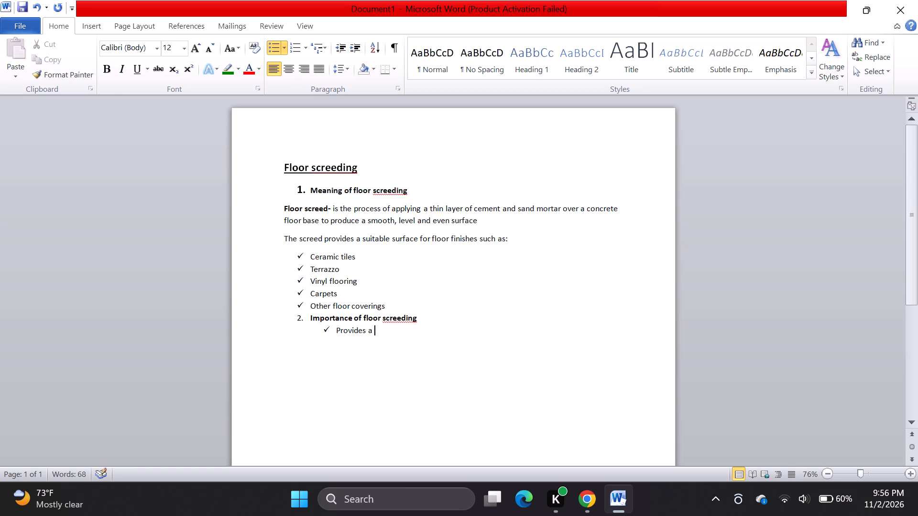
text(smooth)
Shorten the second numbered heading to "Importance of floor screed".
click(417, 320)
key(BackSpace)
key(BackSpace)
key(BackSpace)
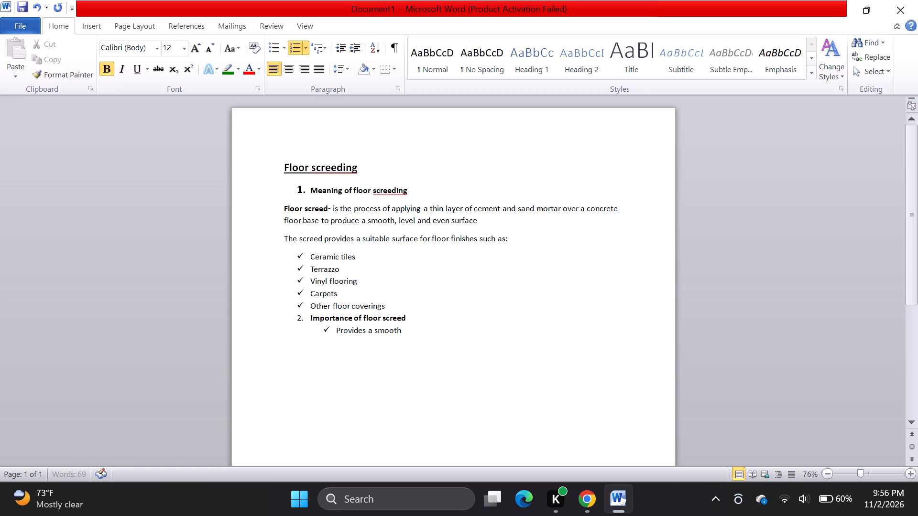
Complete the first bullet under heading 2 as "Provides a smooth floor surface".
click(406, 332)
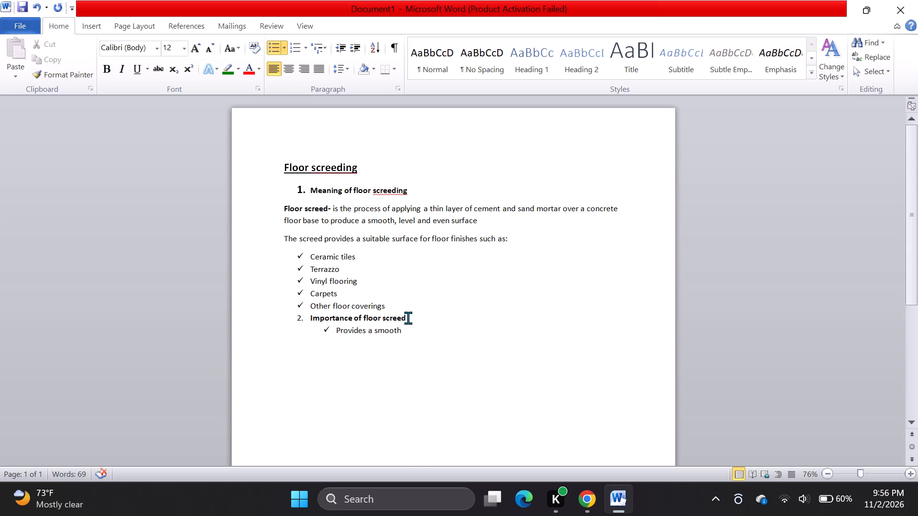
key(space)
text(floor surface)
Add the second check-mark bullet "Levels uneven concrete surface" under "Importance of floor screed".
key(Return)
text(level)
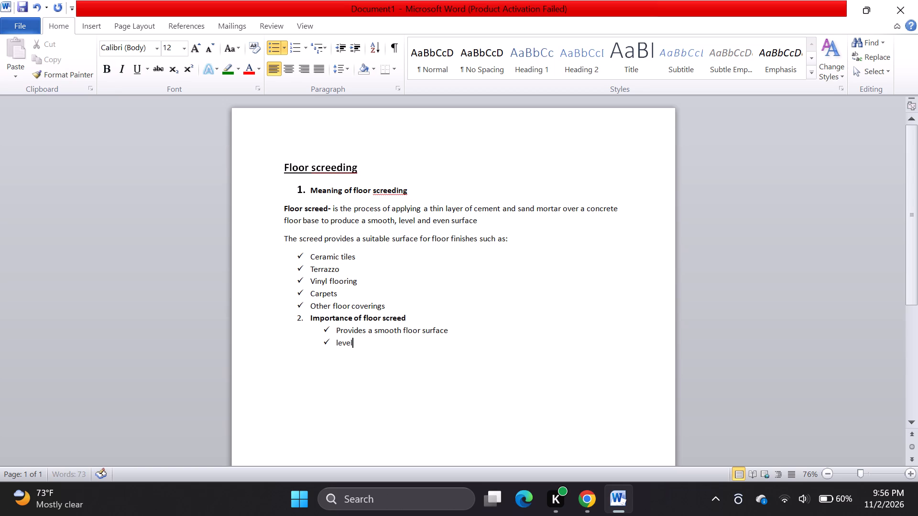
key(s)
key(space)
key(u)
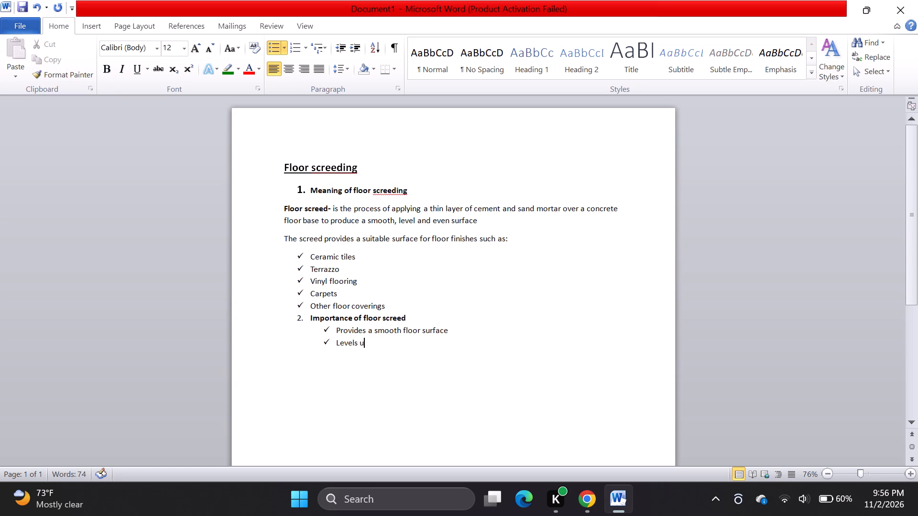
text(neven)
key(space)
click(399, 346)
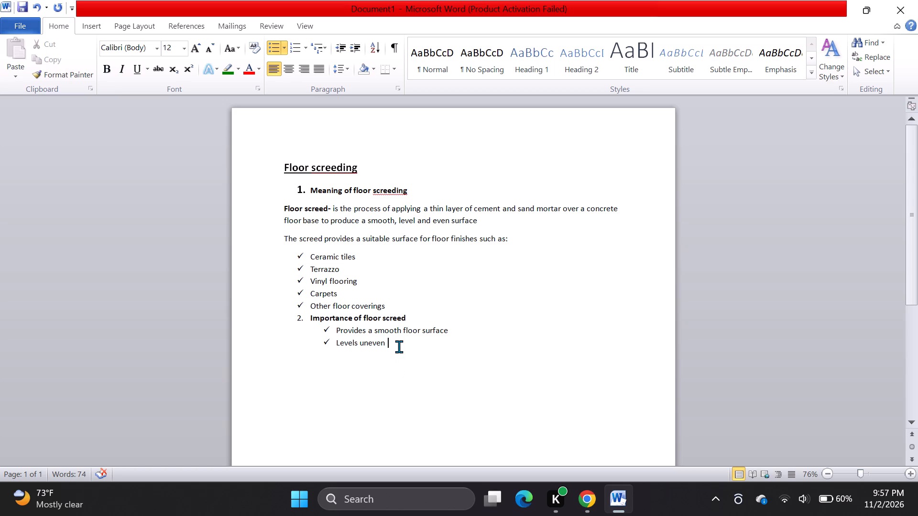
text(concrete)
key(space)
text(surface)
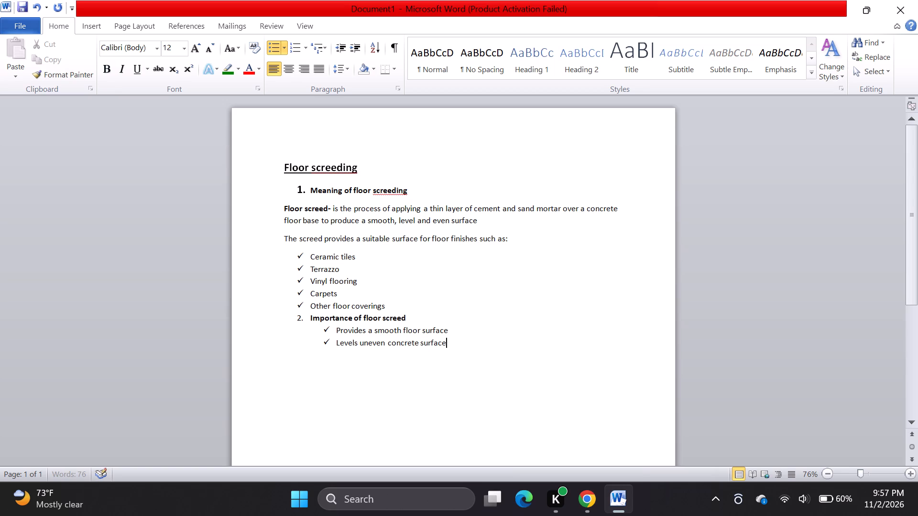
Add the third check-mark bullet "Provides a base for floor finishes" under "Importance of floor screed".
key(Return)
text(provide)
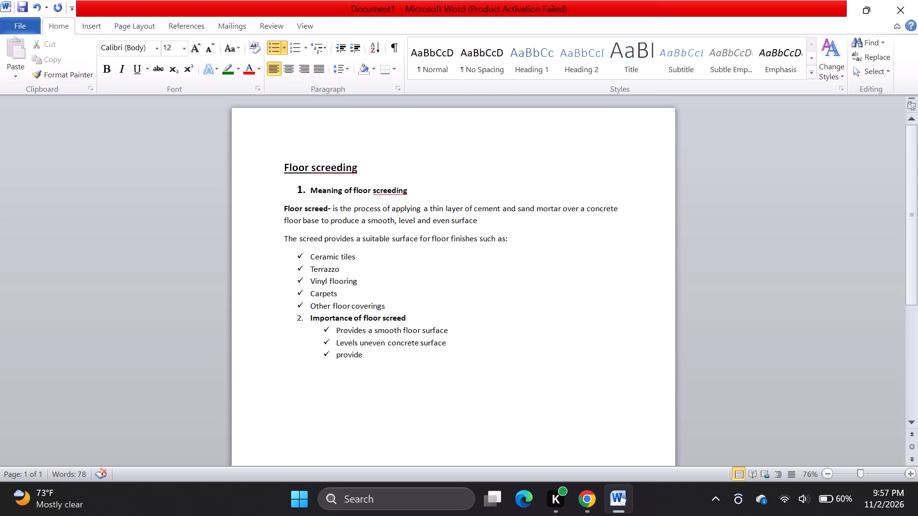
text(s a base)
key(space)
text(for)
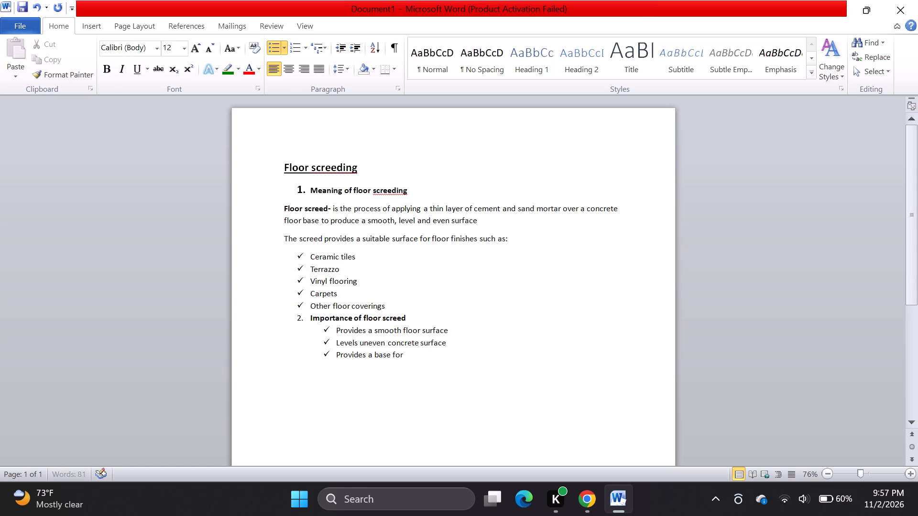
key(space)
text(floo)
key(r)
key(space)
text(finishes)
Add the fourth check-mark bullet "Helps achieve the required floor slope" under "Importance of floor screed".
key(Return)
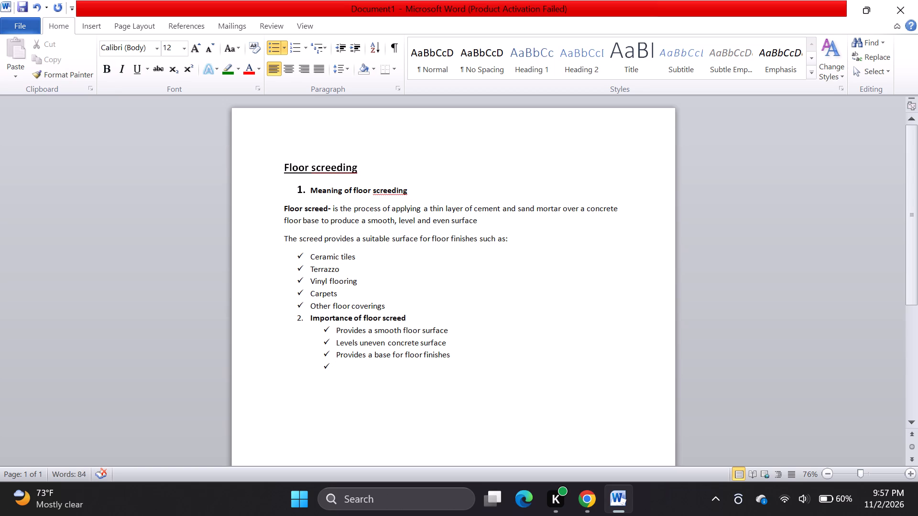
text(help)
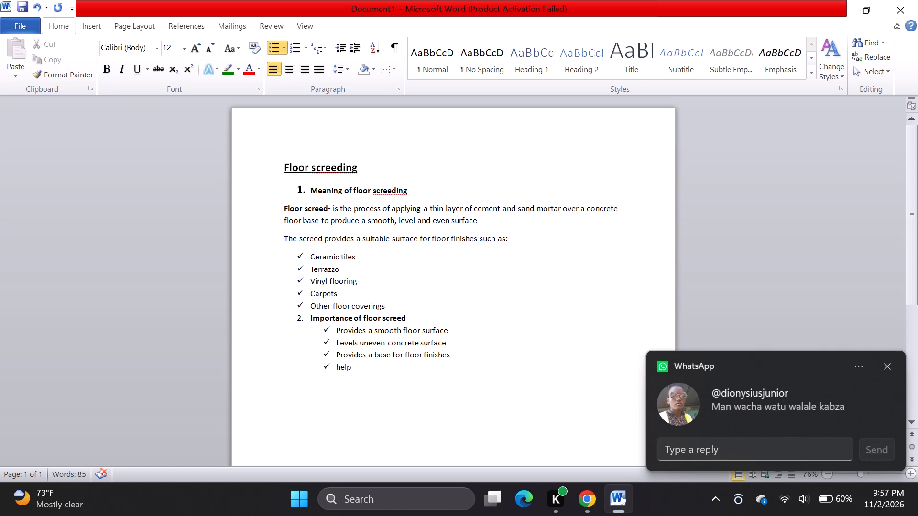
key(space)
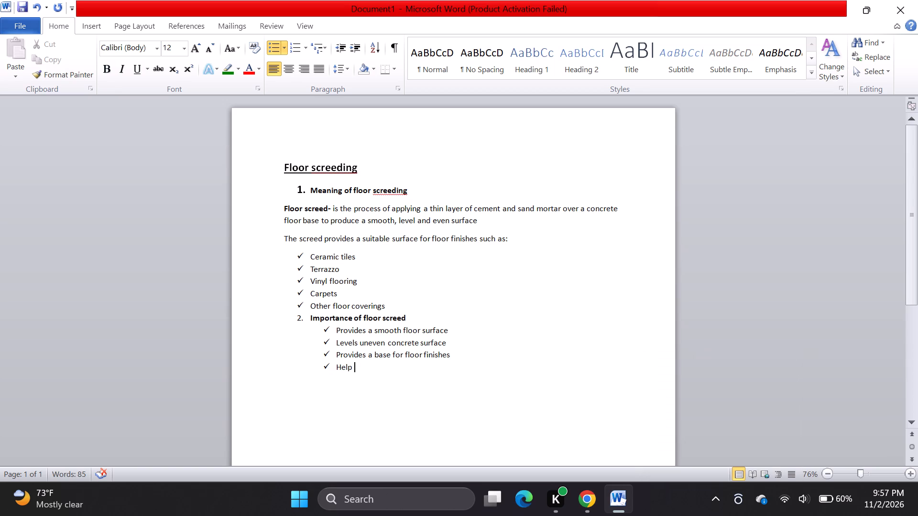
key(BackSpace)
key(s)
key(space)
text(ach)
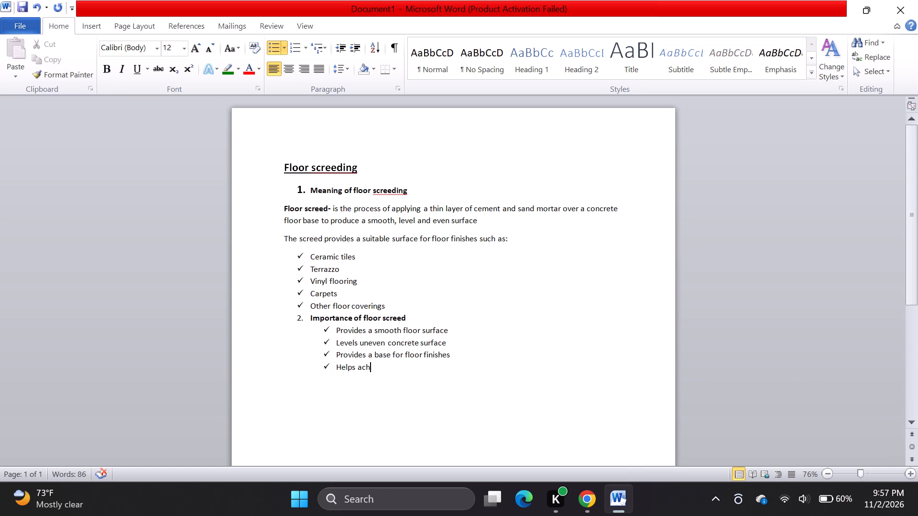
text(ieve)
key(space)
text(the)
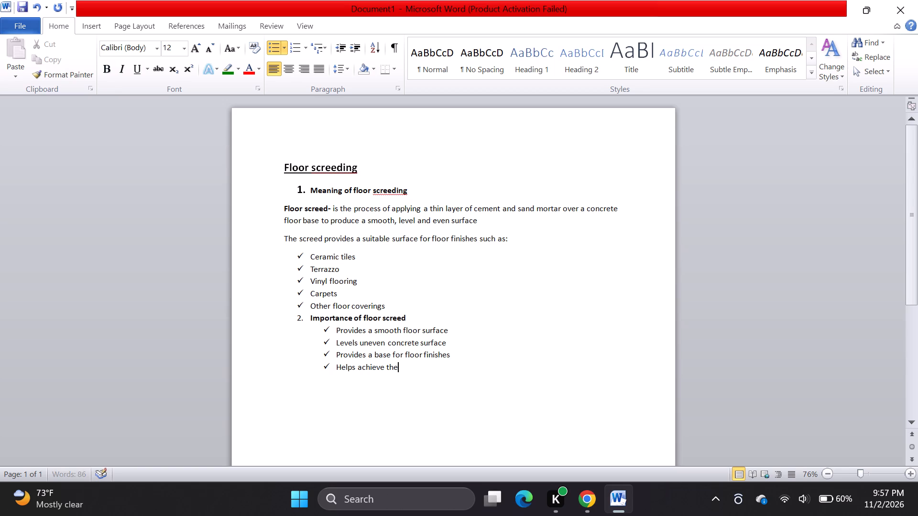
key(space)
text(requ)
key(i)
text(re)
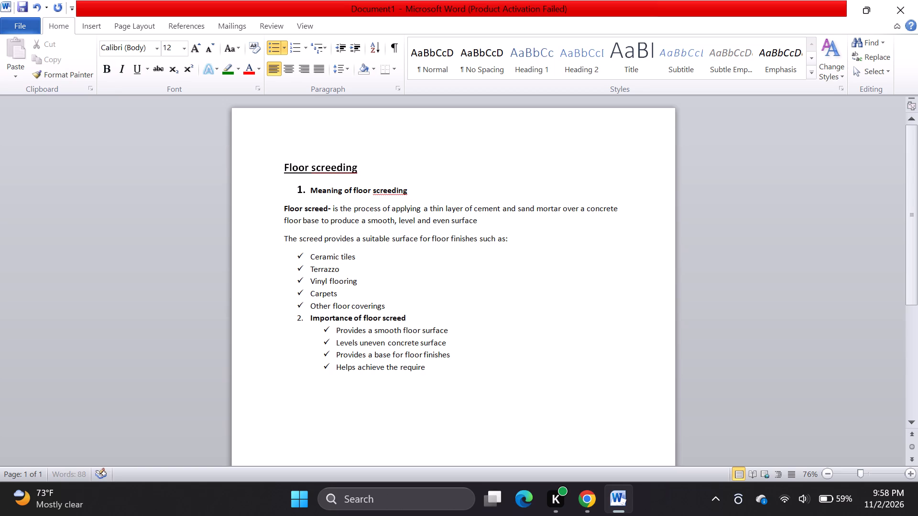
key(d)
key(space)
text(floor)
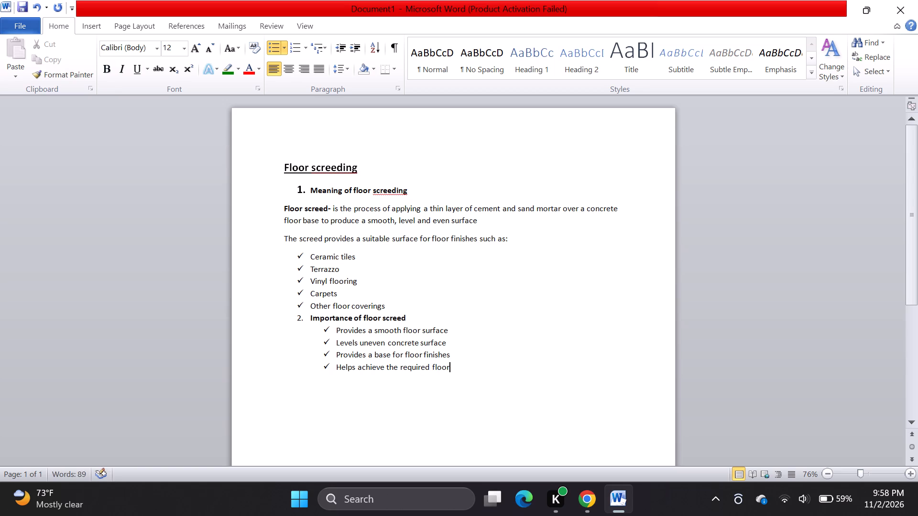
key(space)
text(slope)
Add the fifth check-mark bullet "Improve the appearance of the floor" under "Importance of floor screed".
key(Return)
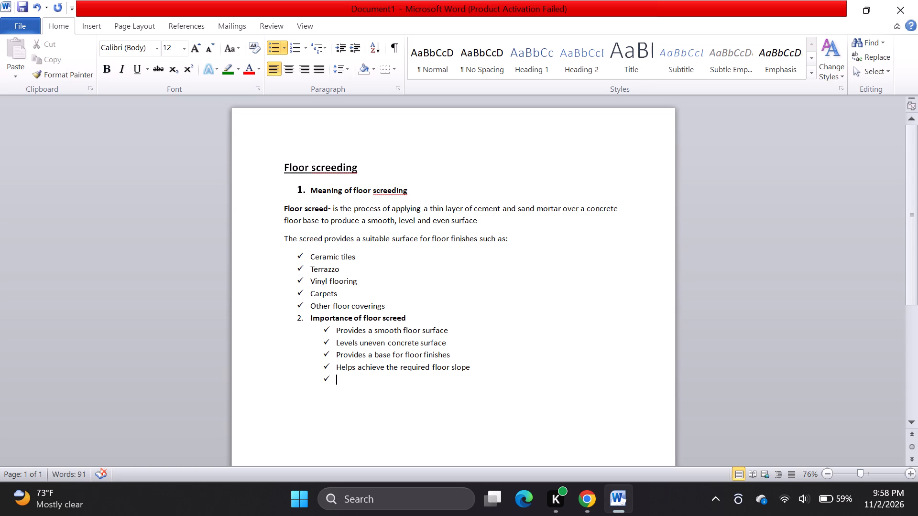
text(improve)
key(space)
text(the)
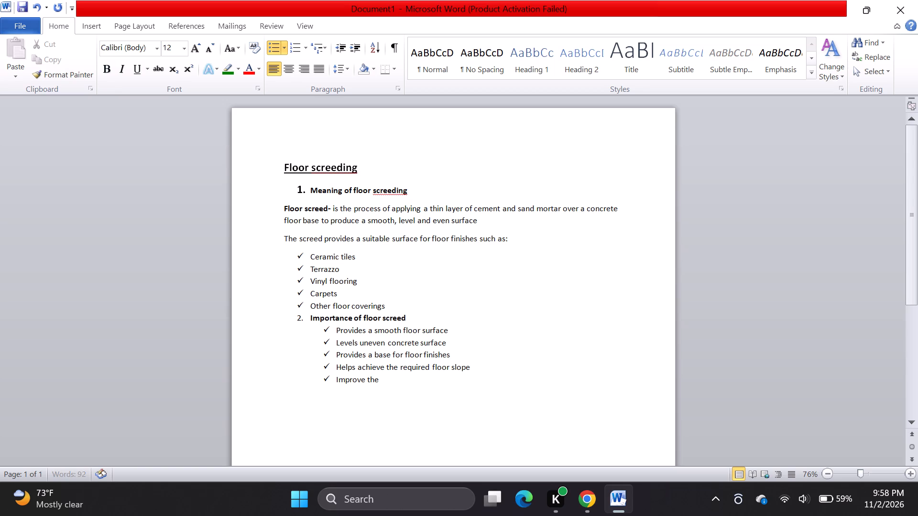
key(space)
text(apper)
key(BackSpace)
text(are)
key(BackSpace)
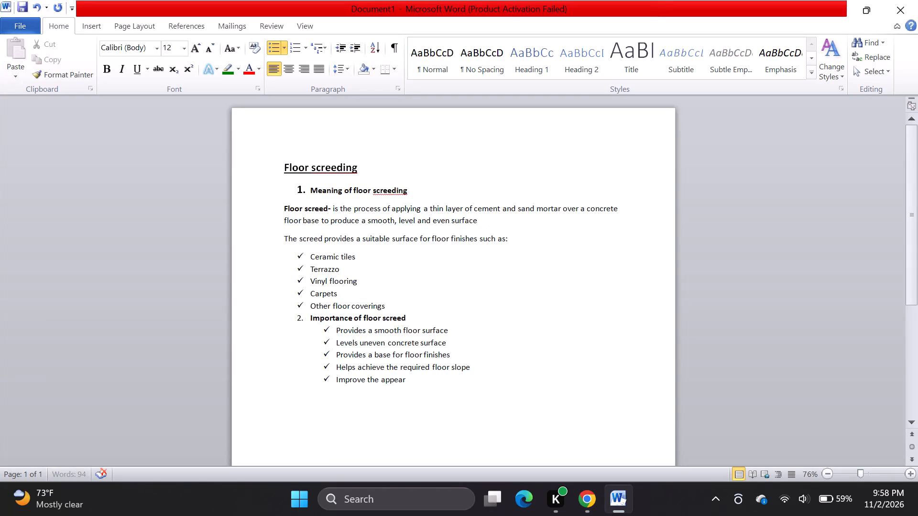
text(ance)
key(space)
text(of the floo)
key(r)
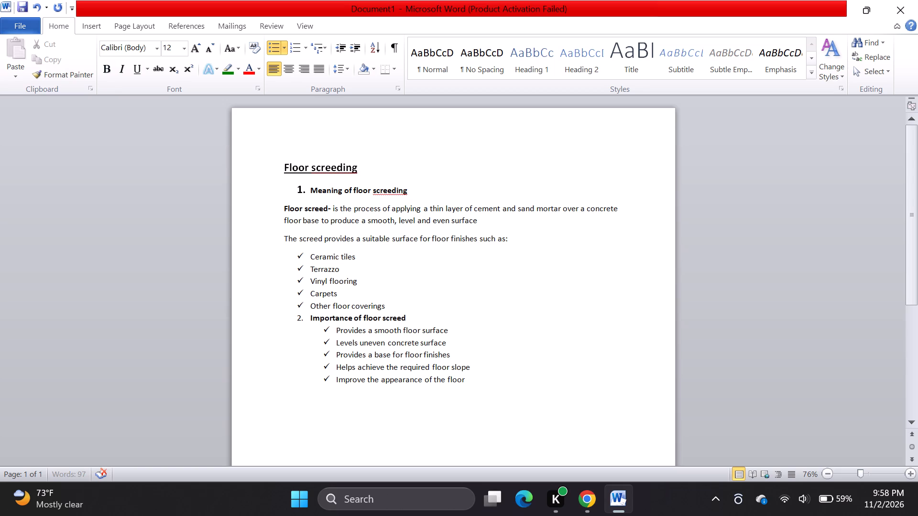
Add the sixth check-mark bullet "Covers minor surface imperfection" under "Importance of floor screed".
key(Return)
click(408, 410)
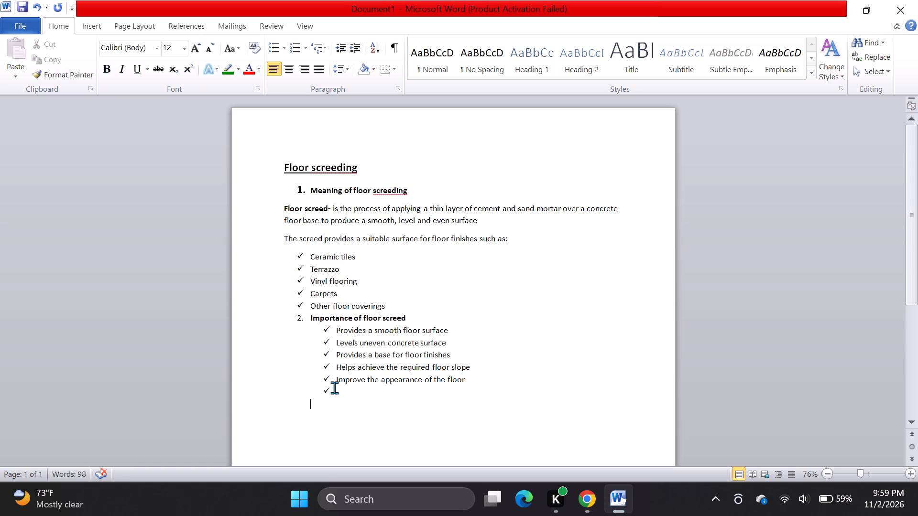
click(334, 387)
text(cover)
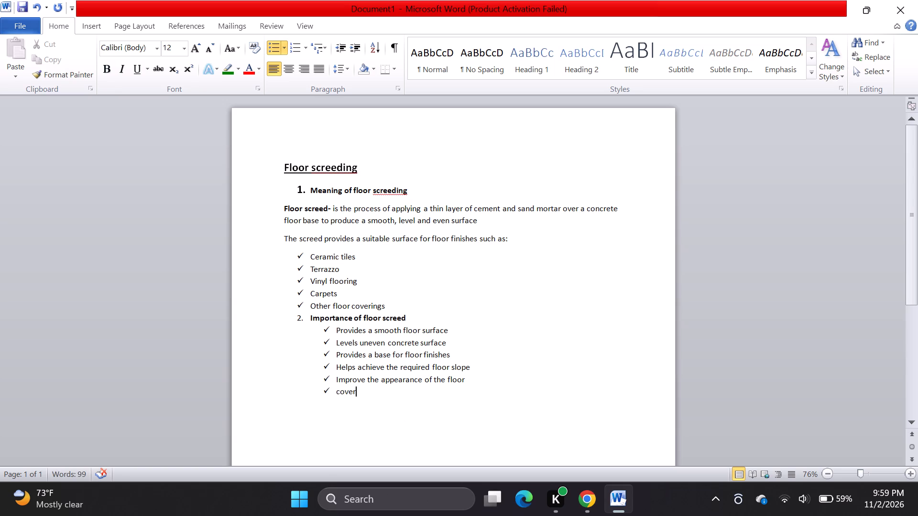
text(s)
key(space)
text(minor)
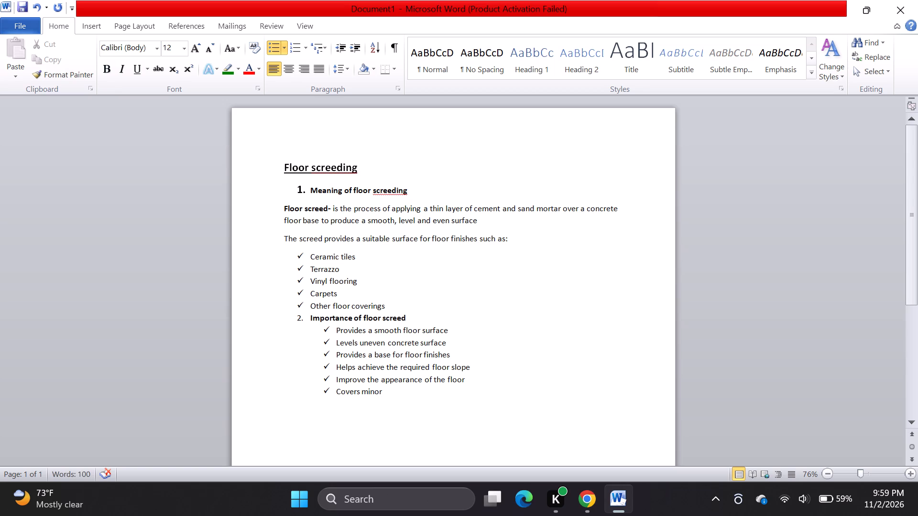
key(space)
text(surface)
key(space)
text(im)
text(per)
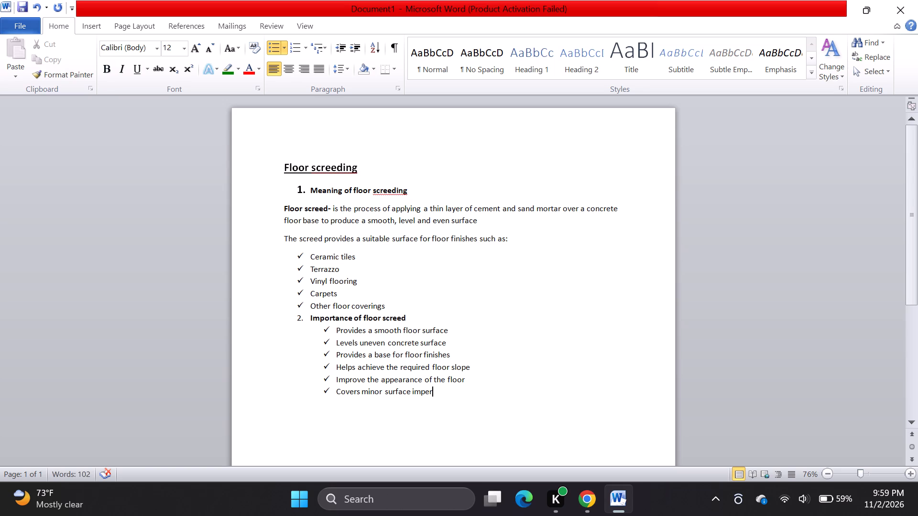
text(fection)
Make the last word of the sixth importance bullet plural so it reads "Covers minor surface imperfections".
key(s)
Add the seventh check-mark bullet "Helps distribute loads over the floor base" under "Importance of floor screed".
key(Return)
text(help)
text(s dis)
text(tr)
key(i)
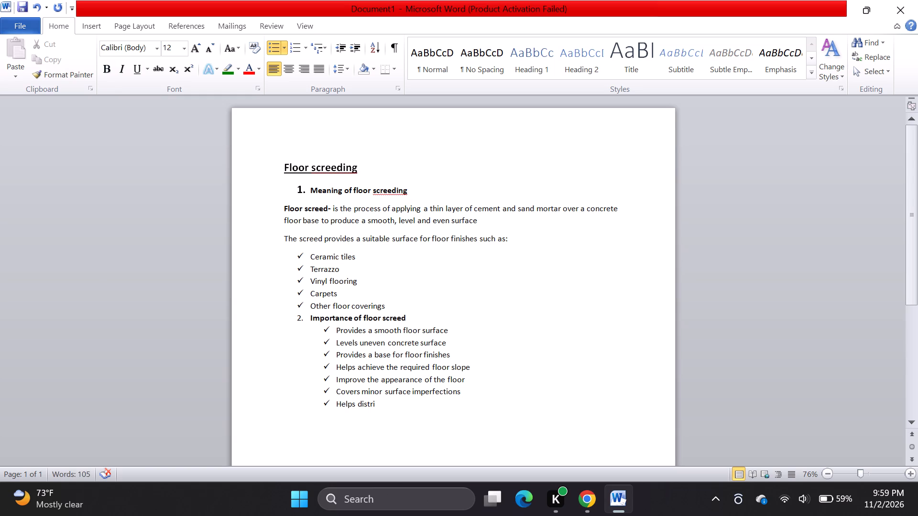
key(b)
text(ute)
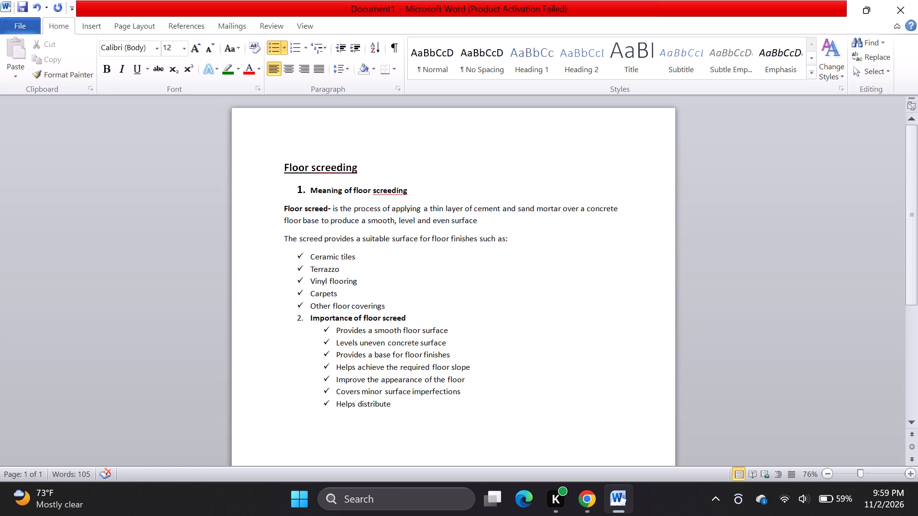
key(space)
text(load)
text(s over)
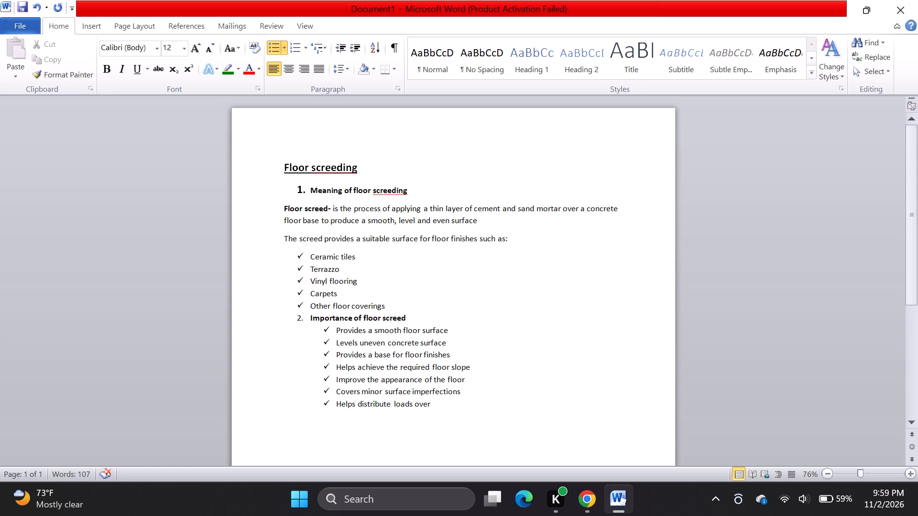
key(space)
text(te)
key(BackSpace)
text(he)
key(space)
text(floor base)
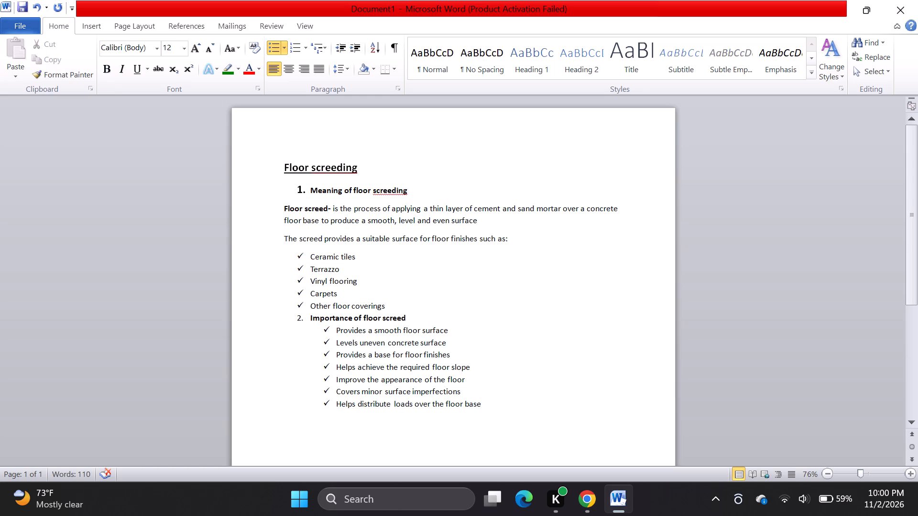
Add the bold numbered heading 3 "Materials used in floor screeding" below the importance list.
key(Return)
key(BackSpace)
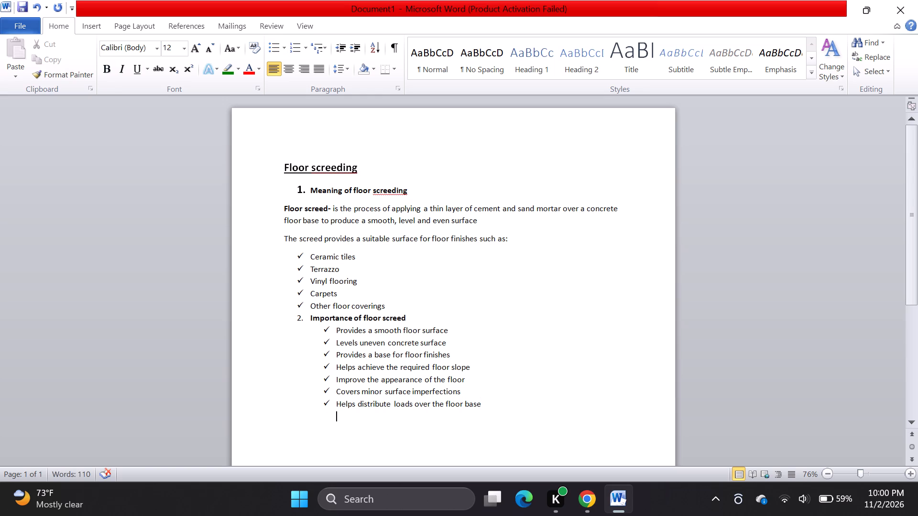
key(3)
key(period)
key(space)
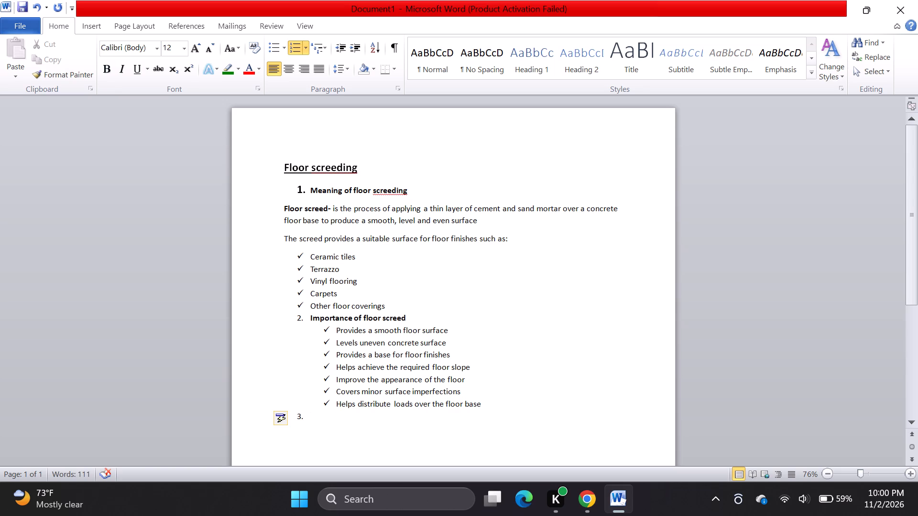
click(105, 70)
text(material)
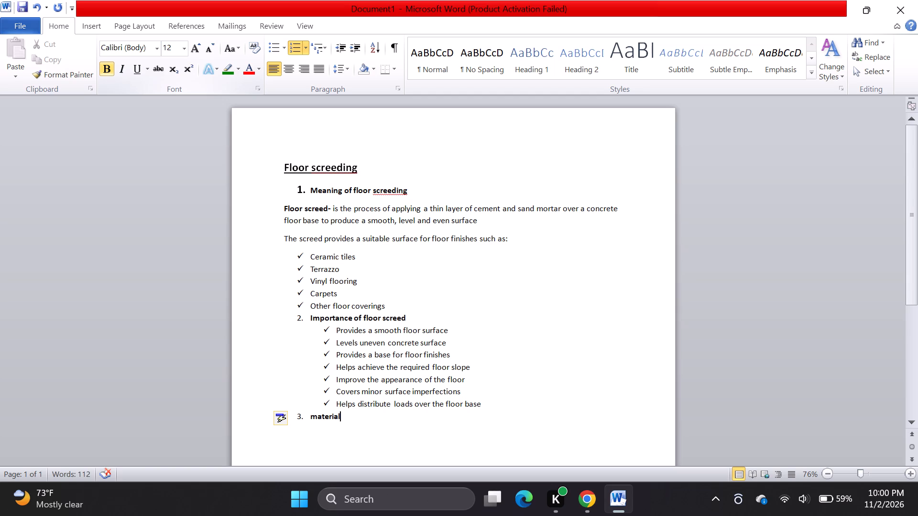
text(s used in floor)
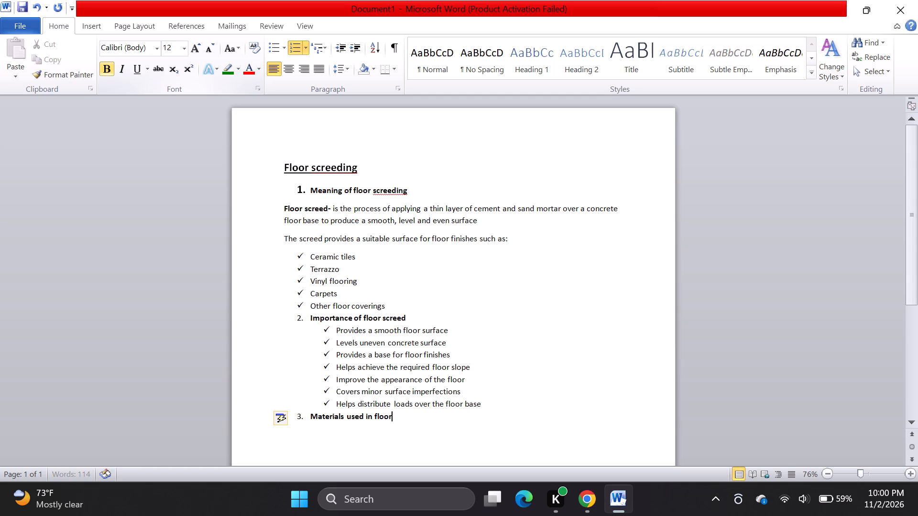
key(space)
text(scree)
text(din)
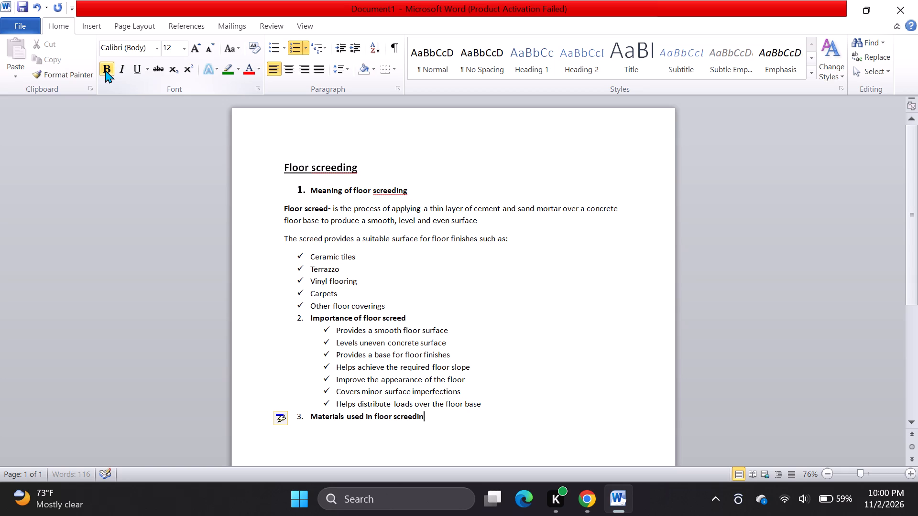
key(g)
key(Return)
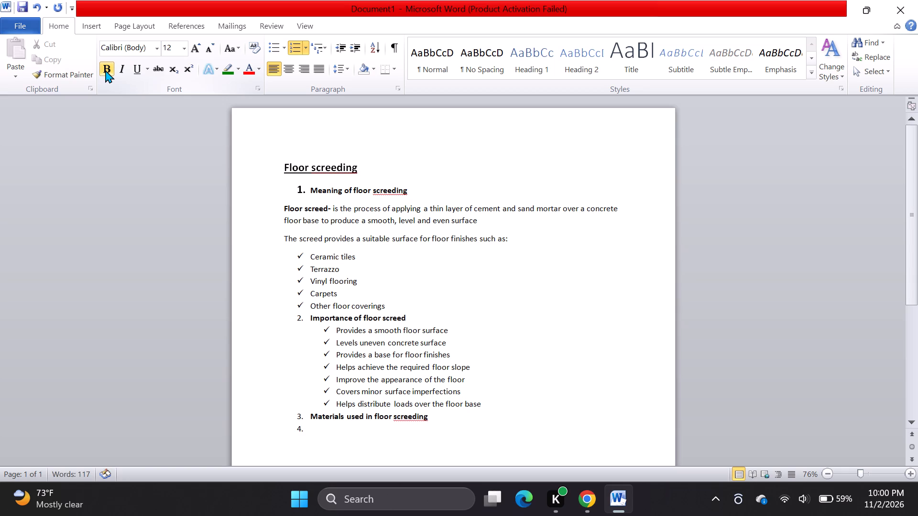
key(BackSpace)
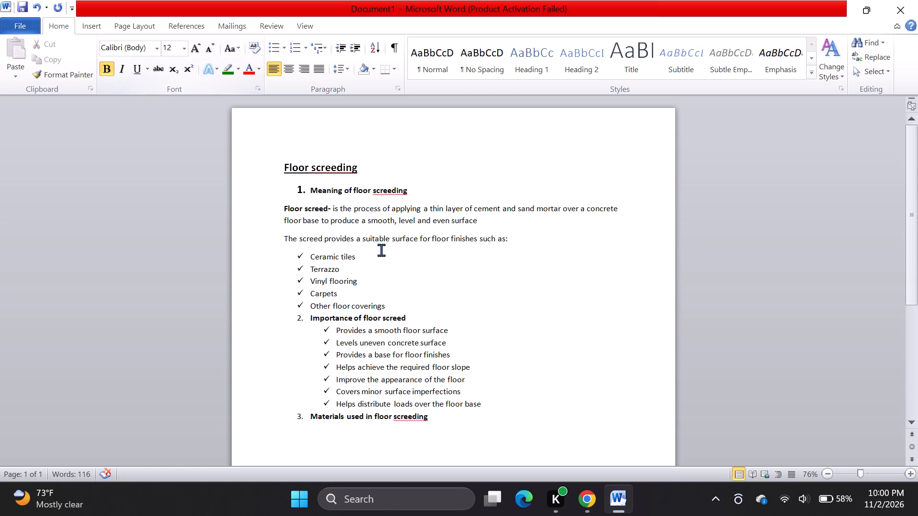
Shorten the end of heading 3 so it reads "Materials used in floor screed".
click(428, 419)
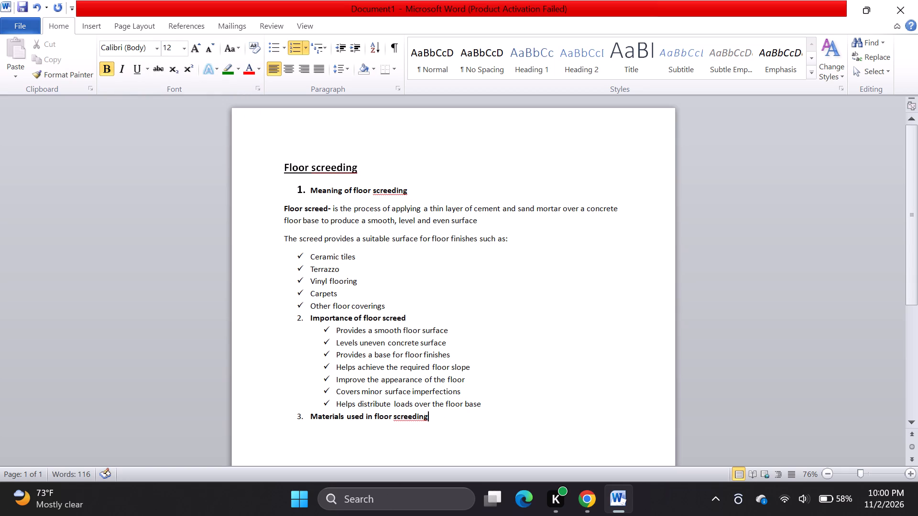
key(BackSpace)
key(BackSpace)
key(BackSpace)
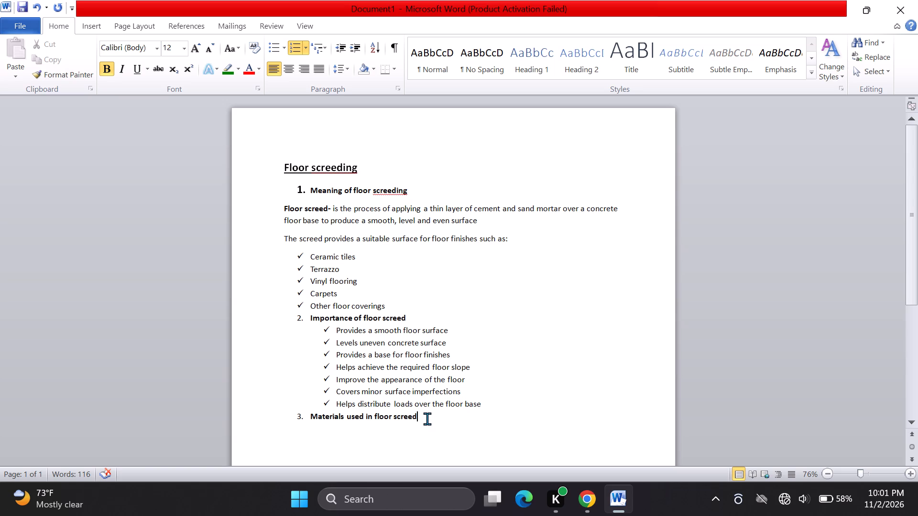
Start a new line below the heading "Materials used in floor screed" and apply the check-mark bullet style.
key(Return)
key(BackSpace)
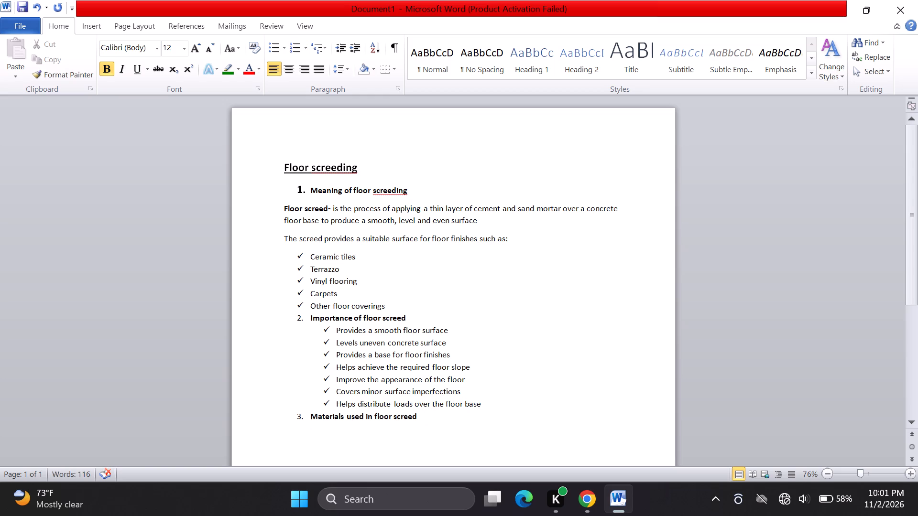
click(288, 49)
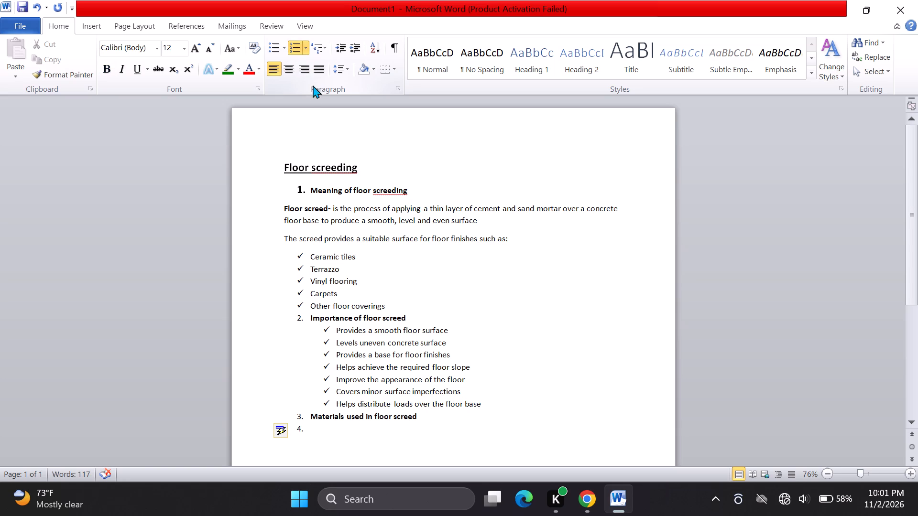
click(286, 47)
click(315, 154)
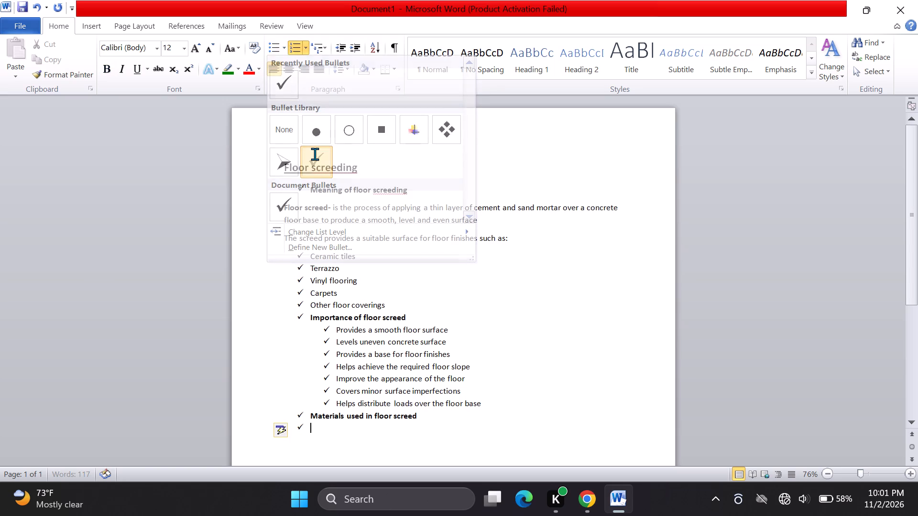
Replace the check mark before the heading "Materials used in floor screed" with the number 4.
click(309, 415)
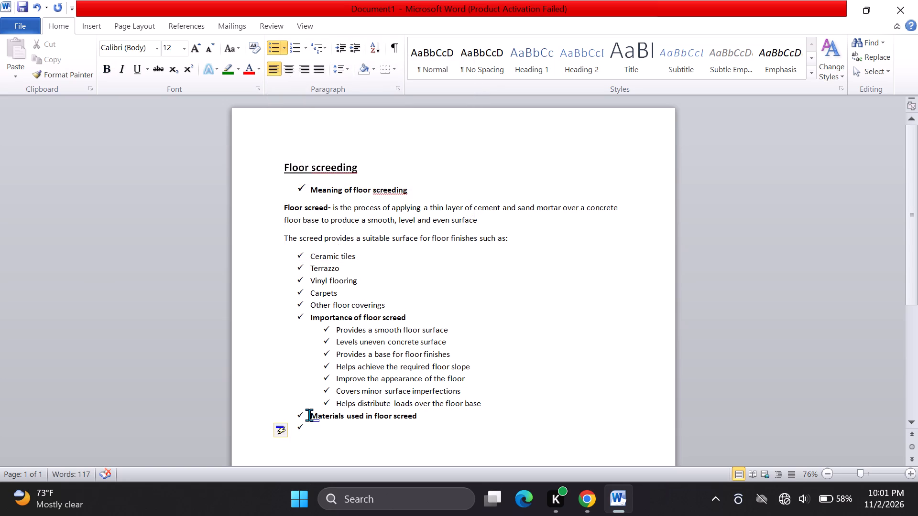
key(BackSpace)
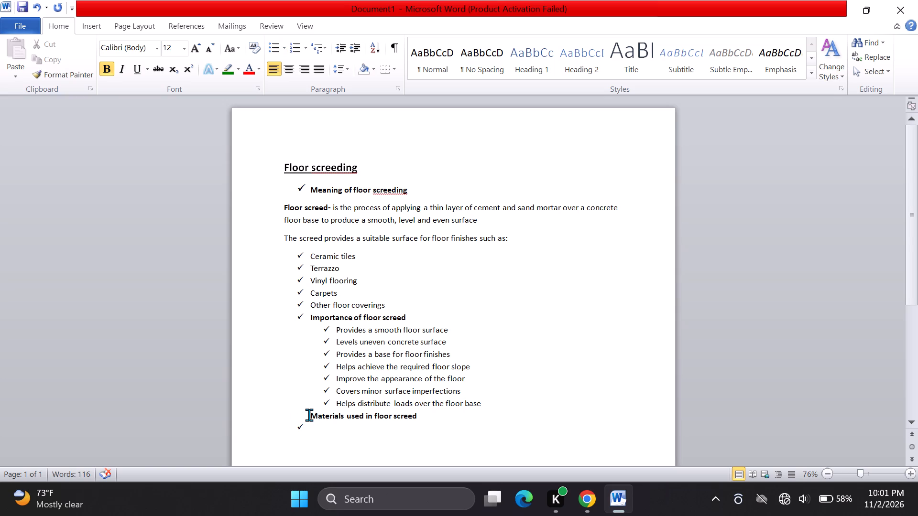
key(4)
text(.)
key(space)
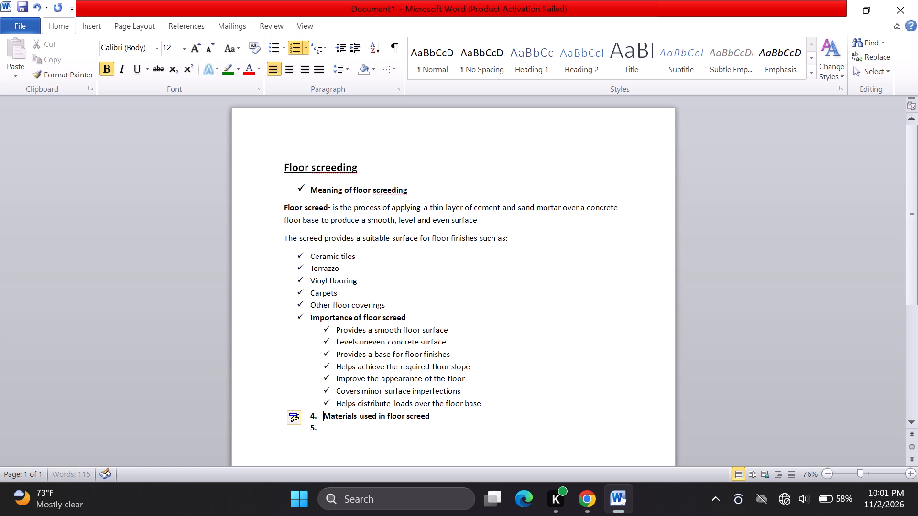
key(BackSpace)
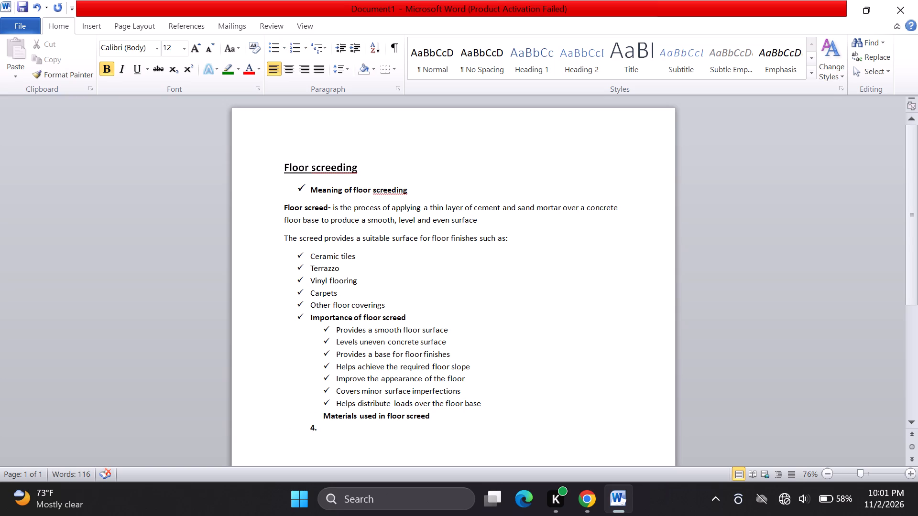
text(4.)
key(space)
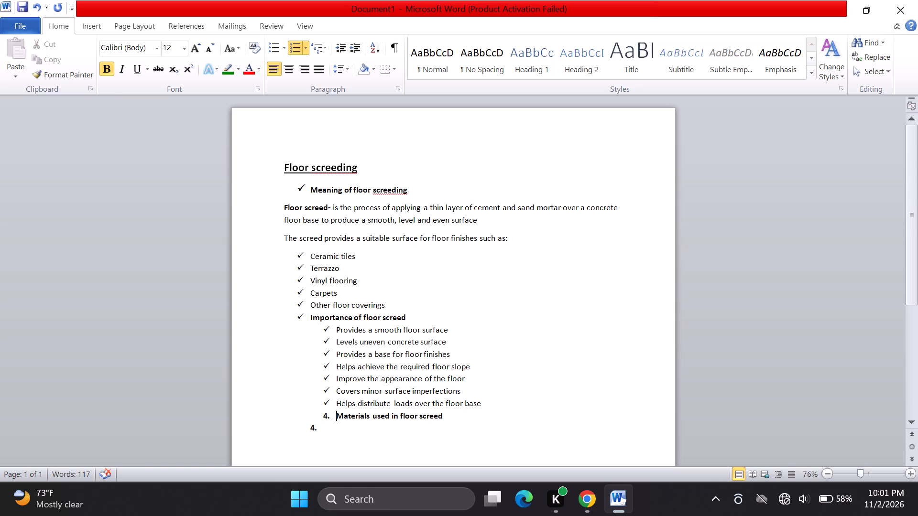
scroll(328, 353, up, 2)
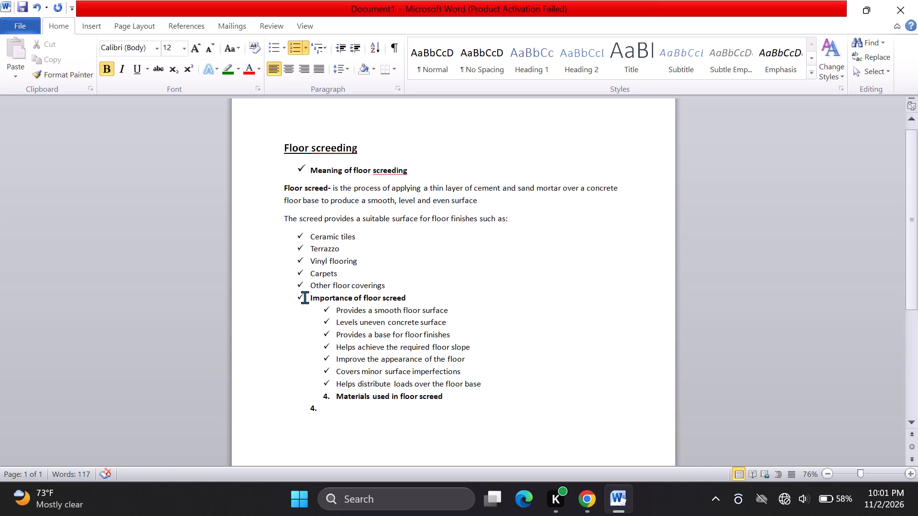
Replace the check mark before the heading "Meaning of floor screeding" with the number 1.
click(305, 297)
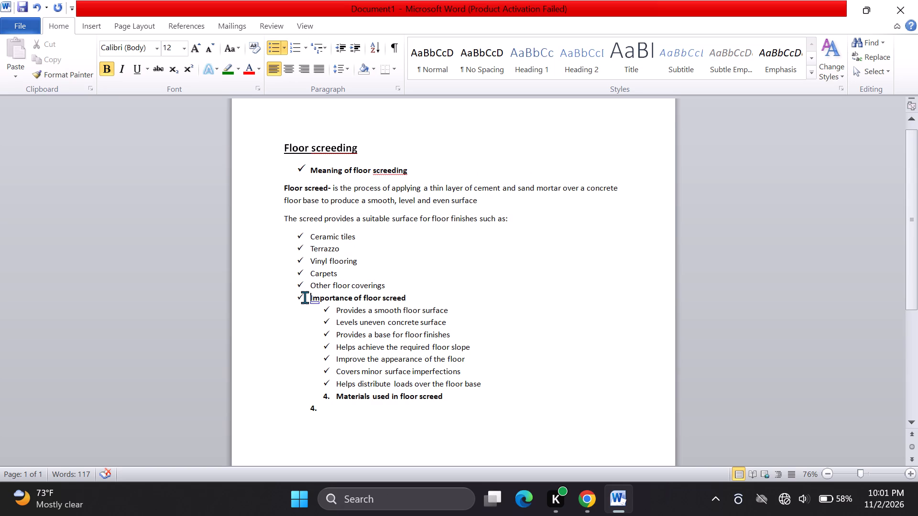
click(305, 172)
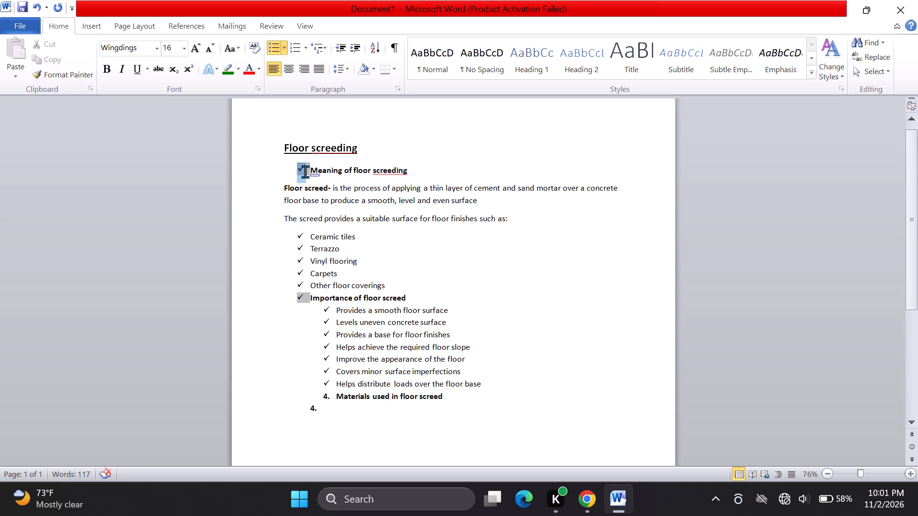
key(BackSpace)
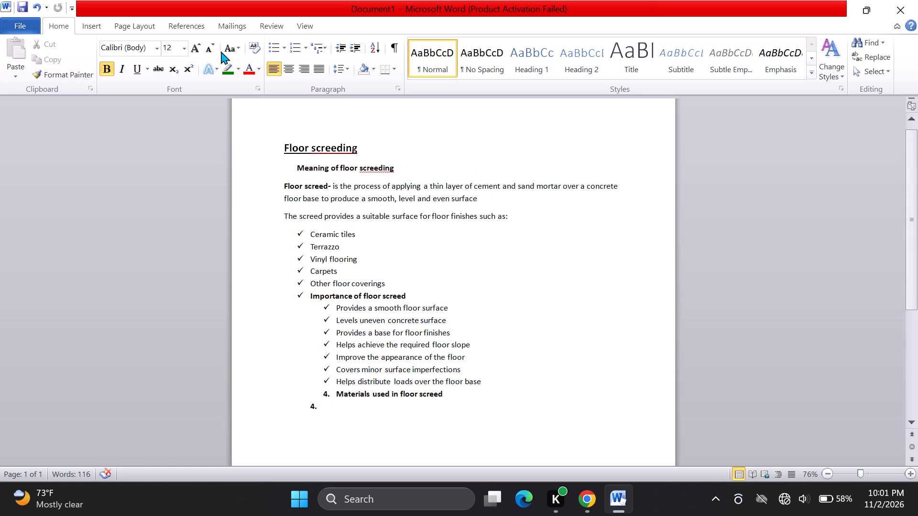
click(280, 50)
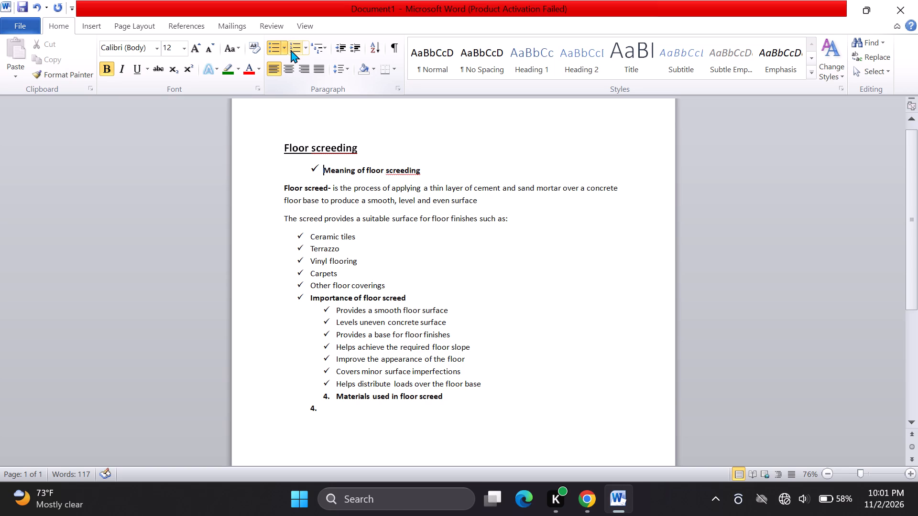
click(292, 50)
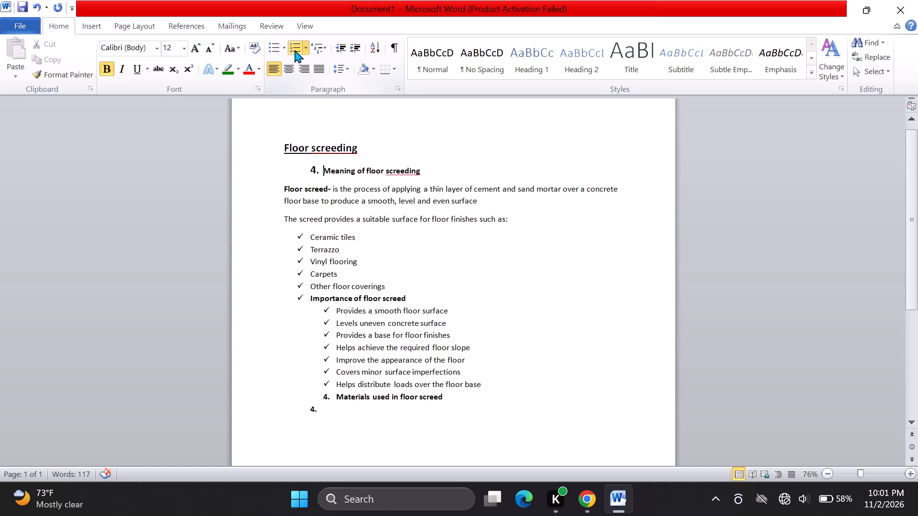
click(318, 170)
key(BackSpace)
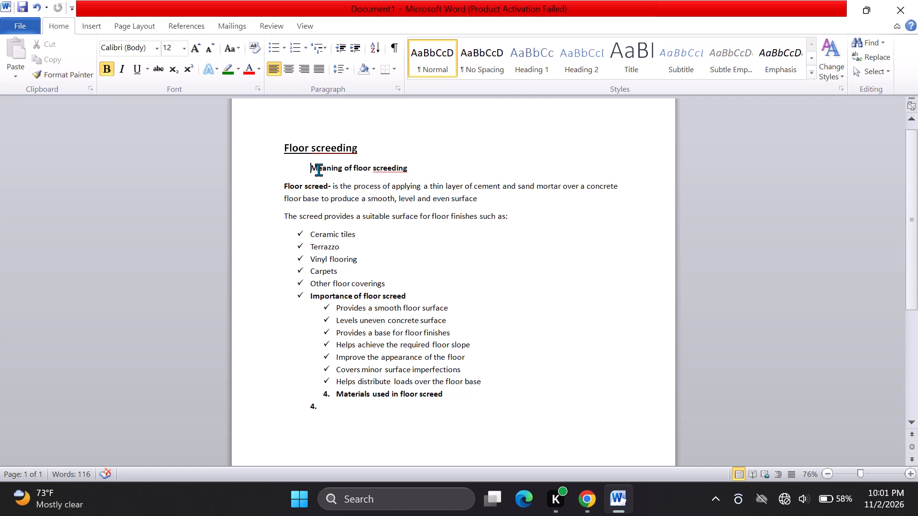
key(1)
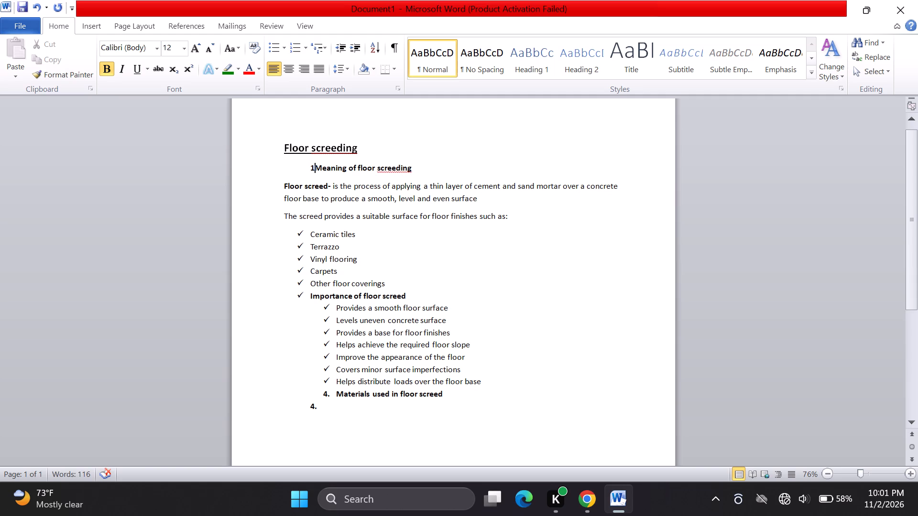
text(.)
key(space)
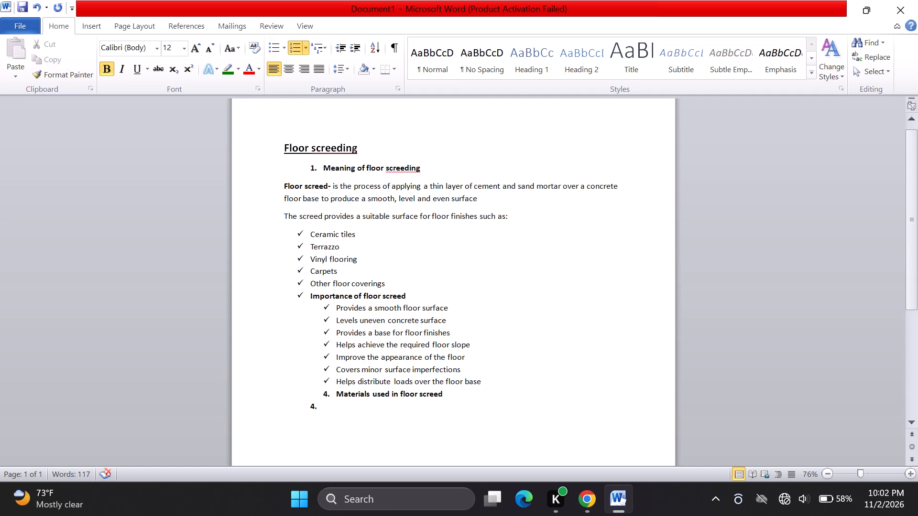
Replace the check mark before the heading "Importance of floor screed" with the number 2.
click(304, 293)
key(BackSpace)
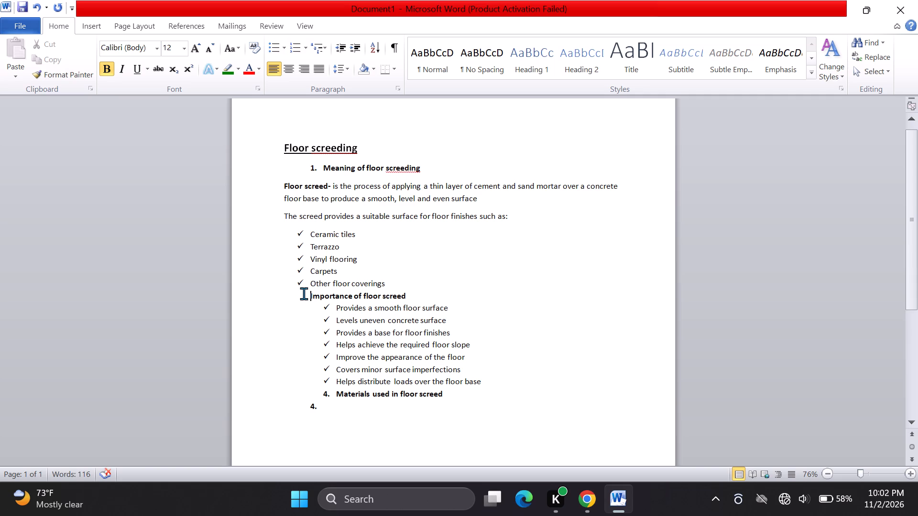
text(2.)
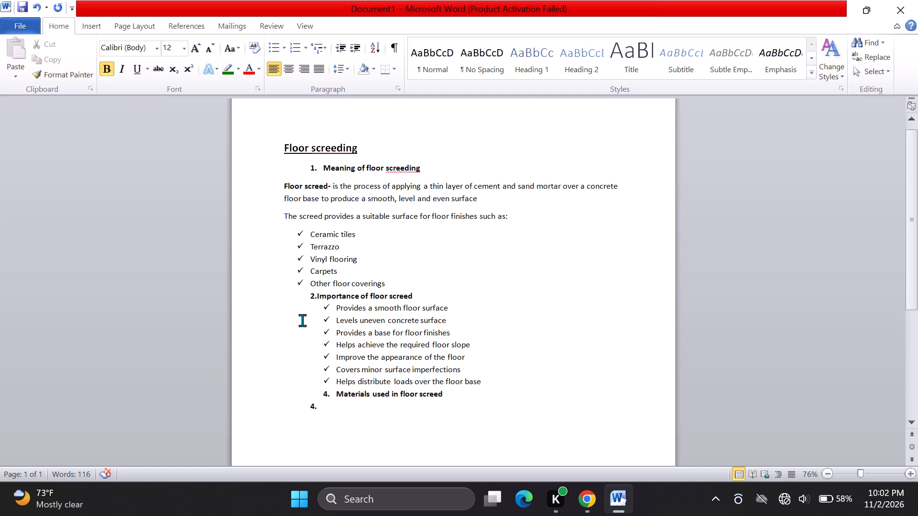
key(space)
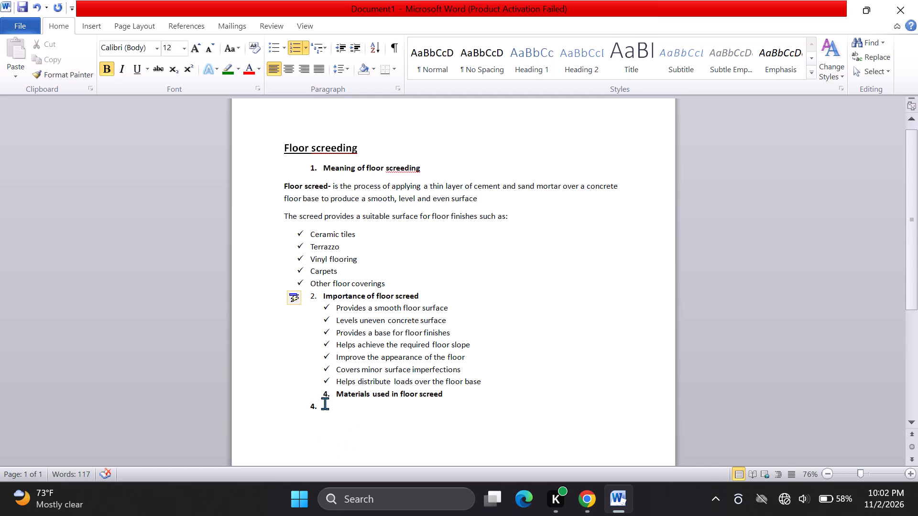
Renumber the heading "Materials used in floor screed" as 3.
click(331, 396)
key(BackSpace)
key(3)
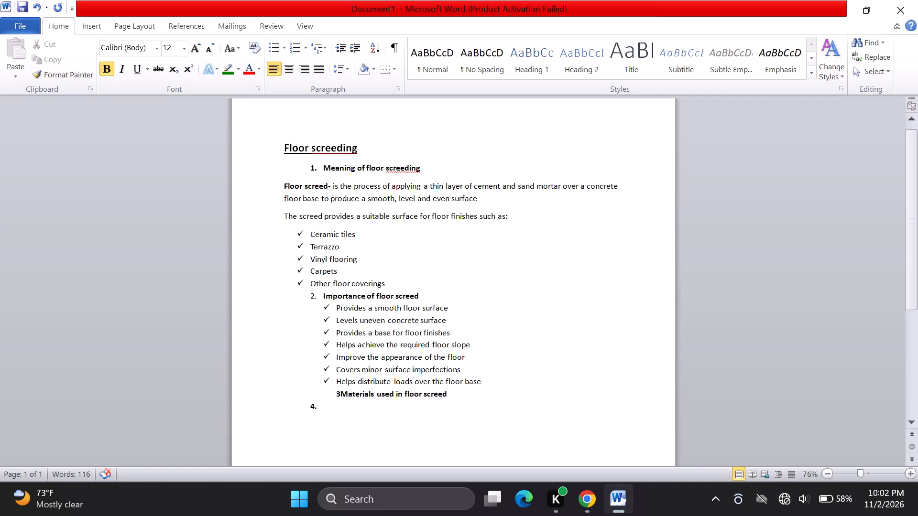
text(.)
key(space)
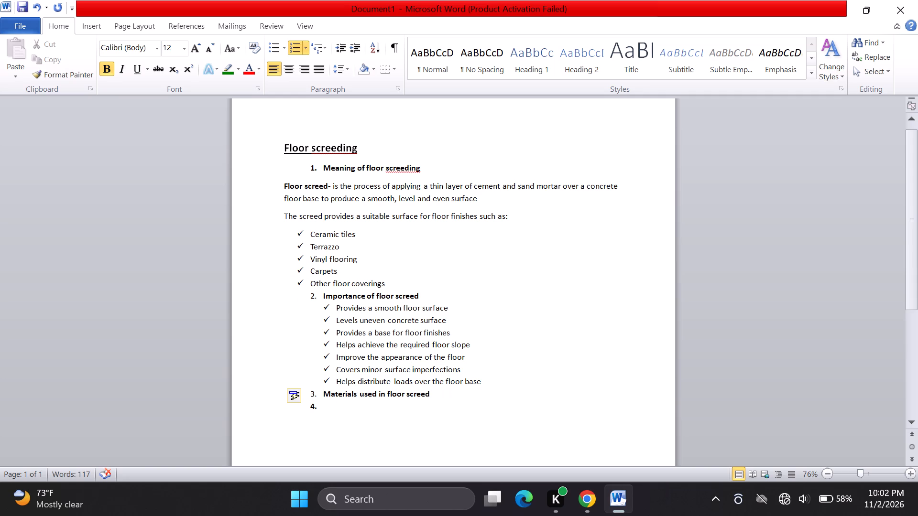
Replace the number on the empty line below the heading "Materials used in floor screed" with a check-mark bullet.
click(319, 412)
key(BackSpace)
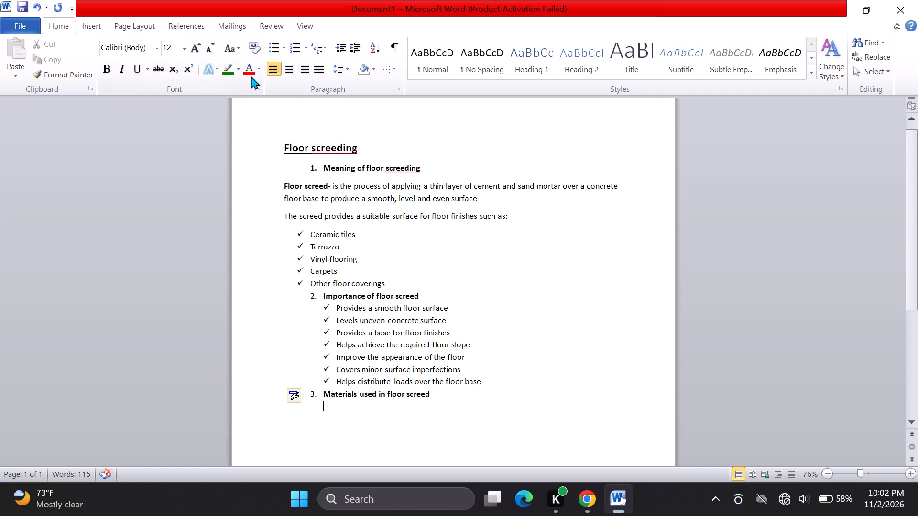
click(284, 50)
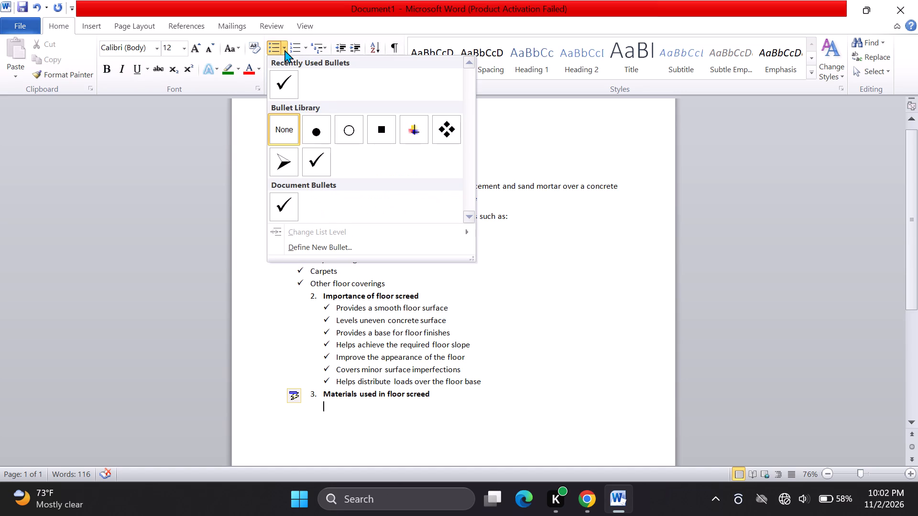
click(294, 86)
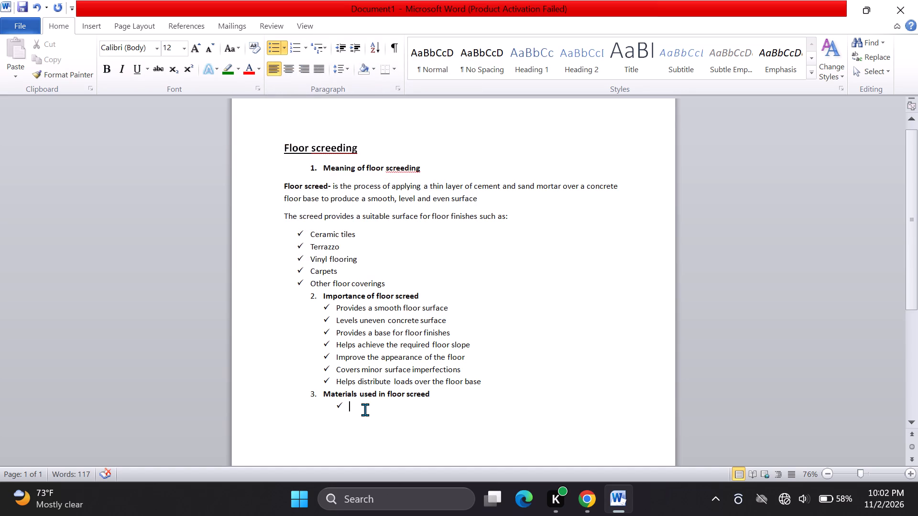
List "Cement", "Sand" and "Water" as check-mark items under the heading "Materials used in floor screed".
text(cement)
key(Return)
text(sand)
key(space)
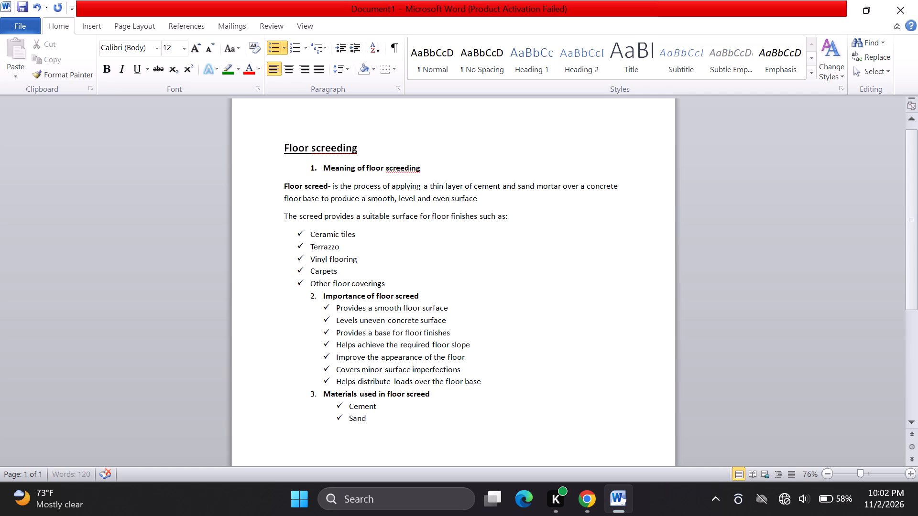
text(ater)
key(BackSpace)
key(BackSpace)
key(BackSpace)
key(BackSpace)
key(Return)
text(water)
key(Return)
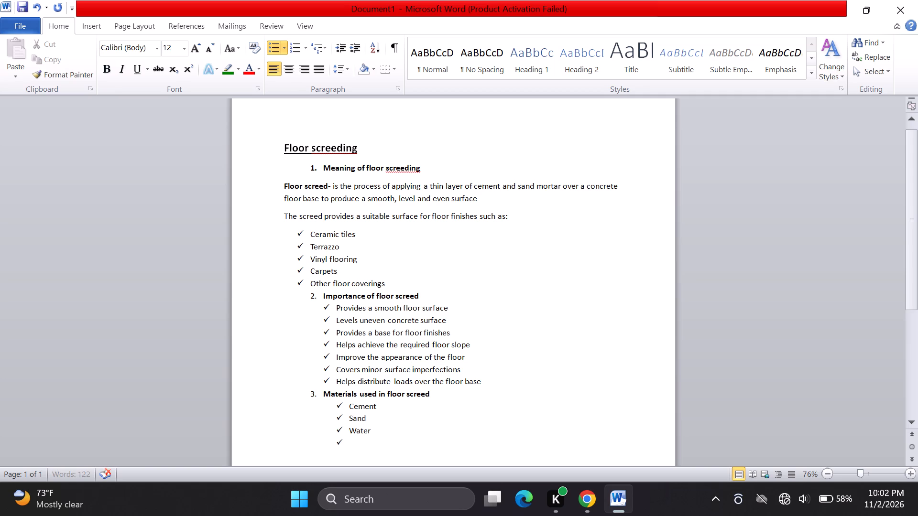
Add the check-mark items "Bonding agent" and "Curing materials" to the end of the materials list.
text(bonding)
key(space)
text(e)
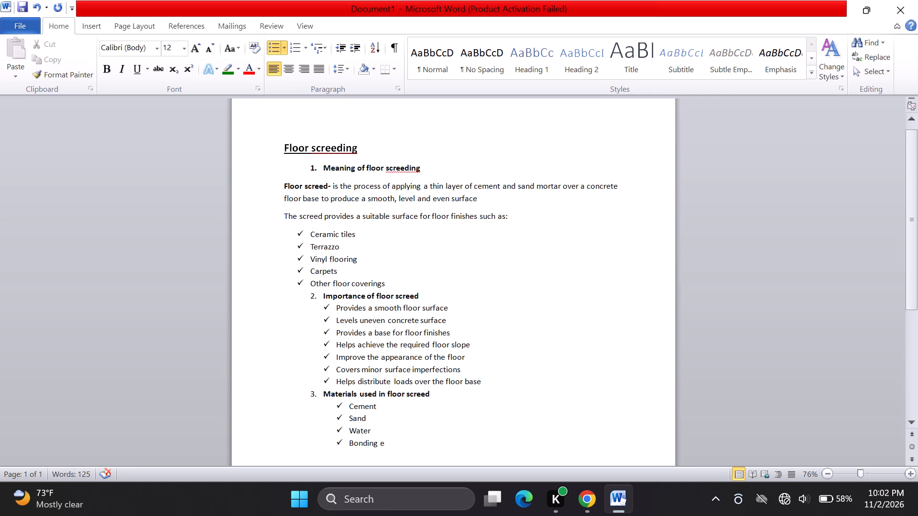
key(BackSpace)
text(agent)
key(Return)
scroll(391, 415, down, 3)
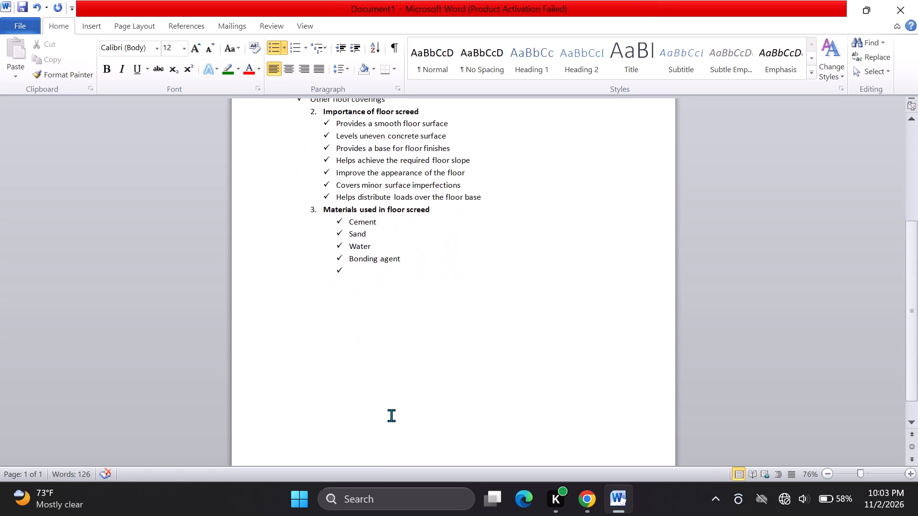
scroll(391, 415, down, 1)
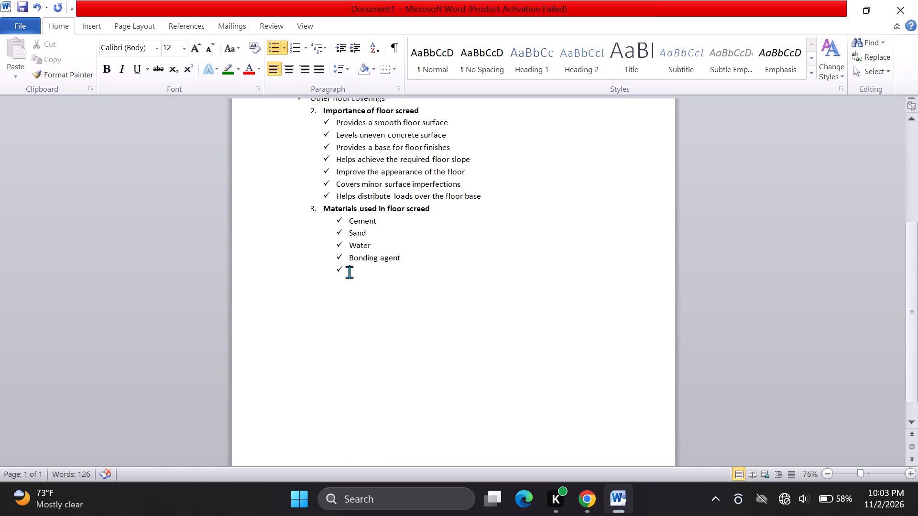
text(curin)
key(g)
key(space)
text(material)
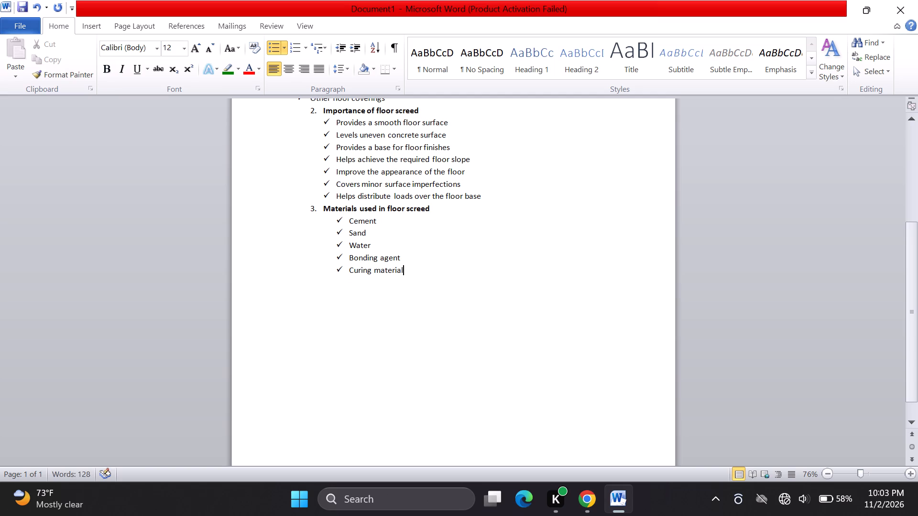
key(s)
Add the description "-acts as a material" after "Cement" in the materials list.
click(381, 221)
key(minus)
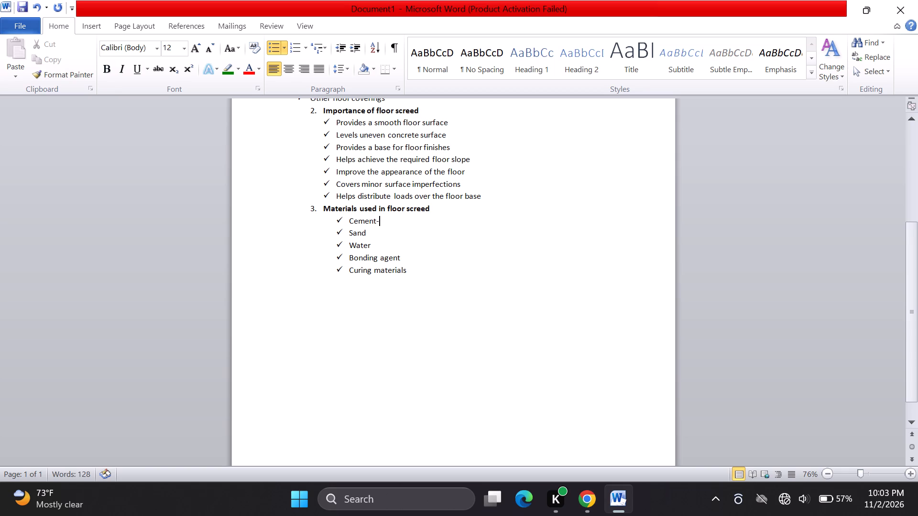
text(acr)
key(BackSpace)
key(t)
key(s)
key(space)
text(as a)
key(space)
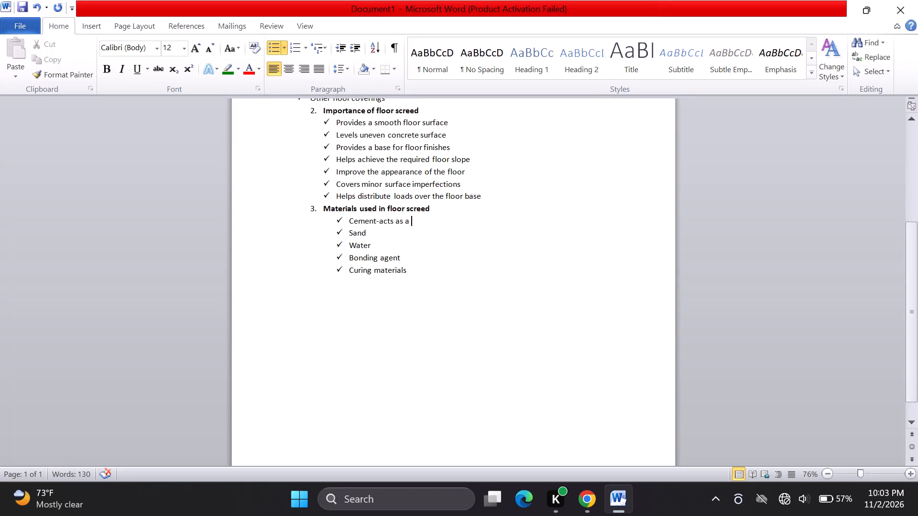
text(materia)
key(l)
Add the description "-provides bulk and strenght" after "Sand" in the materials list.
click(372, 233)
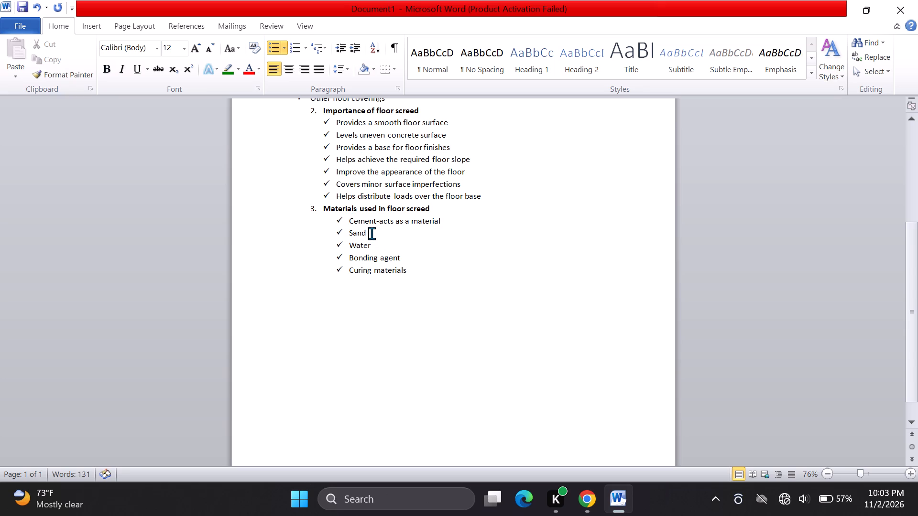
key(minus)
text(provide)
text(s)
key(space)
key(b)
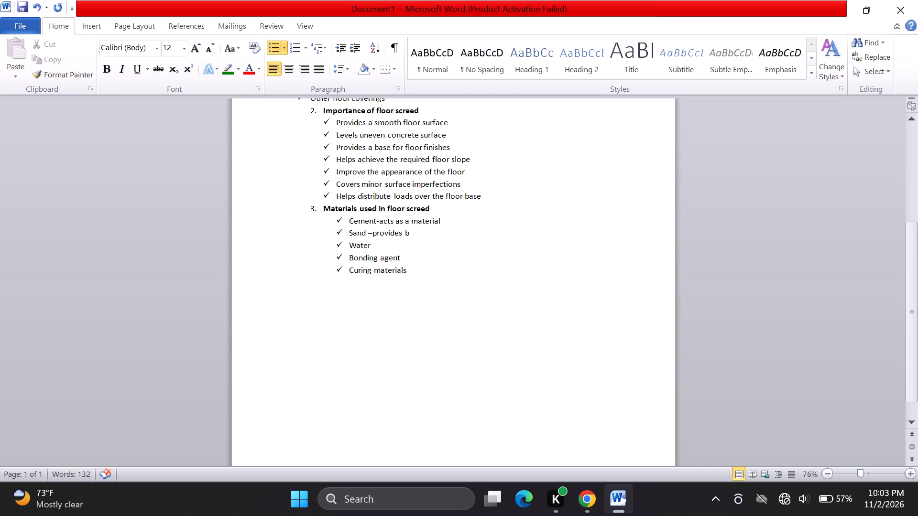
text(ul)
key(k)
key(space)
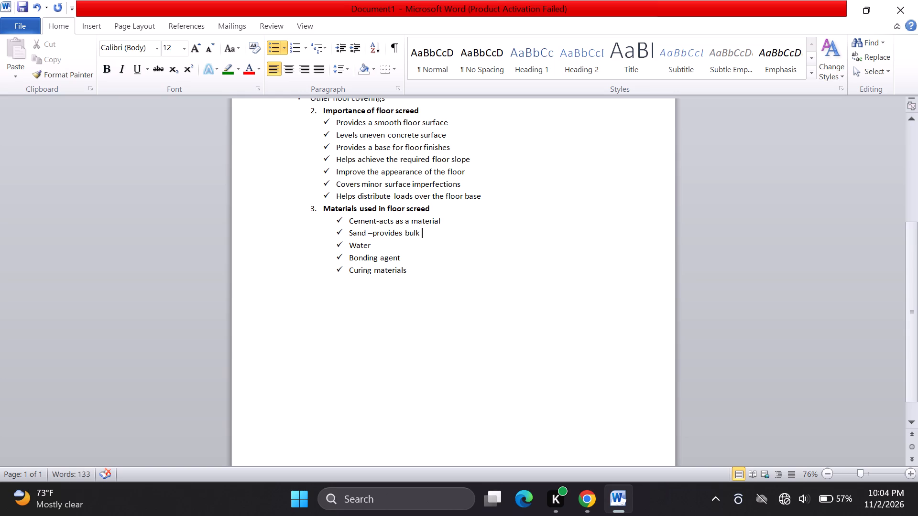
text(and)
key(space)
text(streght)
click(451, 233)
key(n)
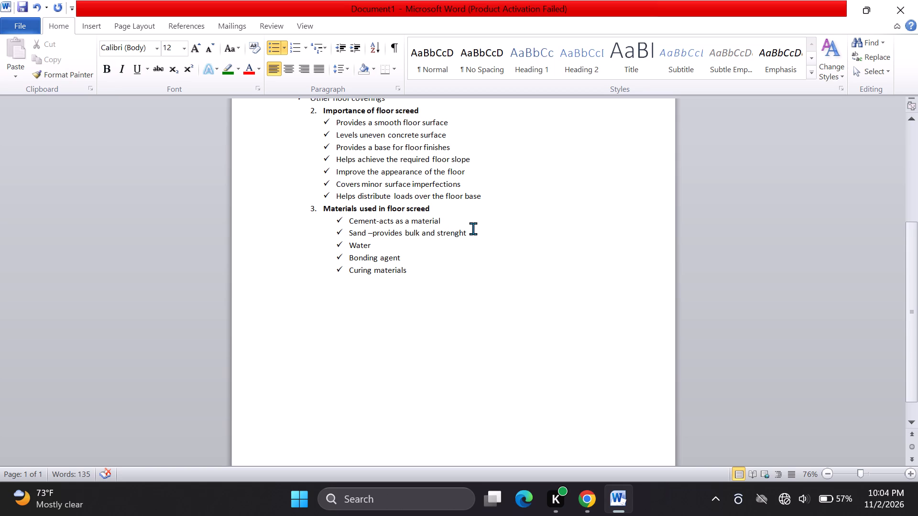
click(473, 228)
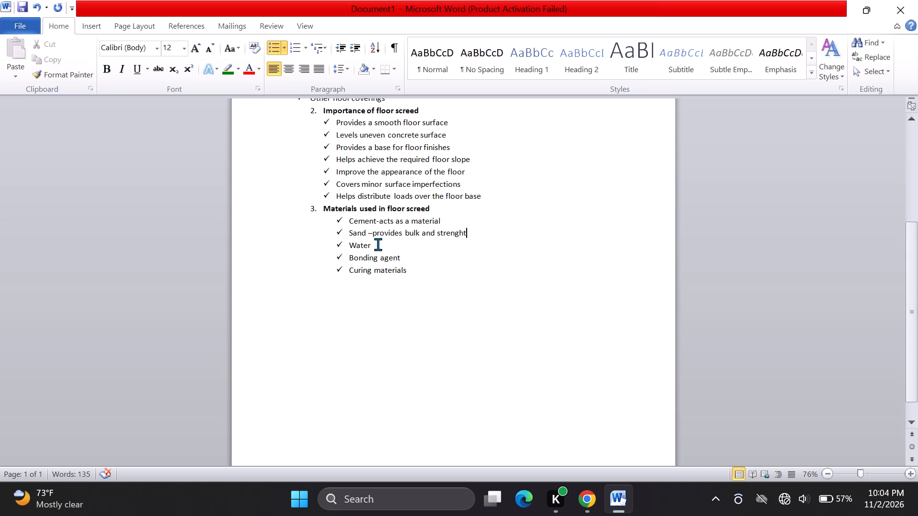
Add the description "-helps in mixing and hydration" after "Water" in the materials list.
click(377, 244)
key(minus)
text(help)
Complete the description after "Water" in the materials list as "-helps in mixing and hydration".
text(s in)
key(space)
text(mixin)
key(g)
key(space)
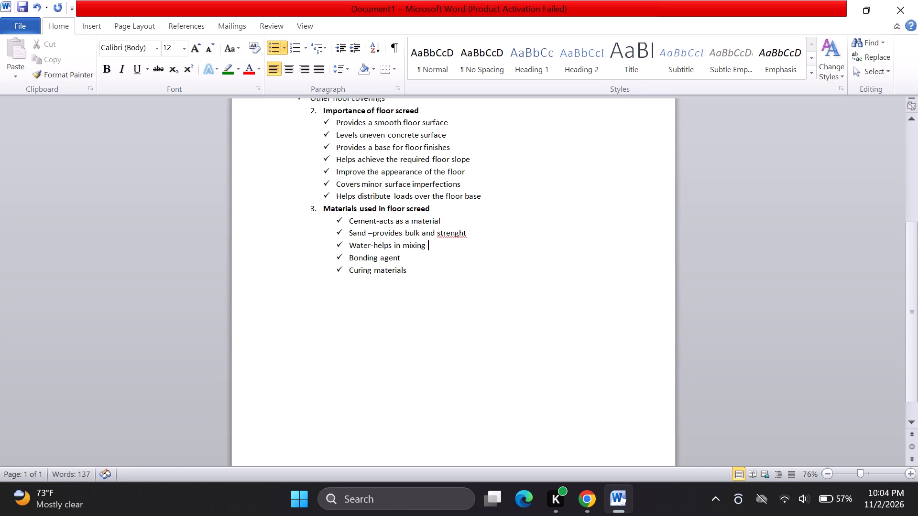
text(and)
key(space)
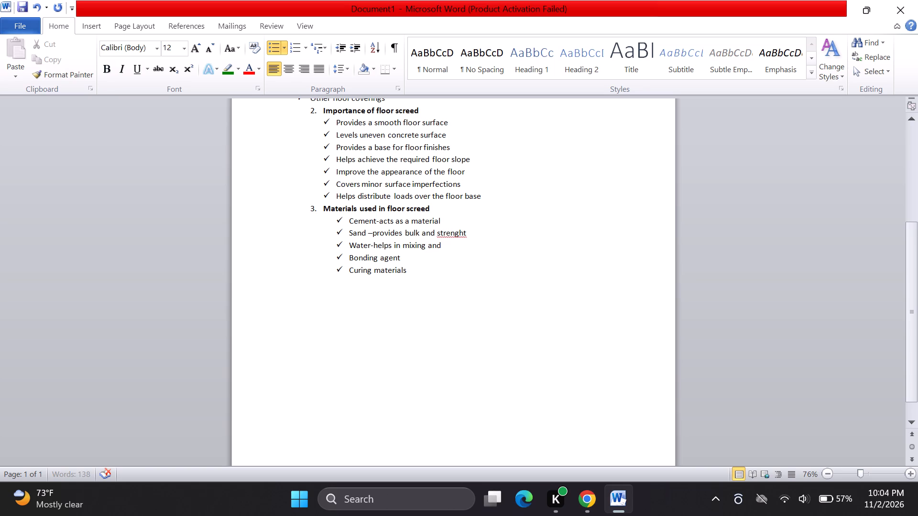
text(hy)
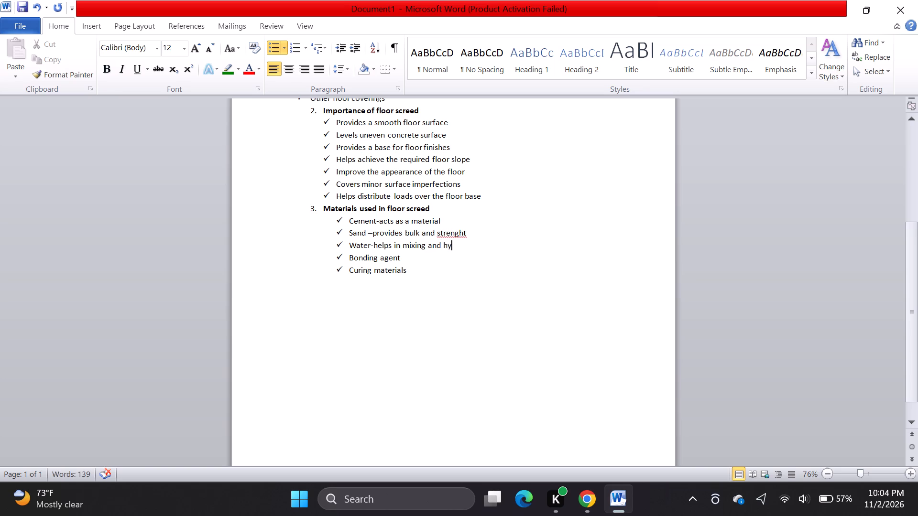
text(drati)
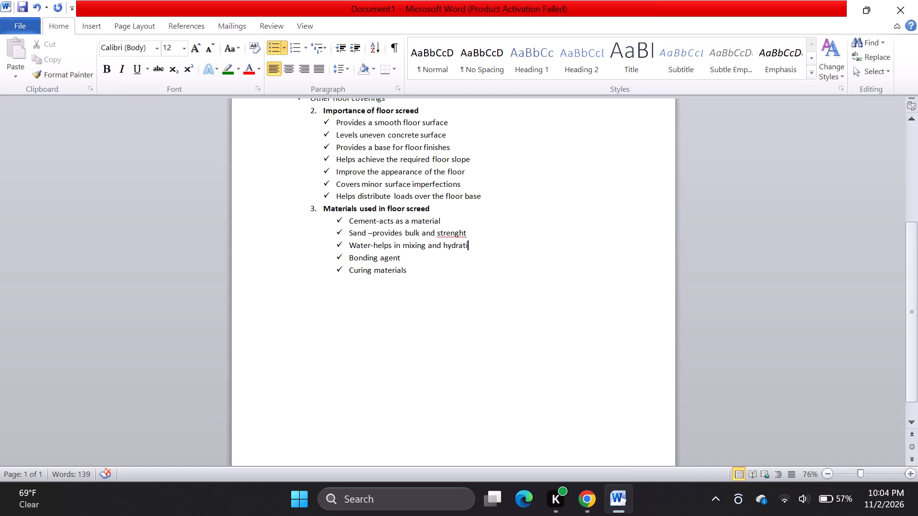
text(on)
Correct the misspelled word "strenght" at the end of the "Sand" description in the materials list.
click(469, 235)
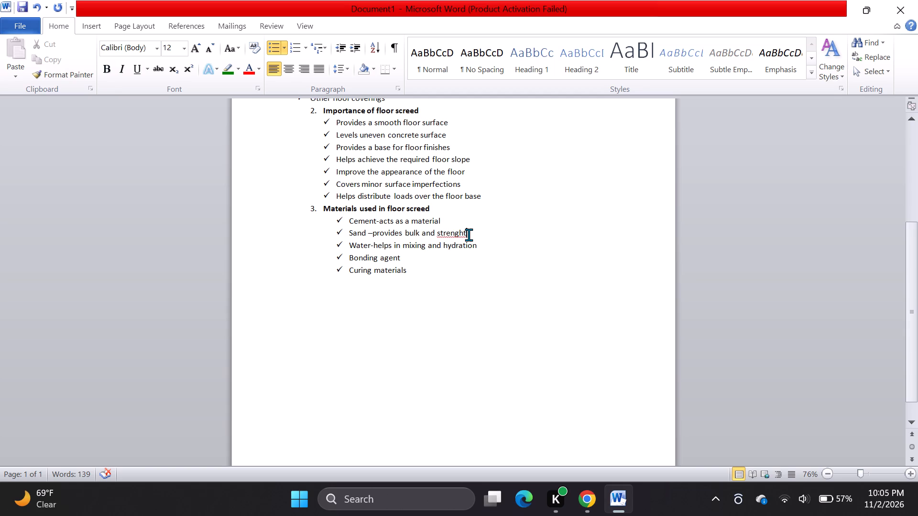
Correct the spelling of the last word in the "Sand" item to "strength".
key(BackSpace)
key(BackSpace)
text(th)
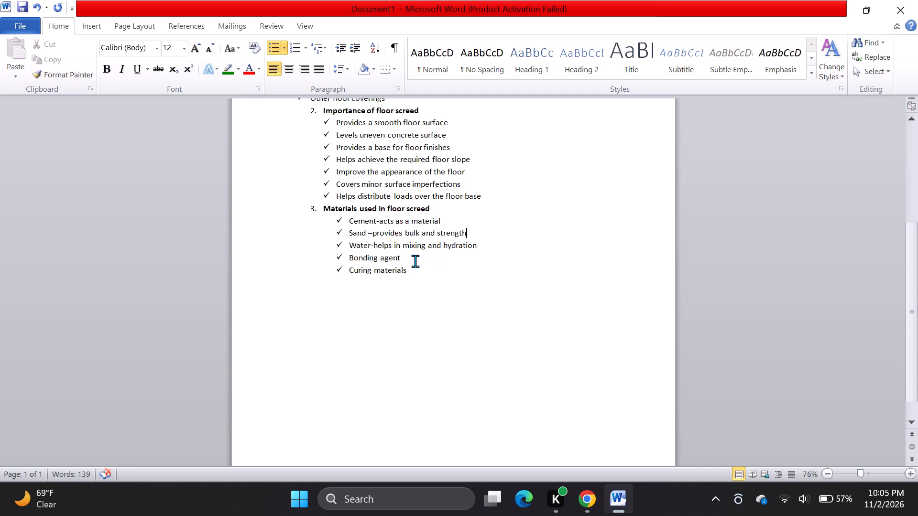
Add the description "-improves bonding where specified" after "Bonding agent" in the materials list.
click(407, 259)
key(minus)
text(im)
text(prove)
text(s bonding)
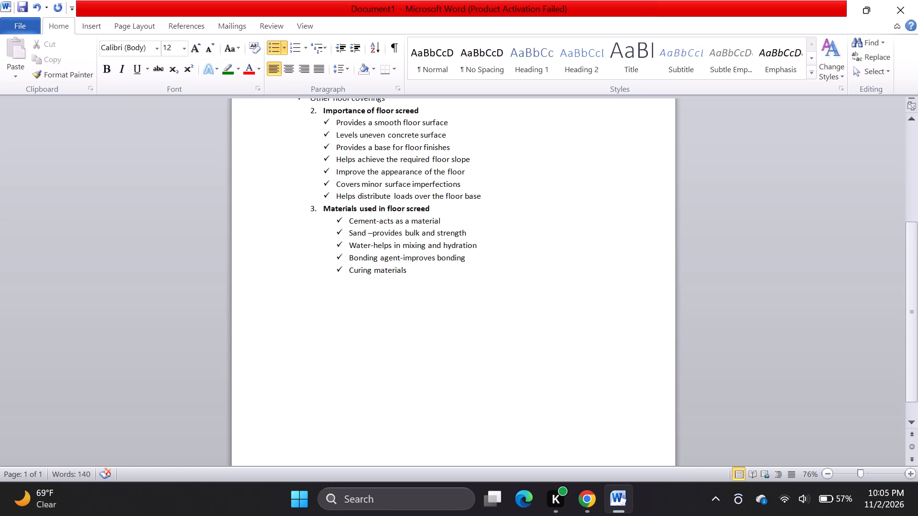
key(space)
text(where)
key(space)
key(s)
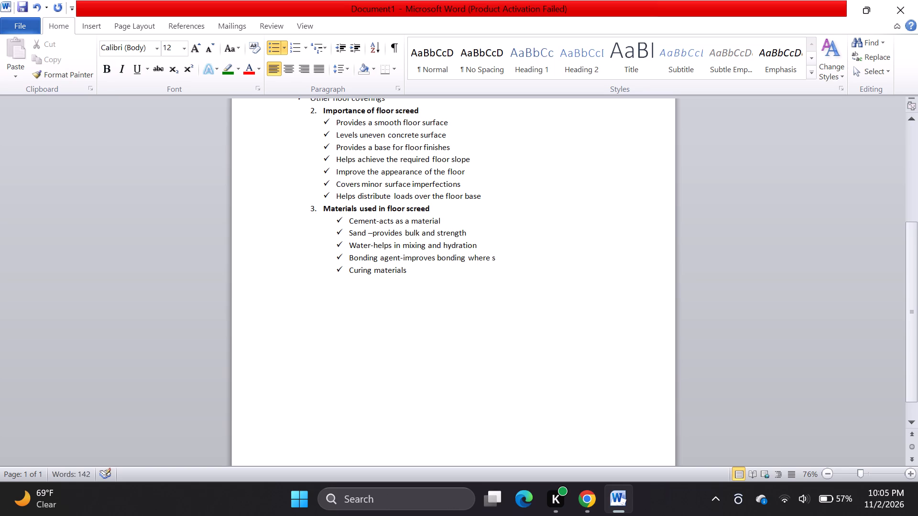
text(pe)
text(cified)
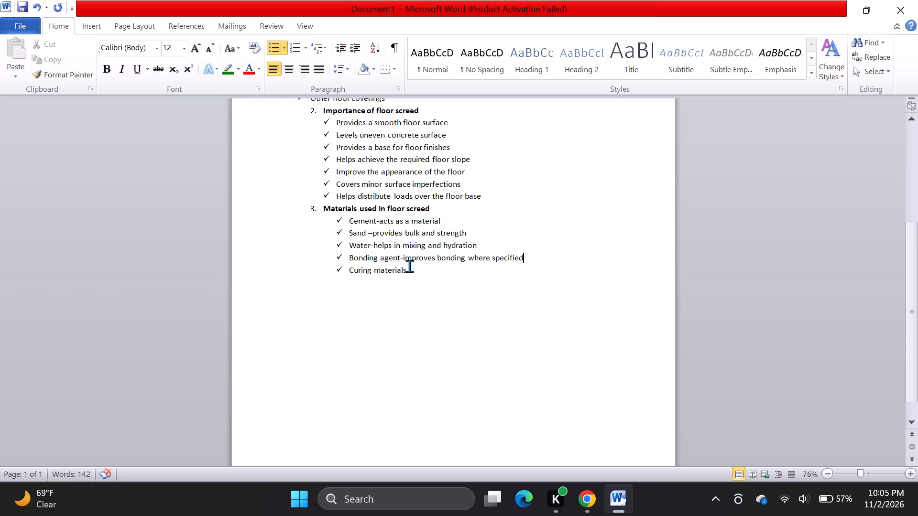
Add the description "-help prevent rapid moisture loss" after "Curing materials" in the materials list.
click(412, 269)
key(minus)
text(help)
key(space)
text(preve)
text(nt)
key(space)
text(rapid)
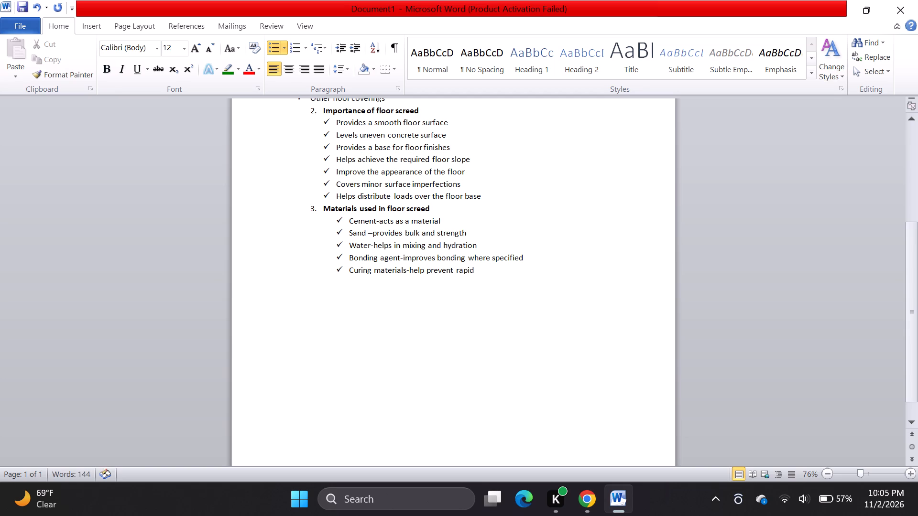
key(space)
text(moisture)
key(space)
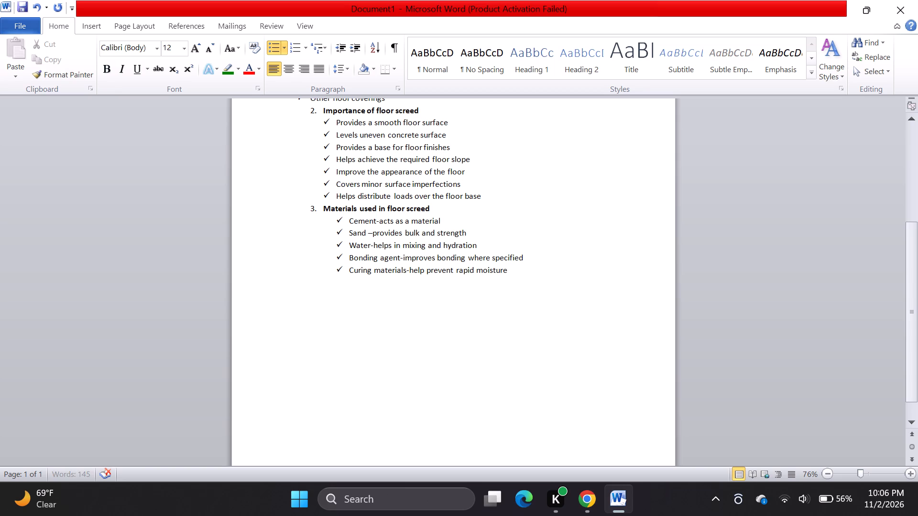
text(loss)
Add an empty item at the end of the materials list and bold the term "Cement-" in the first item.
key(Return)
click(378, 220)
drag(378, 220, 350, 224)
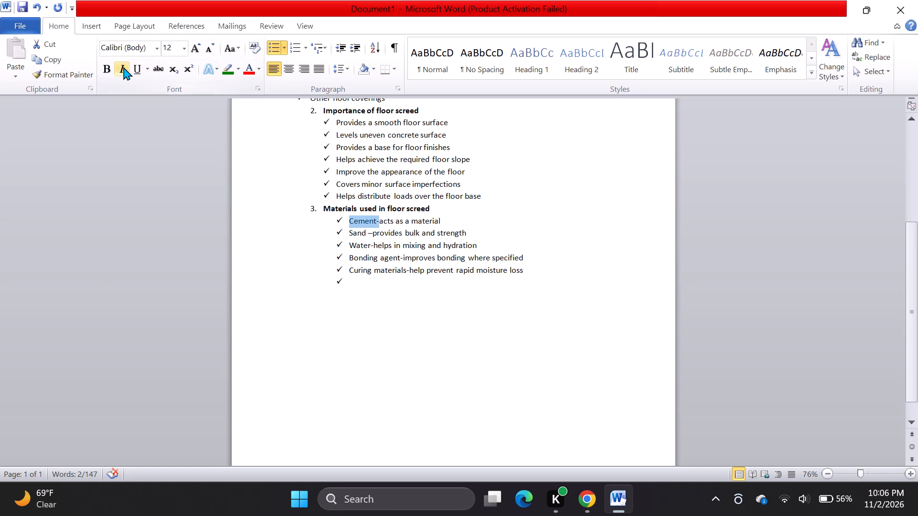
click(110, 69)
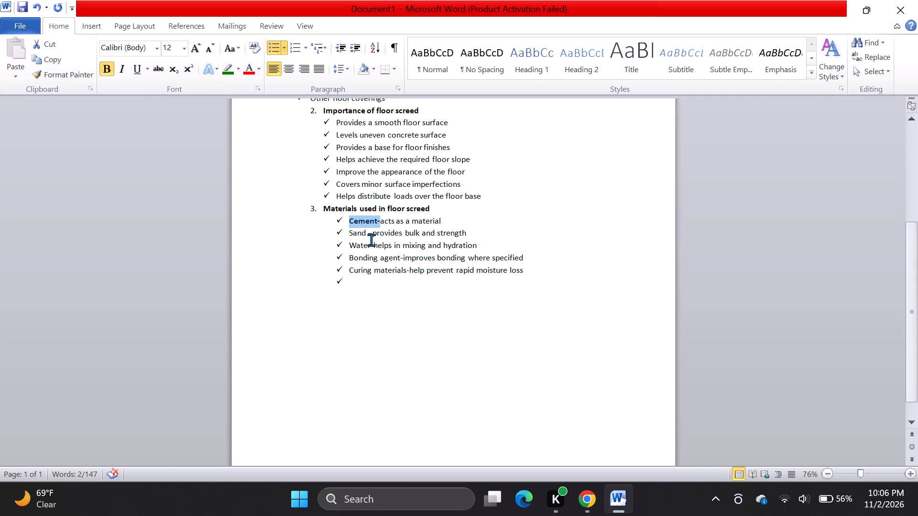
Bold the term "Sand" in the materials list.
click(368, 234)
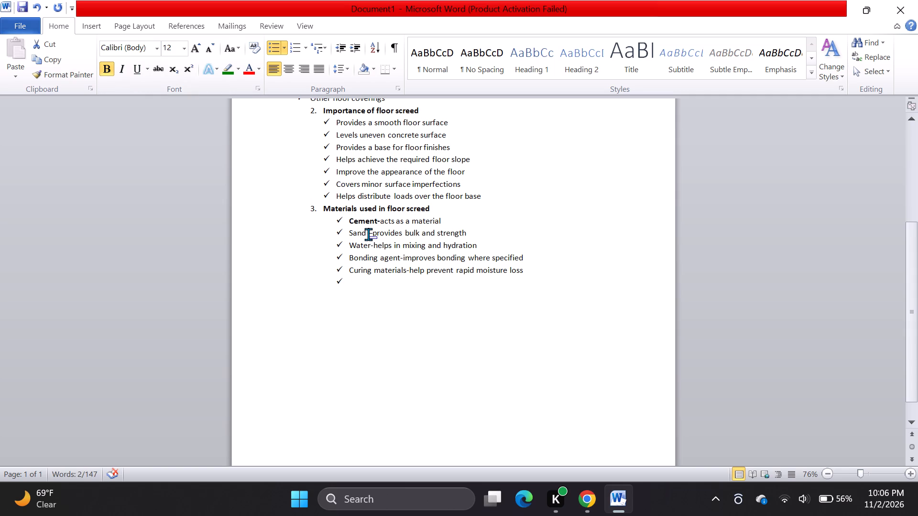
drag(368, 234, 332, 238)
click(365, 263)
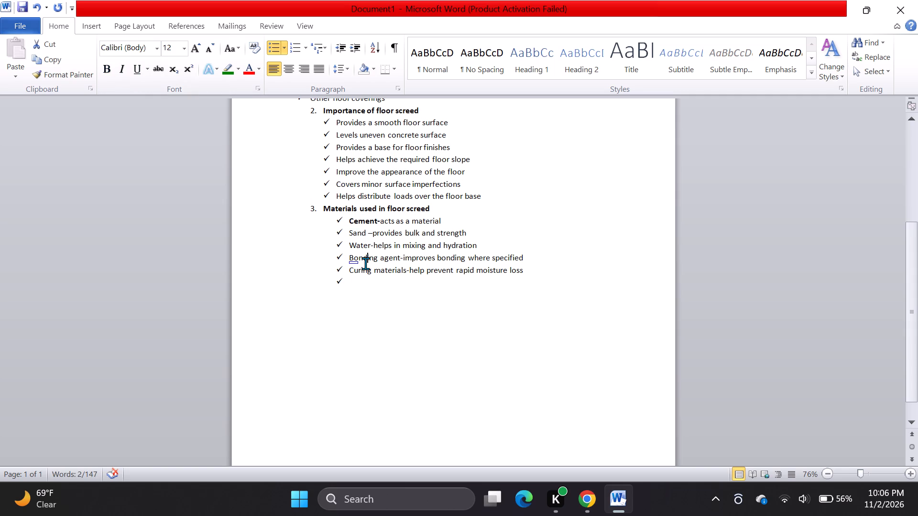
drag(365, 233, 345, 236)
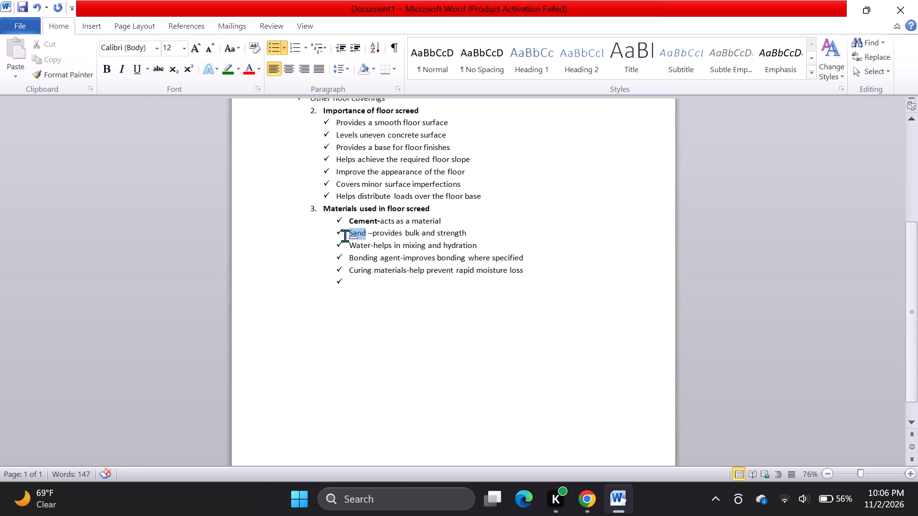
drag(345, 236, 336, 236)
click(103, 69)
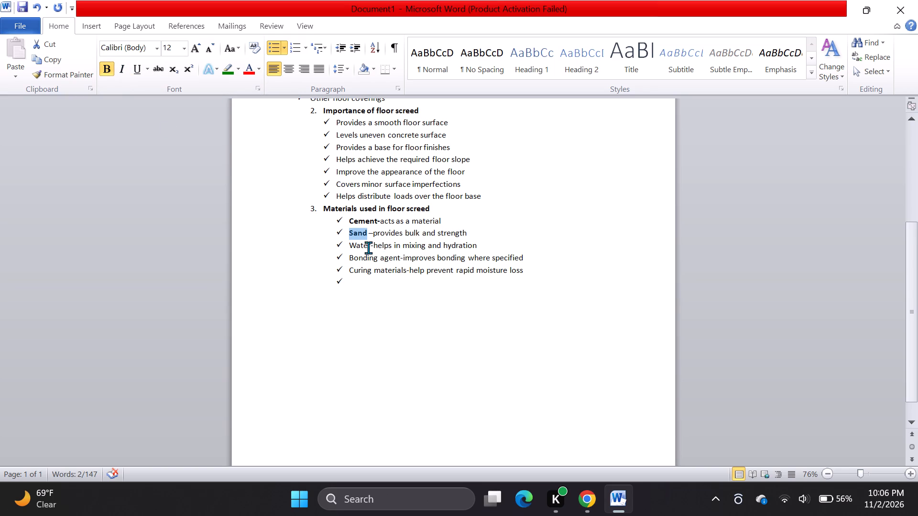
Bold the term "Water" in the materials list, leaving its description in regular weight.
drag(370, 247, 325, 252)
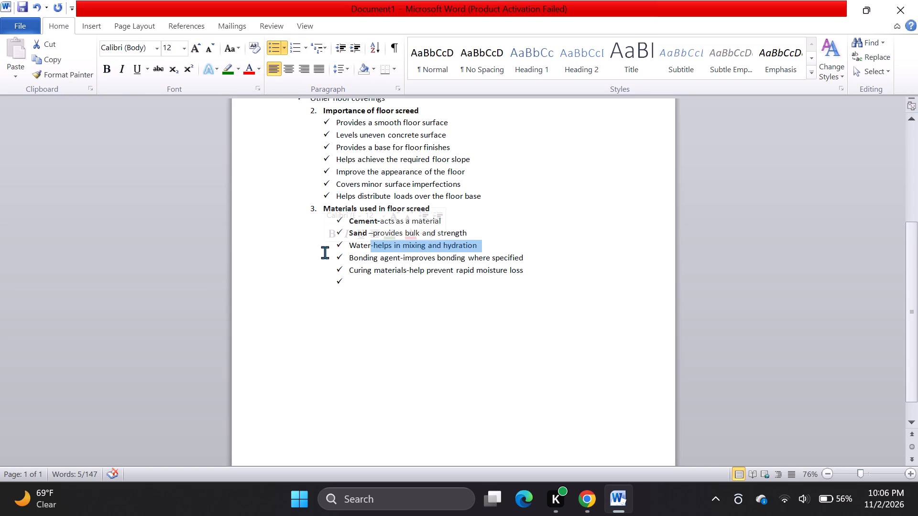
click(369, 245)
drag(369, 245, 334, 247)
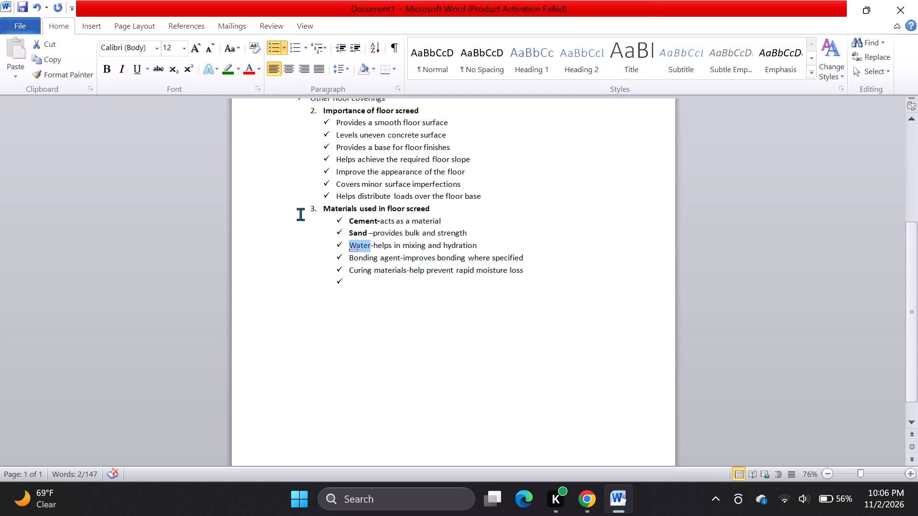
click(113, 68)
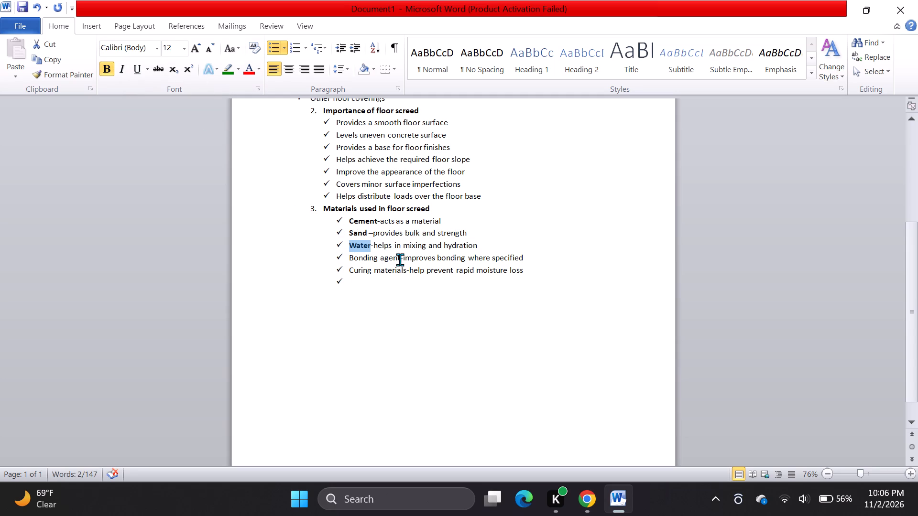
Bold the term "Bonding agent" in the materials list, leaving its description in regular weight.
click(401, 259)
right_drag(401, 259, 344, 259)
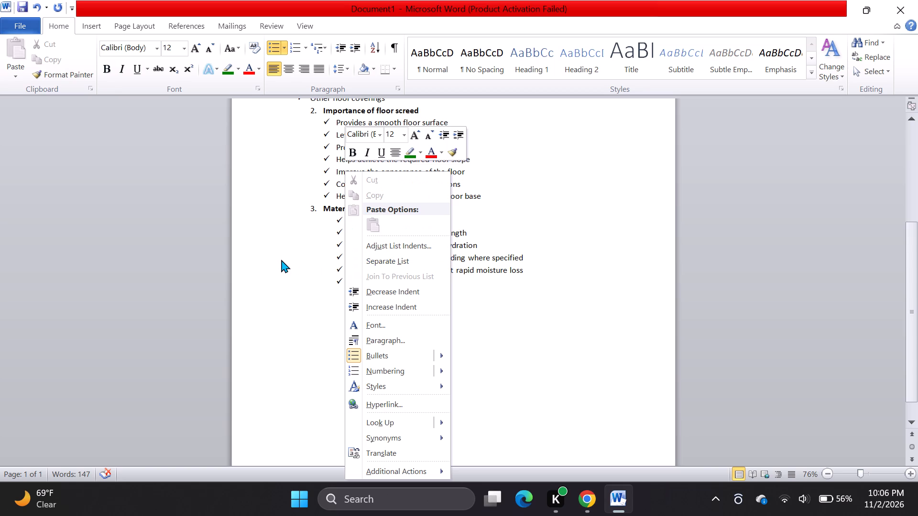
click(281, 259)
click(401, 258)
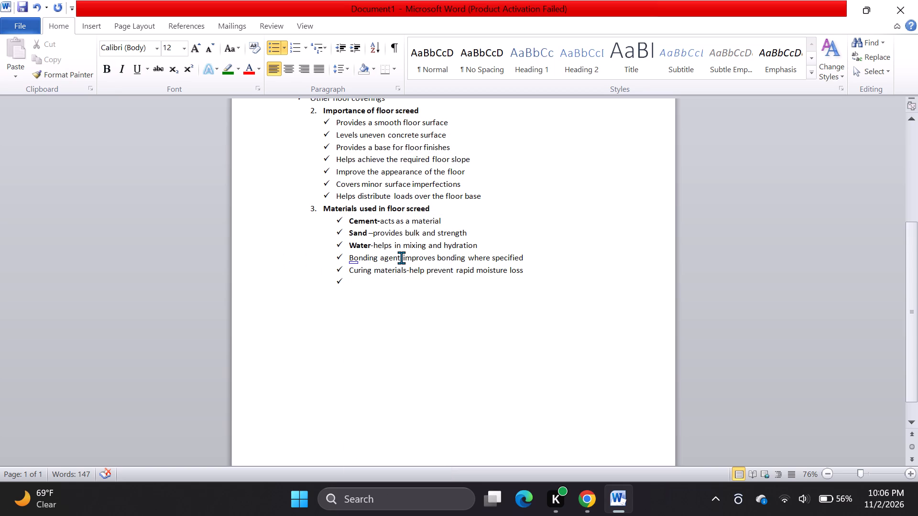
drag(401, 258, 330, 256)
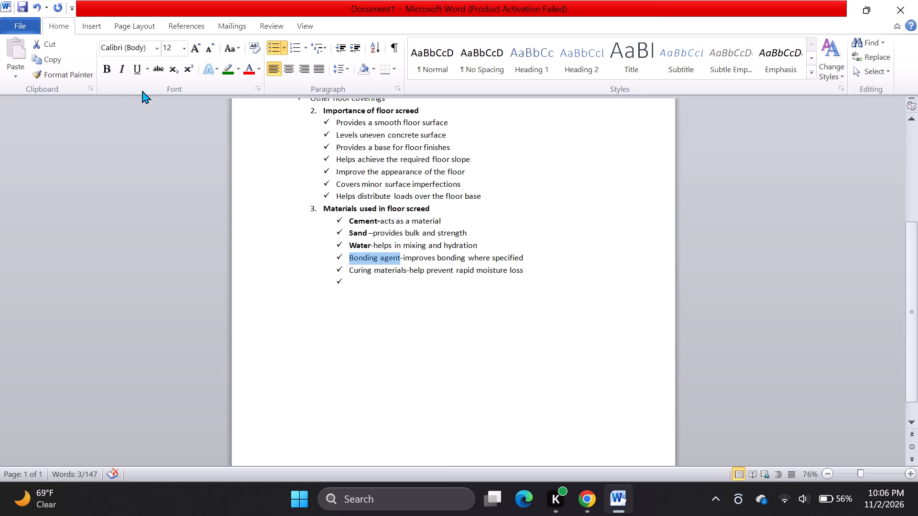
click(107, 69)
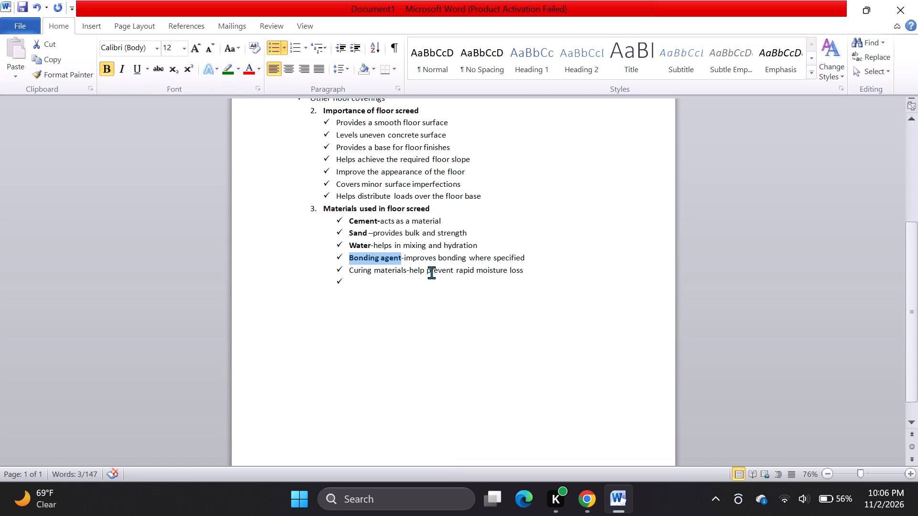
Bold the term "Curing materials" in the materials list, leaving its description in regular weight.
click(405, 269)
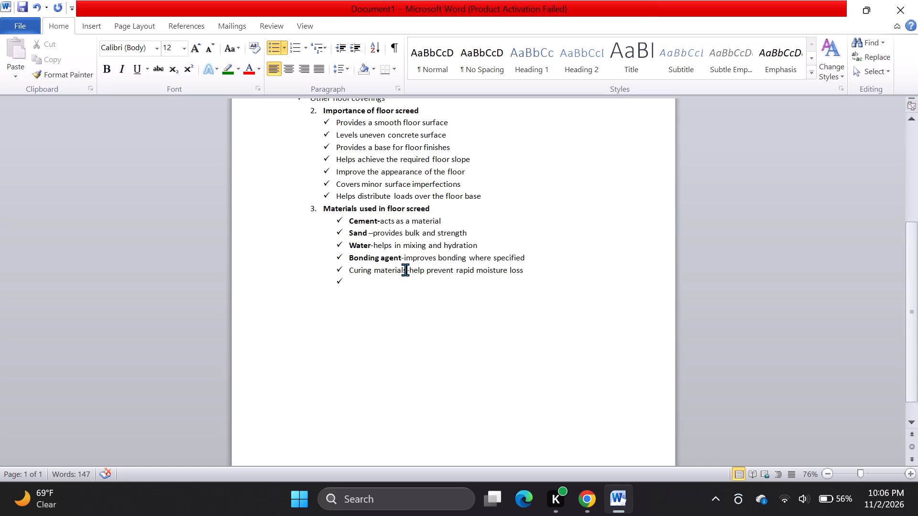
drag(405, 269, 319, 263)
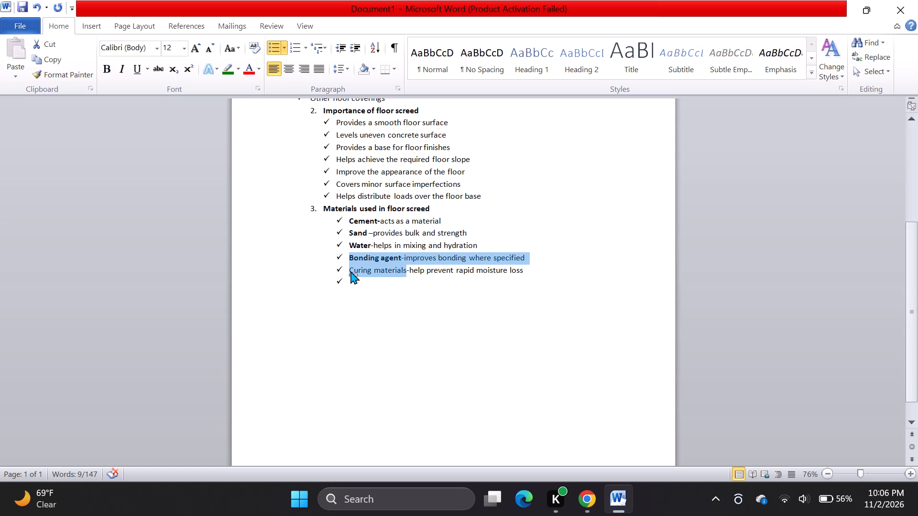
click(409, 254)
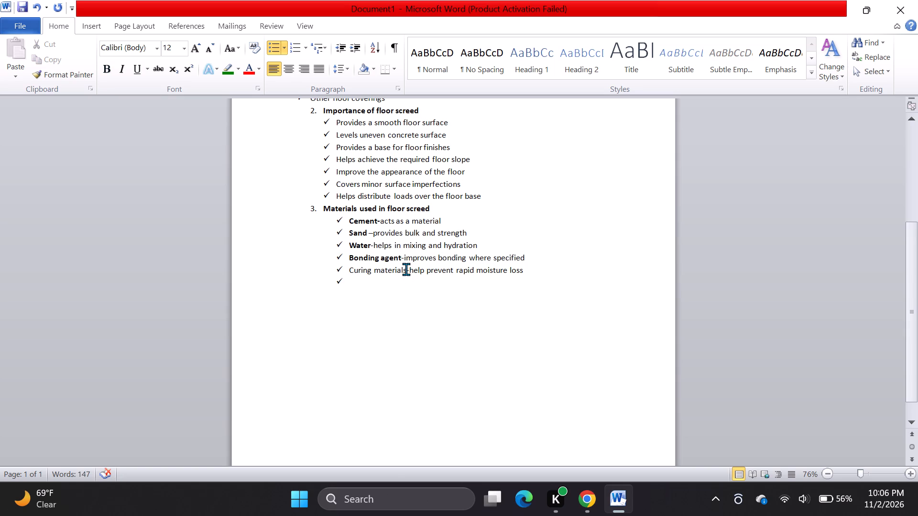
click(406, 269)
drag(406, 269, 348, 271)
click(111, 67)
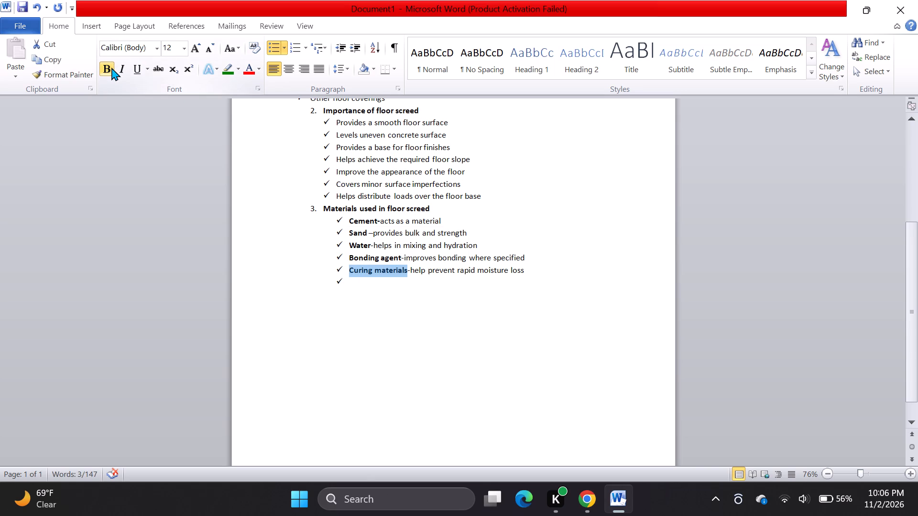
Replace the empty check-mark item below the materials list with the bold numbered heading "4. Tools and equipment".
click(346, 278)
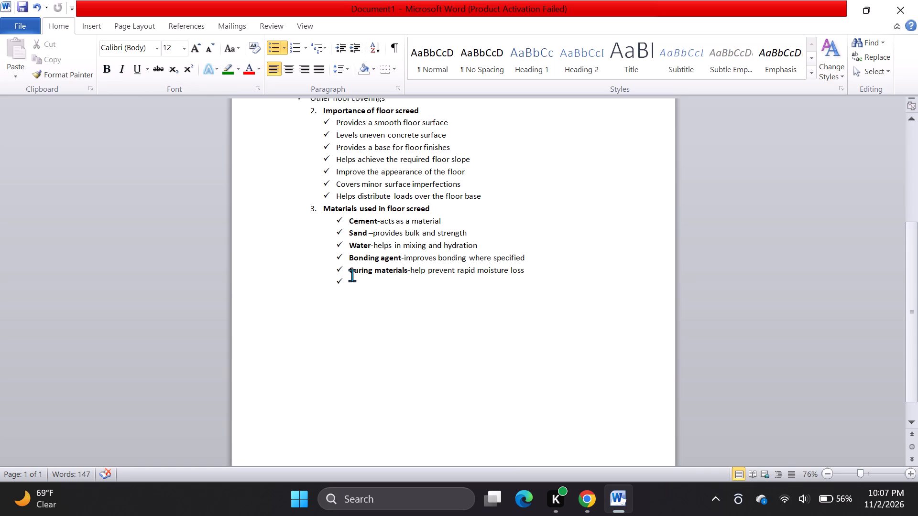
key(BackSpace)
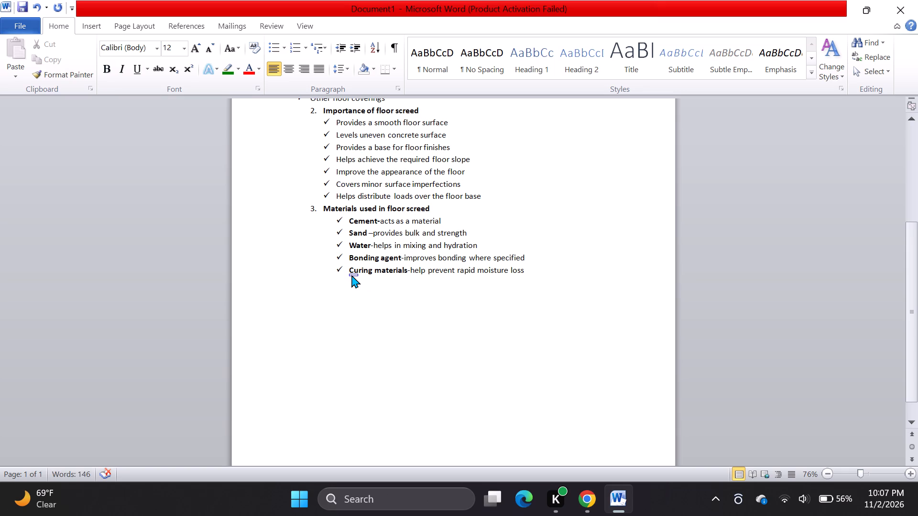
key(4)
text(.)
key(space)
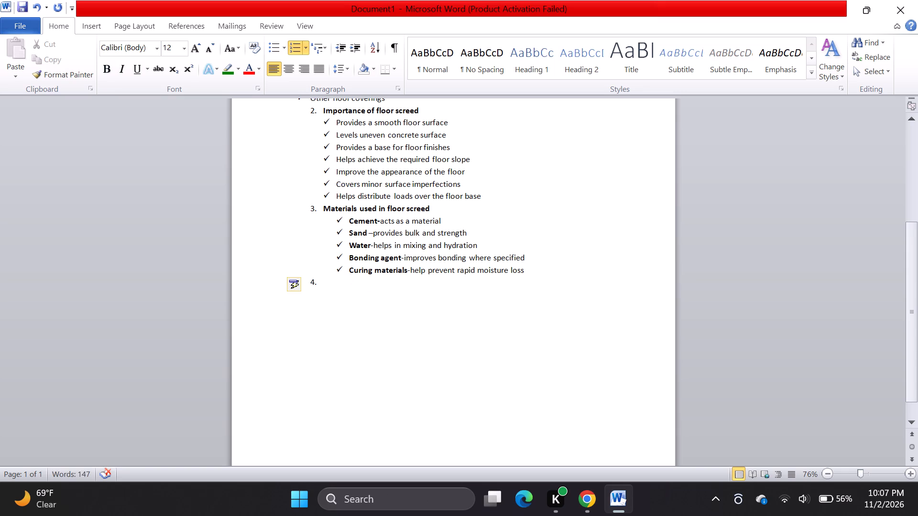
click(107, 72)
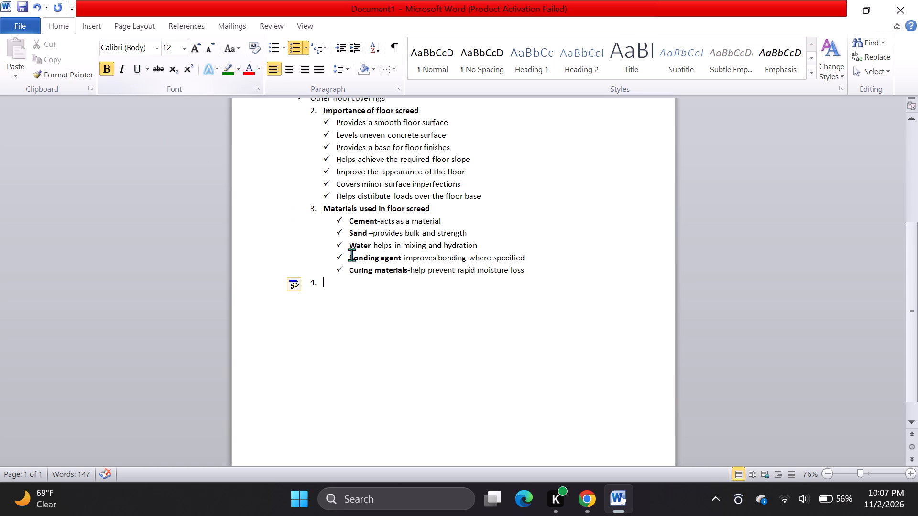
text(tools)
key(space)
text(amd)
key(space)
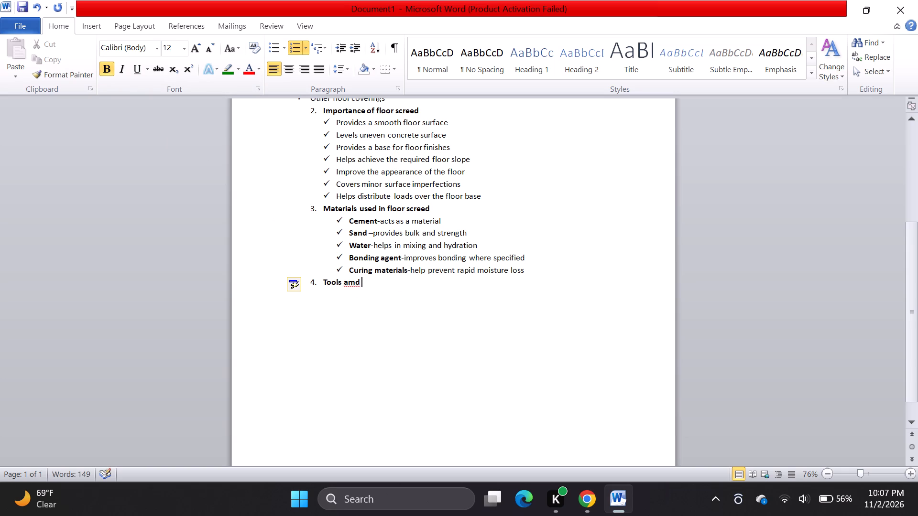
text(equipment)
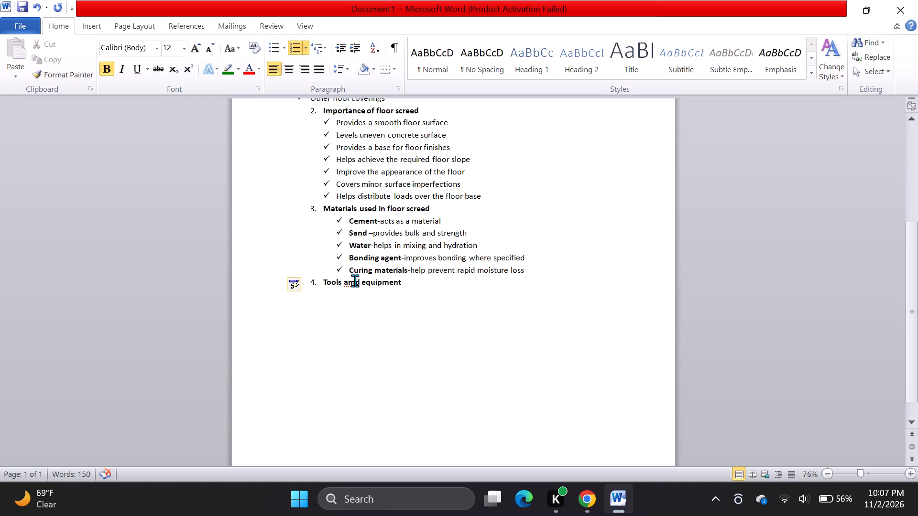
click(355, 280)
key(BackSpace)
key(n)
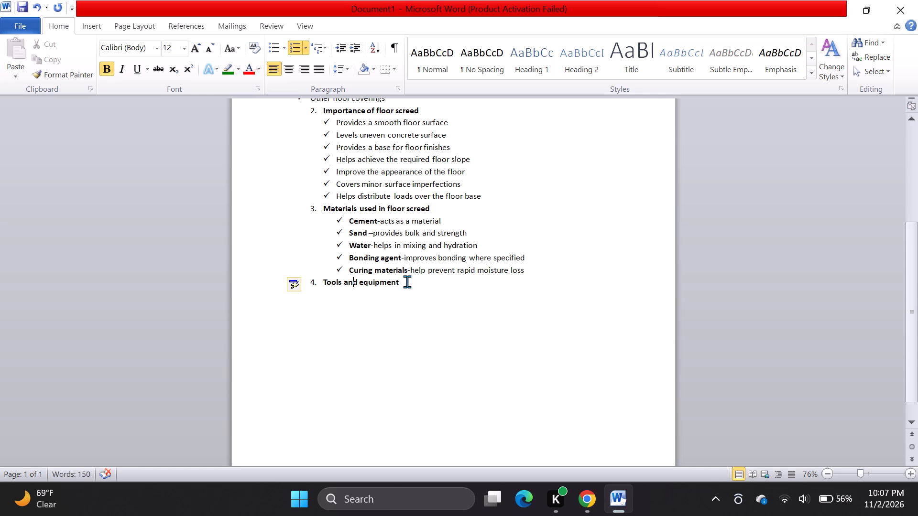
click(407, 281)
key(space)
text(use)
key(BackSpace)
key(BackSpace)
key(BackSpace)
Start a check-mark list on a new unnumbered line under the "Tools and equipment" heading.
key(Return)
key(BackSpace)
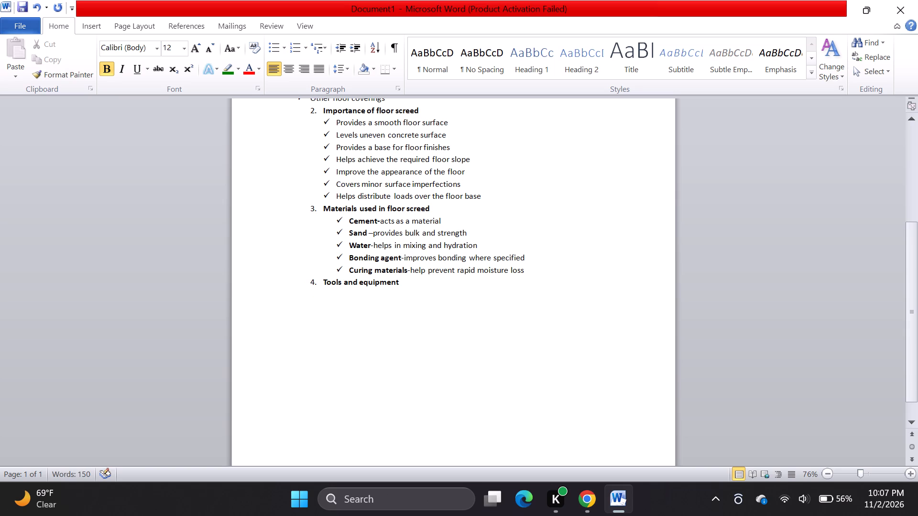
click(284, 45)
double_click(316, 157)
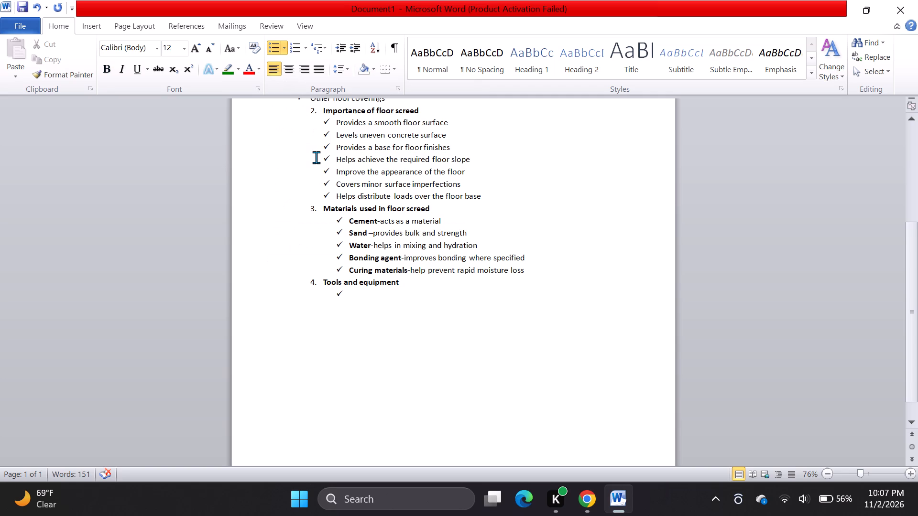
Remove the check marks from the "Helps achieve the required floor slope" item and the empty line under "Tools and equipment".
key(BackSpace)
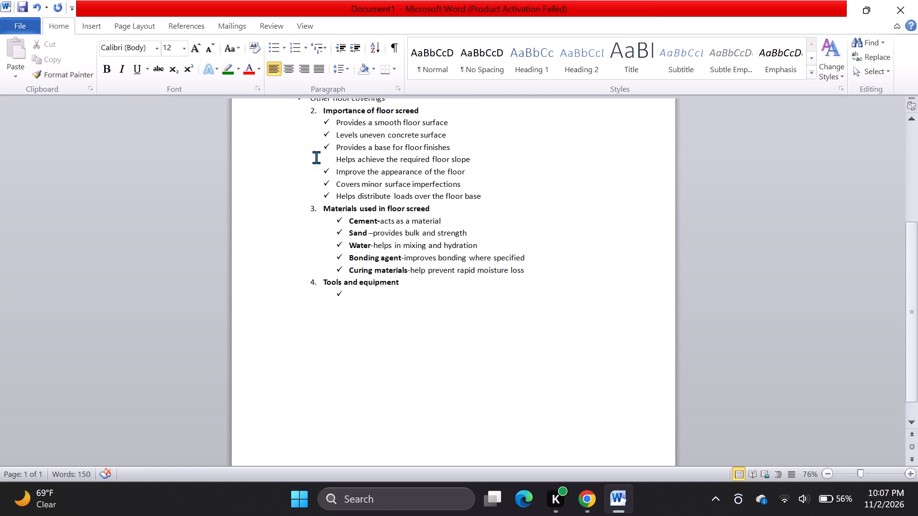
click(346, 297)
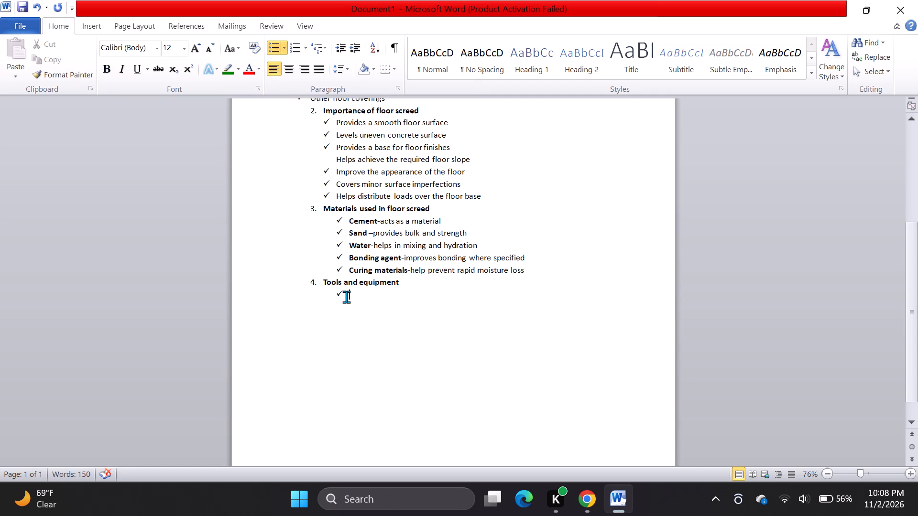
key(BackSpace)
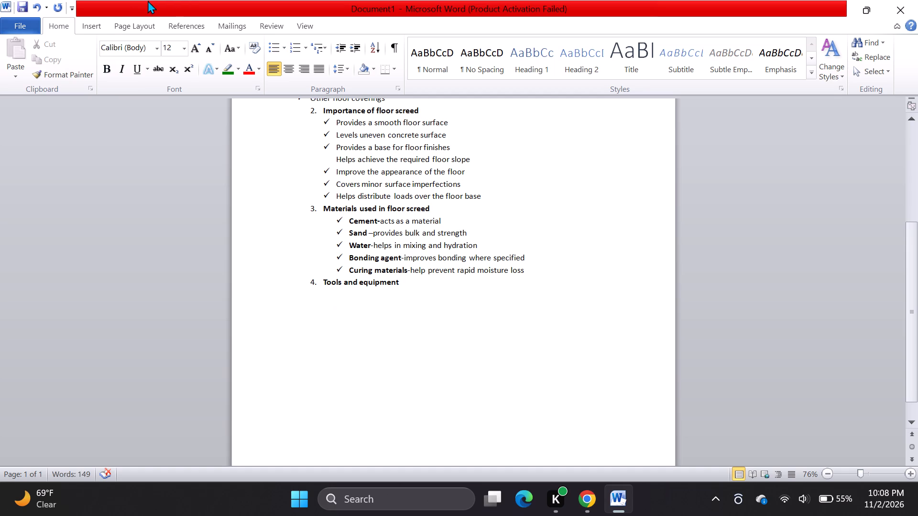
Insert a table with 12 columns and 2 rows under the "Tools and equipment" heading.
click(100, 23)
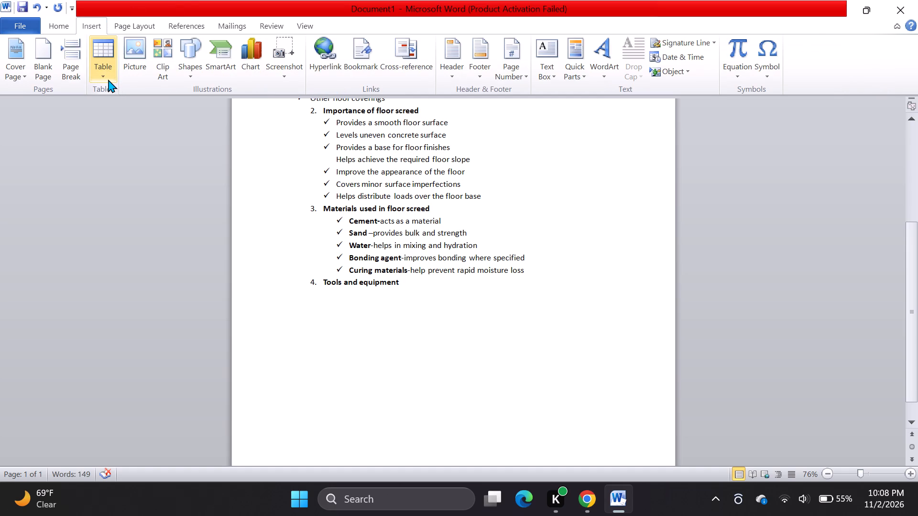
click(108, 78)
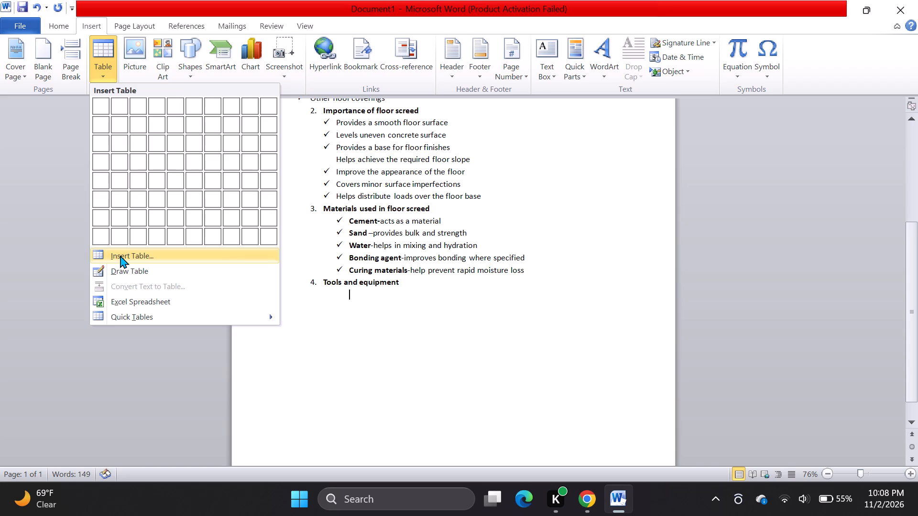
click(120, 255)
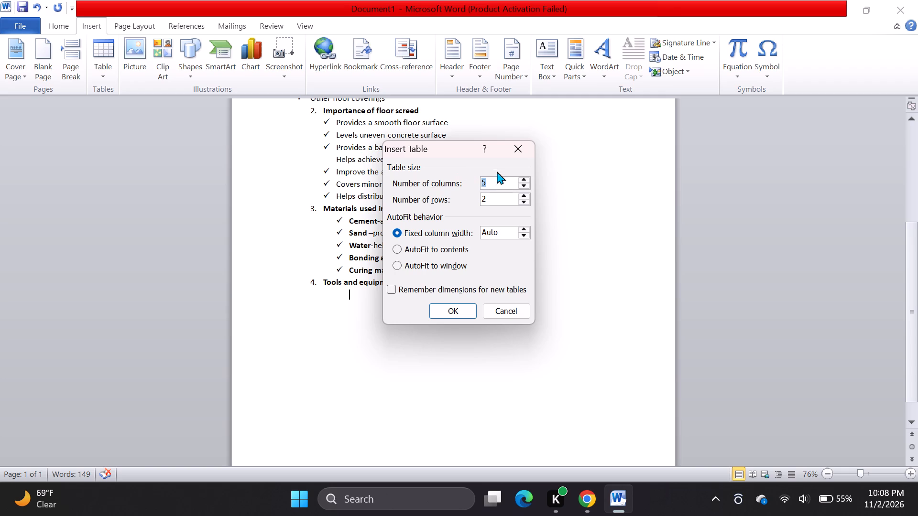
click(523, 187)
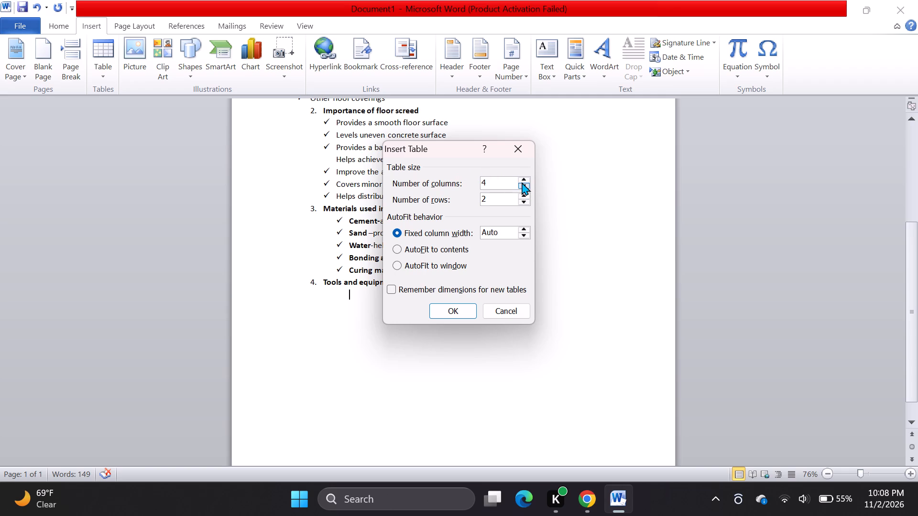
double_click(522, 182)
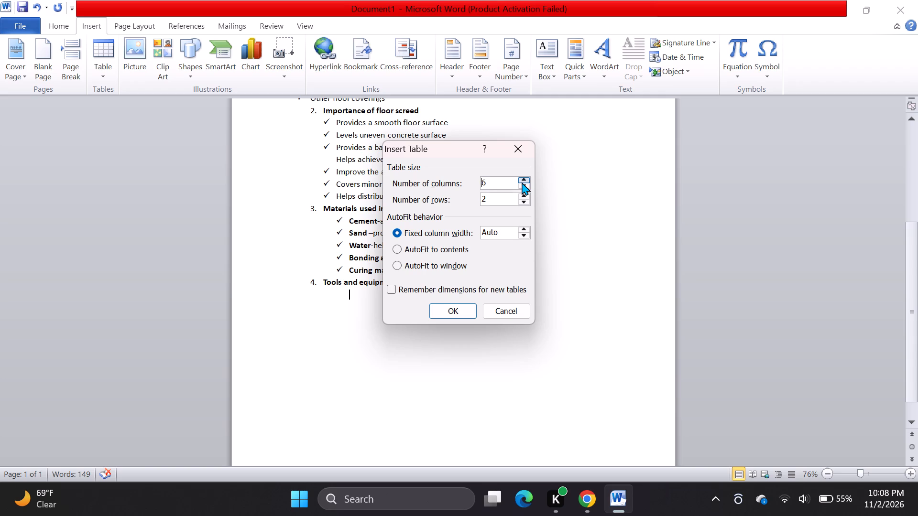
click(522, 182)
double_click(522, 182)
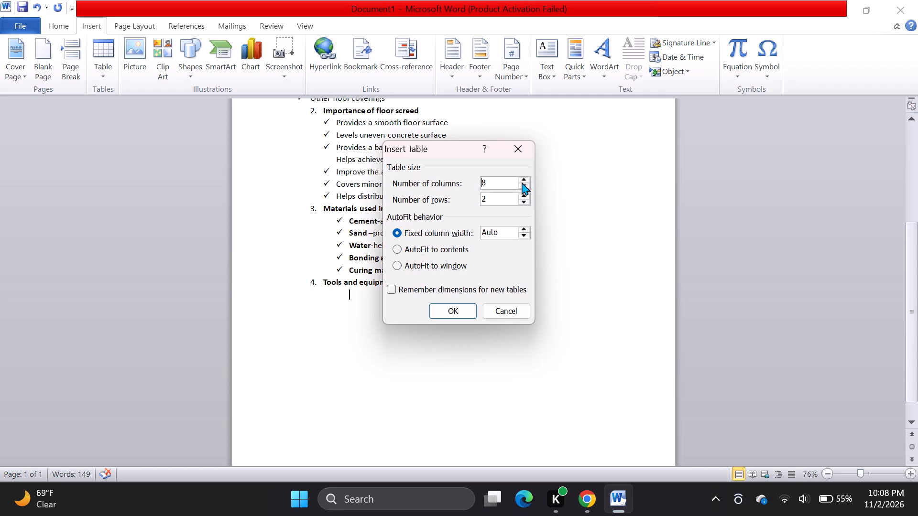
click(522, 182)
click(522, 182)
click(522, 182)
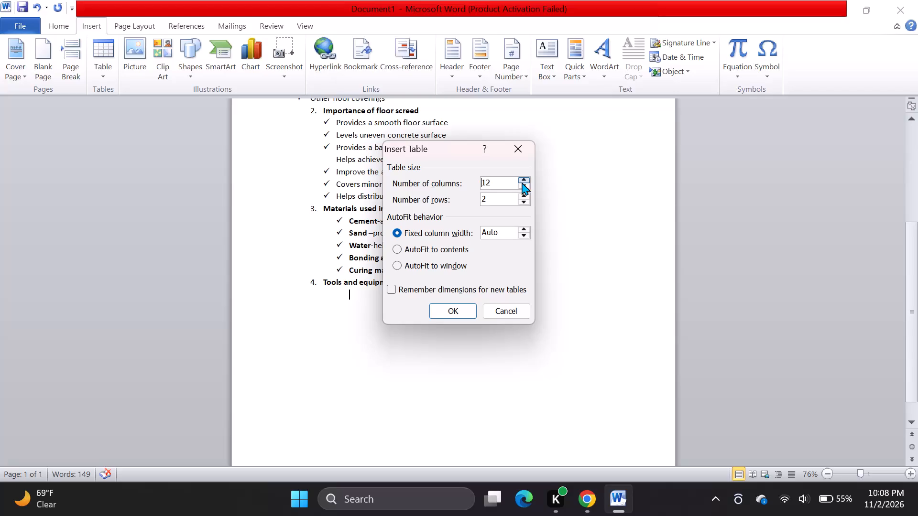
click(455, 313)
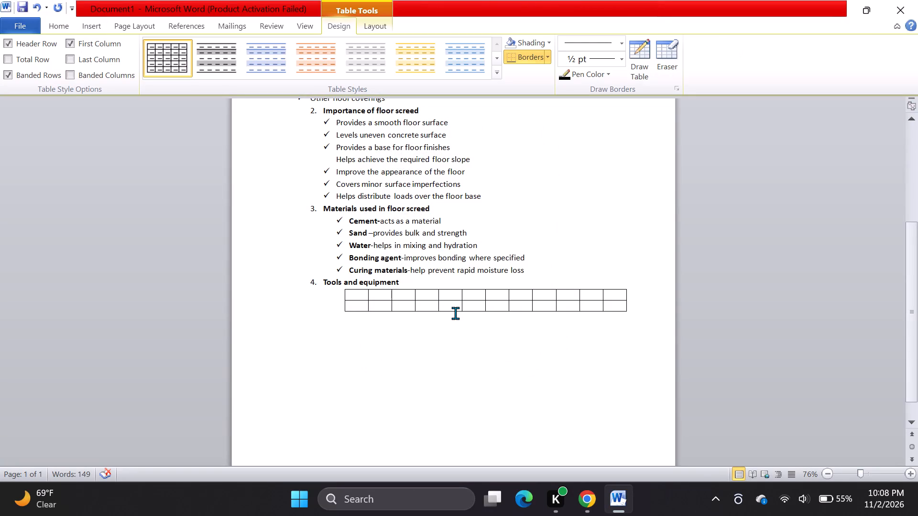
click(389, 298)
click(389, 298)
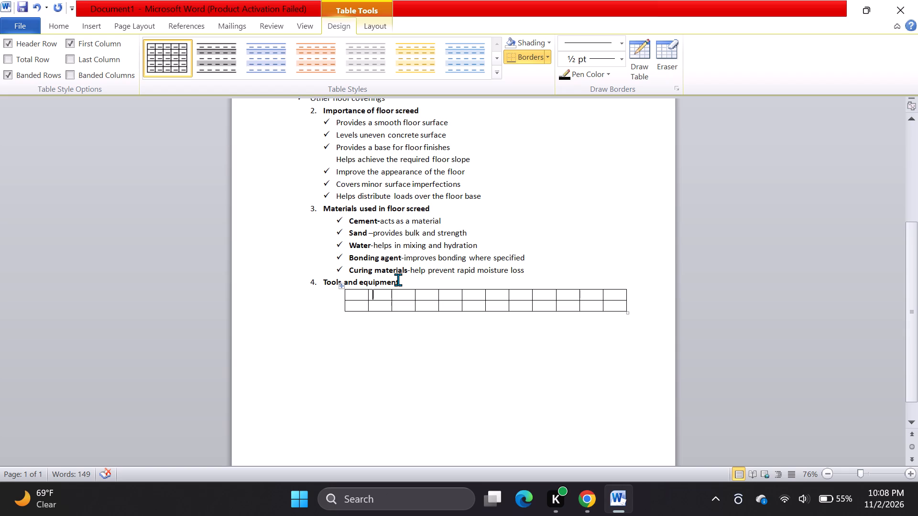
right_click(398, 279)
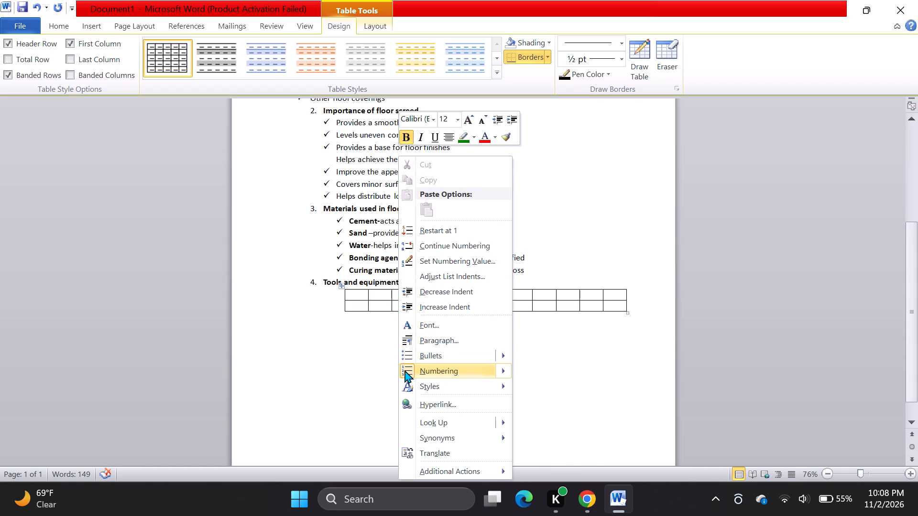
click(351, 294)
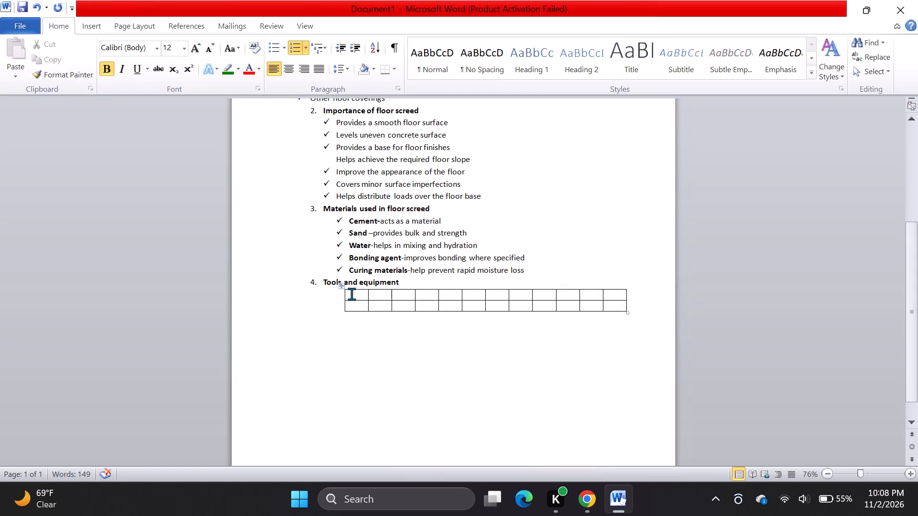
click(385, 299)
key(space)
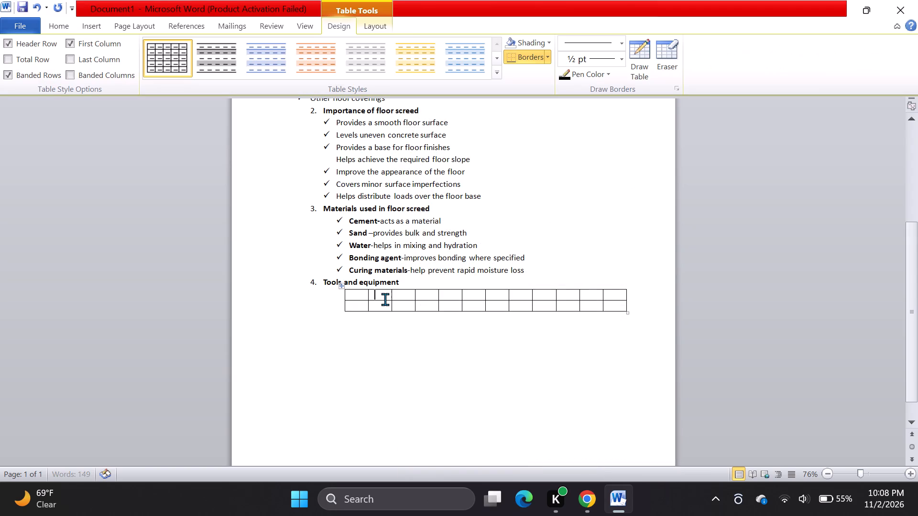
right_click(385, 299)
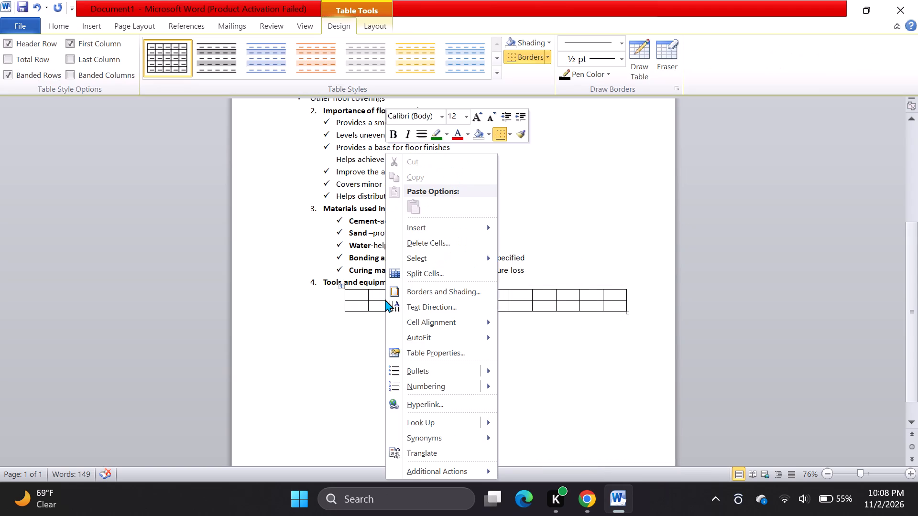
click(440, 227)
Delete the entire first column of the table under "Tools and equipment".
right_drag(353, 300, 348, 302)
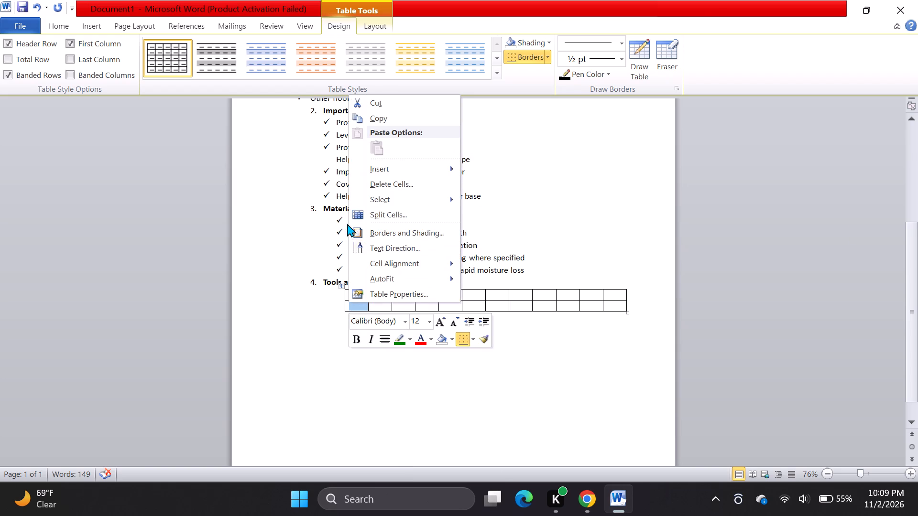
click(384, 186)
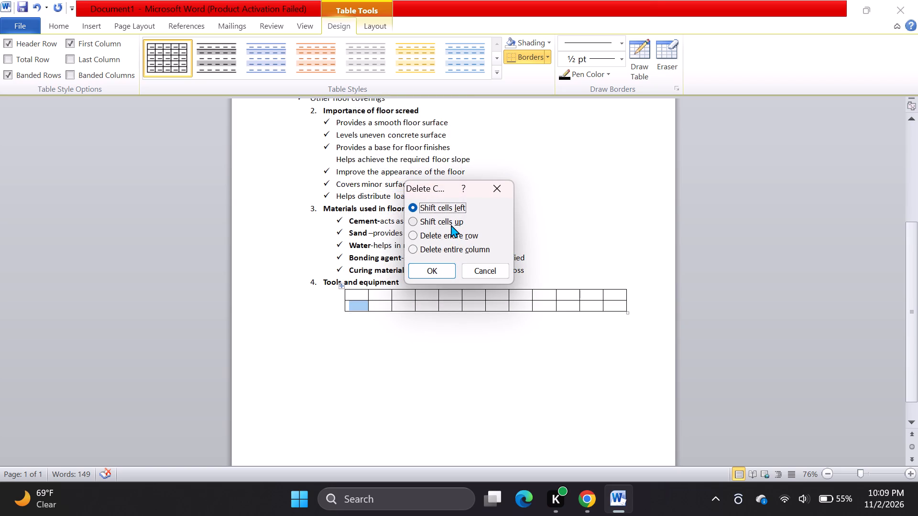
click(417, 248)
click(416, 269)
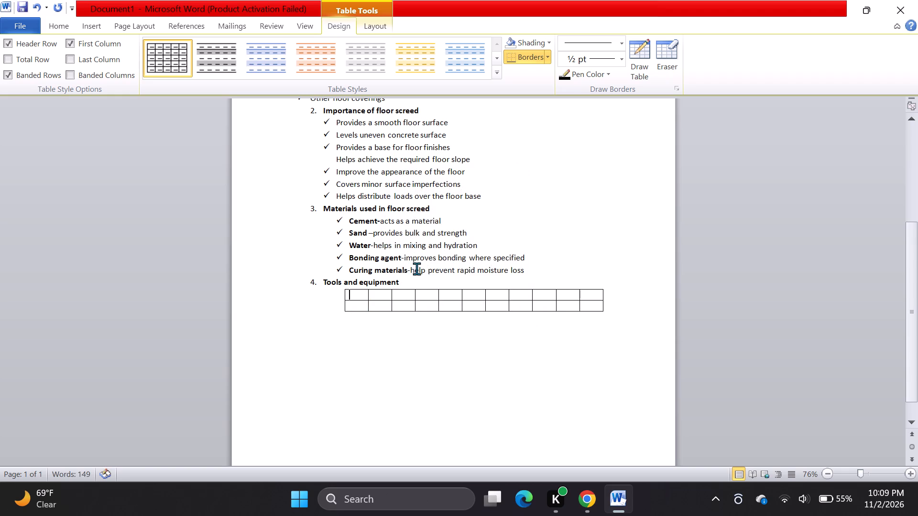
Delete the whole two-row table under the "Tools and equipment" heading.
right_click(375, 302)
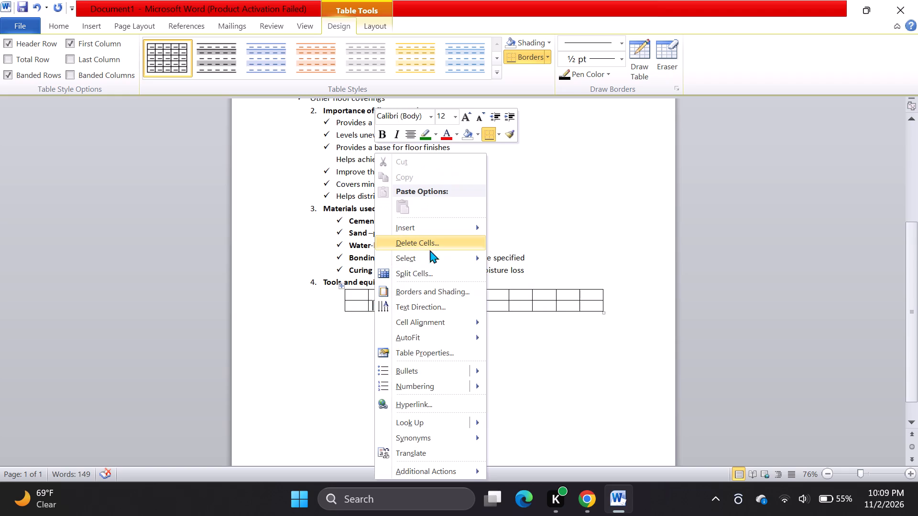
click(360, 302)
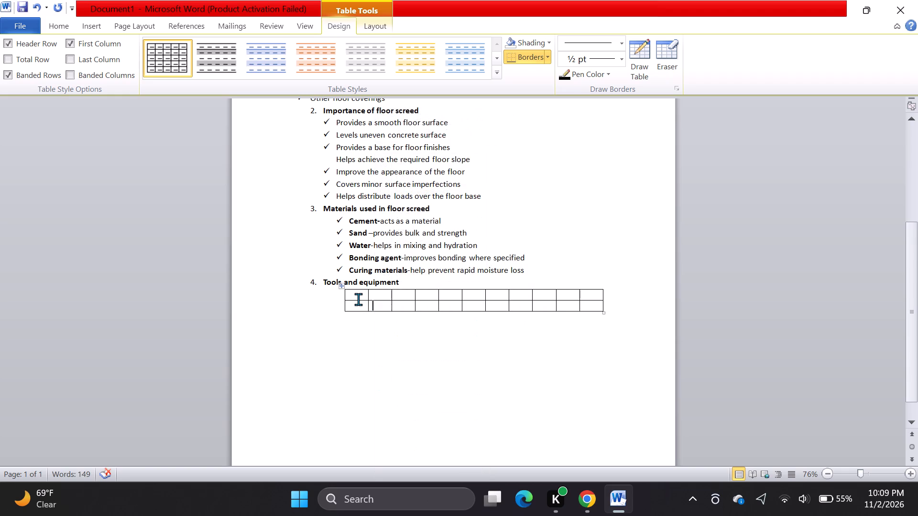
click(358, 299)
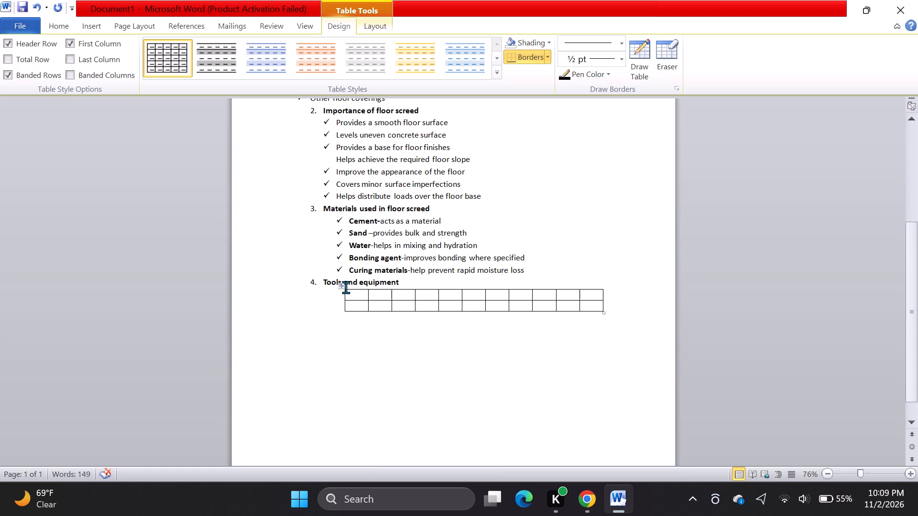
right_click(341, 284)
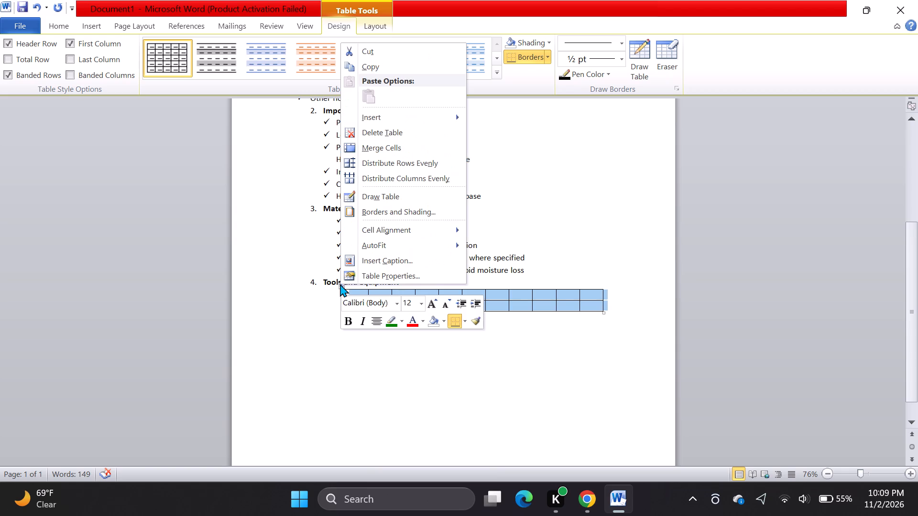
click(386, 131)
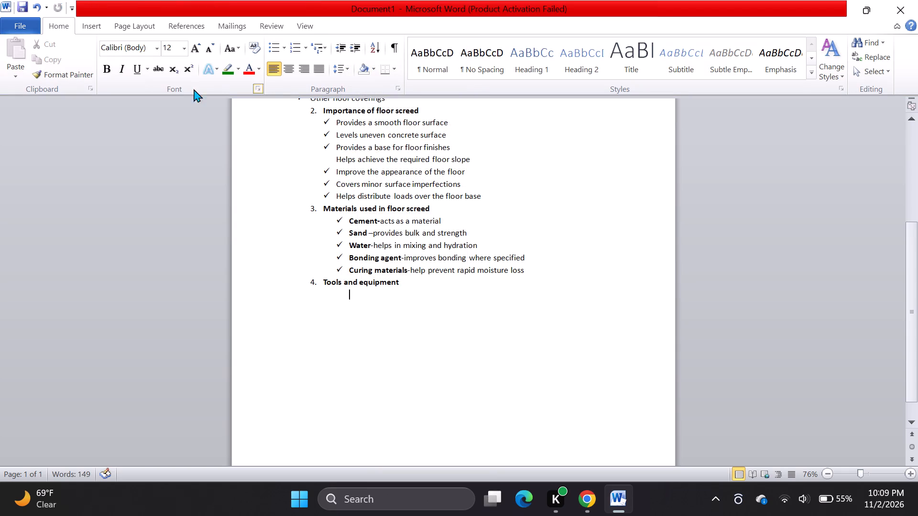
Insert a table with 2 columns and 12 rows under the "Tools and equipment" heading.
click(89, 25)
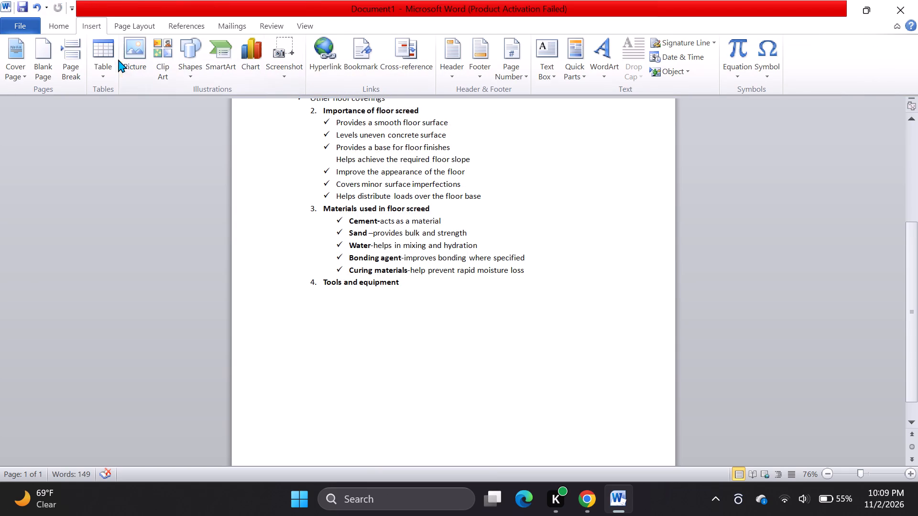
click(96, 63)
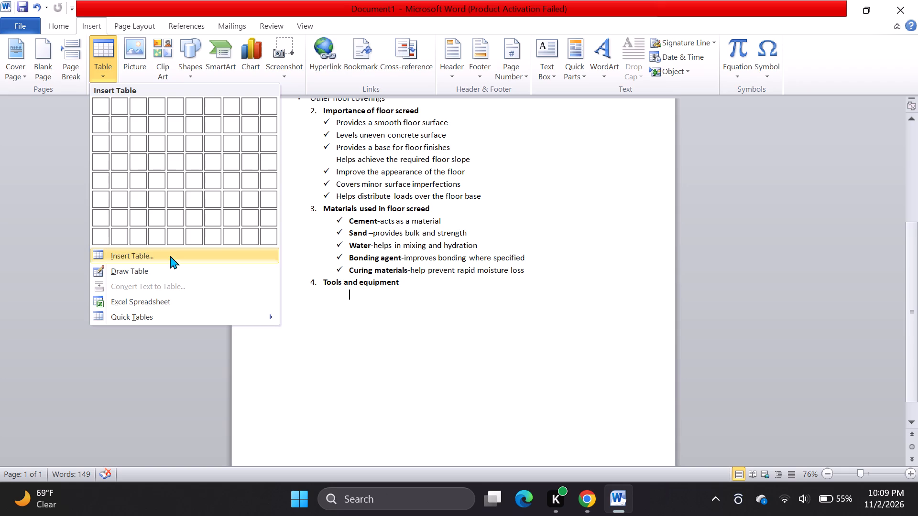
click(171, 258)
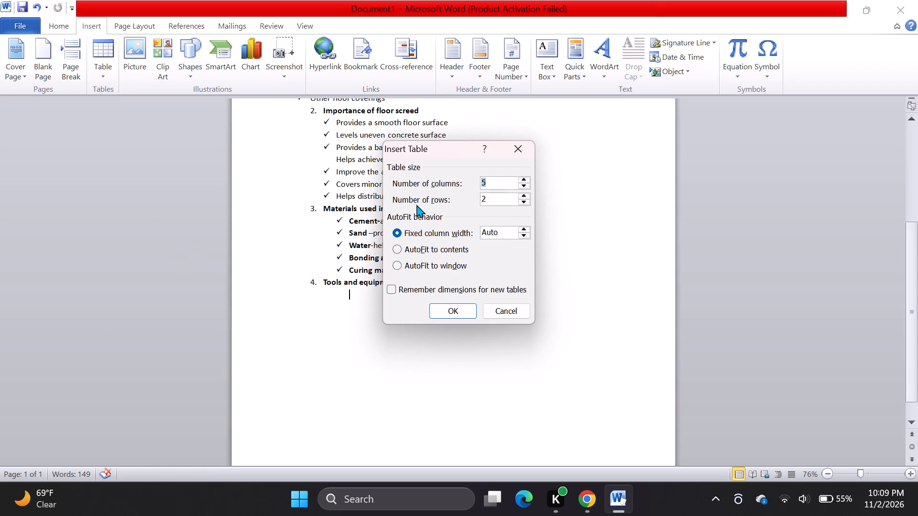
triple_click(525, 185)
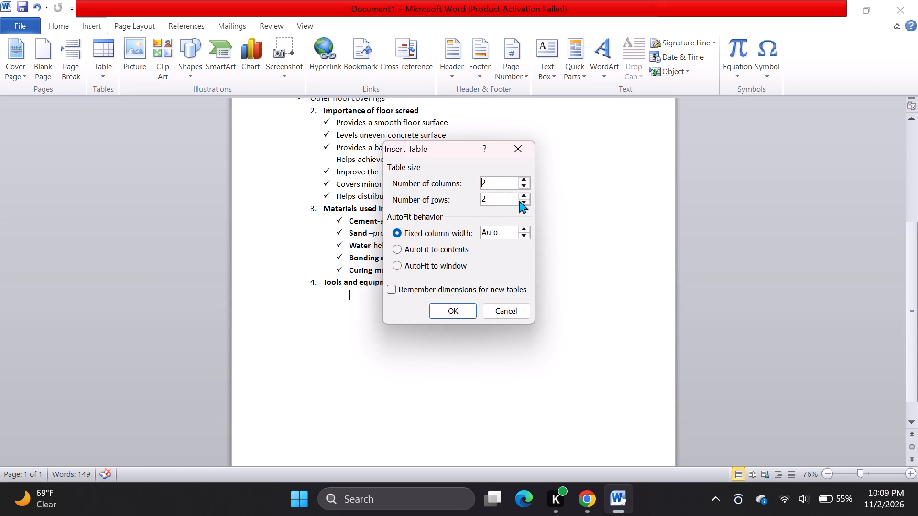
triple_click(523, 196)
triple_click(523, 195)
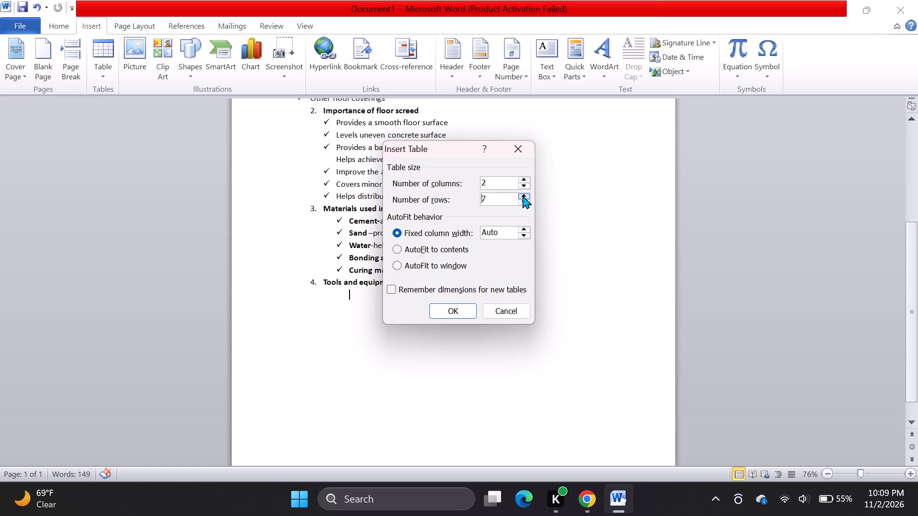
triple_click(523, 195)
click(523, 195)
click(466, 306)
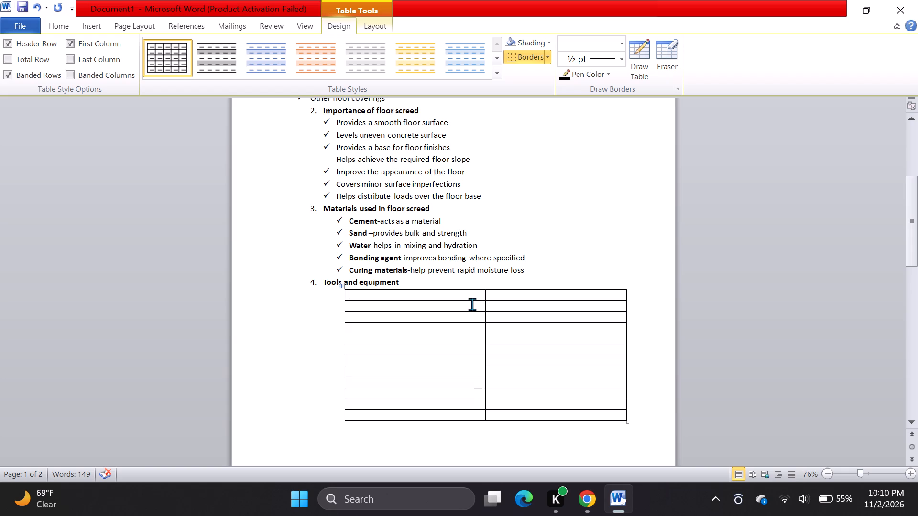
Enter the column headers "tool" and "use" in the table's first row.
text(tool)
click(515, 294)
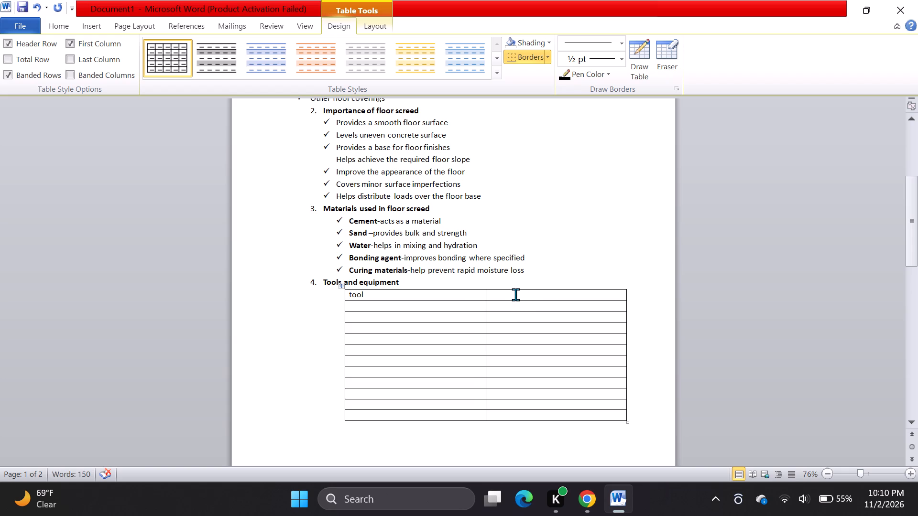
text(use)
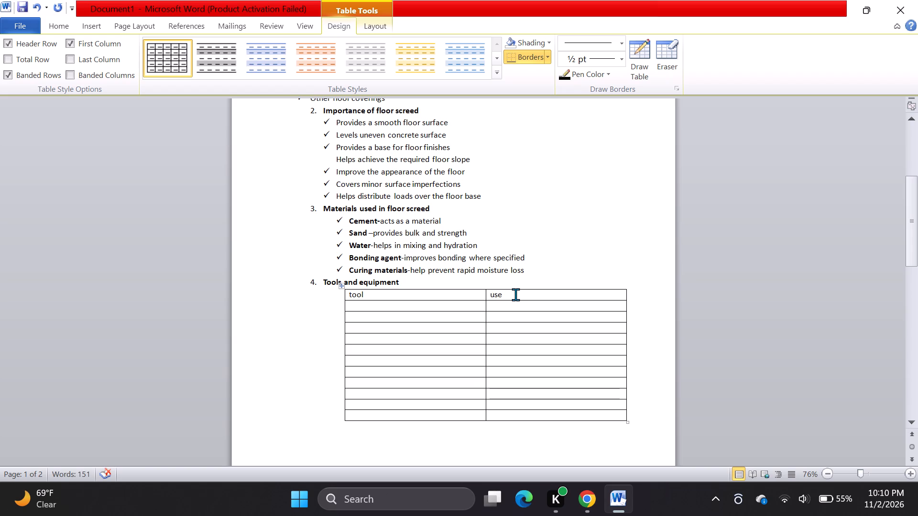
Make the column headers "tool" and "use" in the table's first row bold.
click(368, 295)
drag(368, 295, 340, 298)
drag(340, 298, 333, 298)
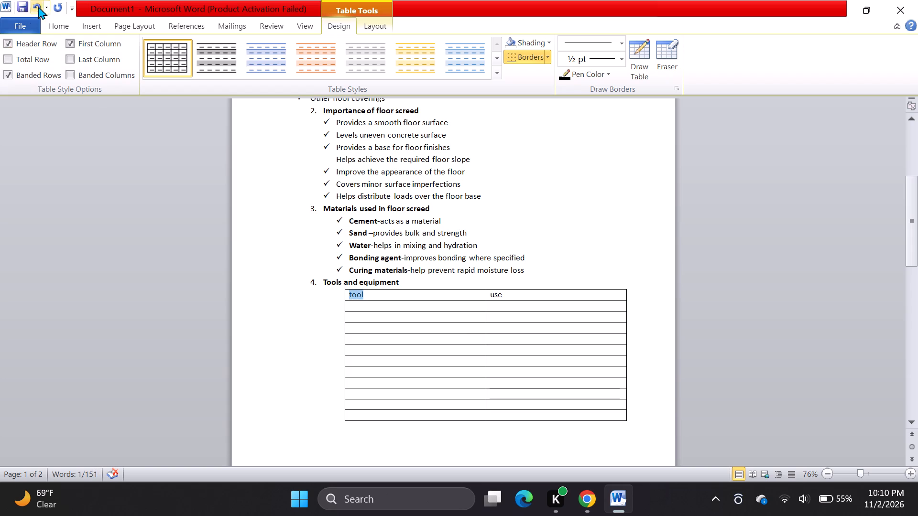
click(57, 23)
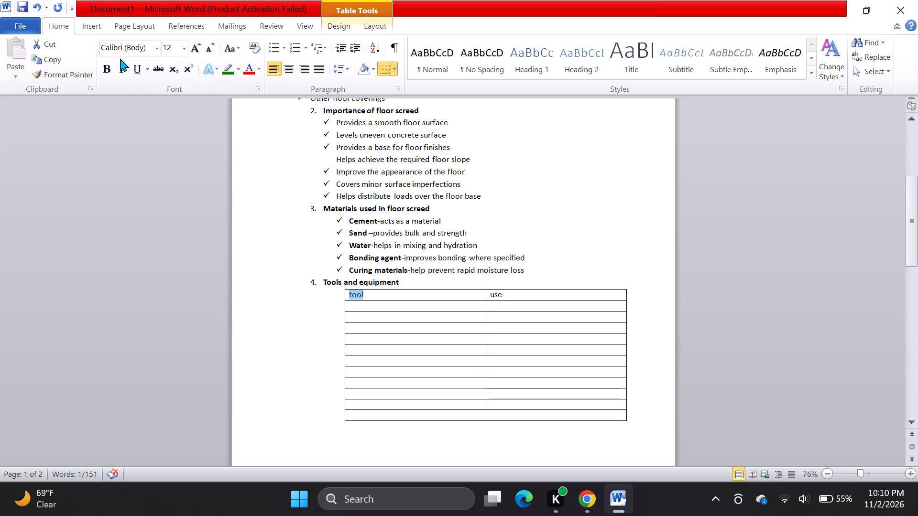
click(109, 69)
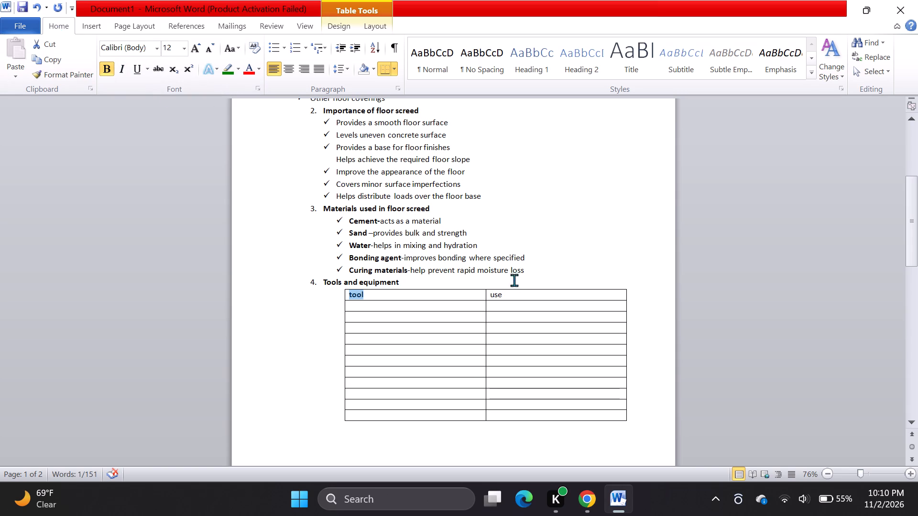
click(510, 295)
right_drag(510, 295, 474, 294)
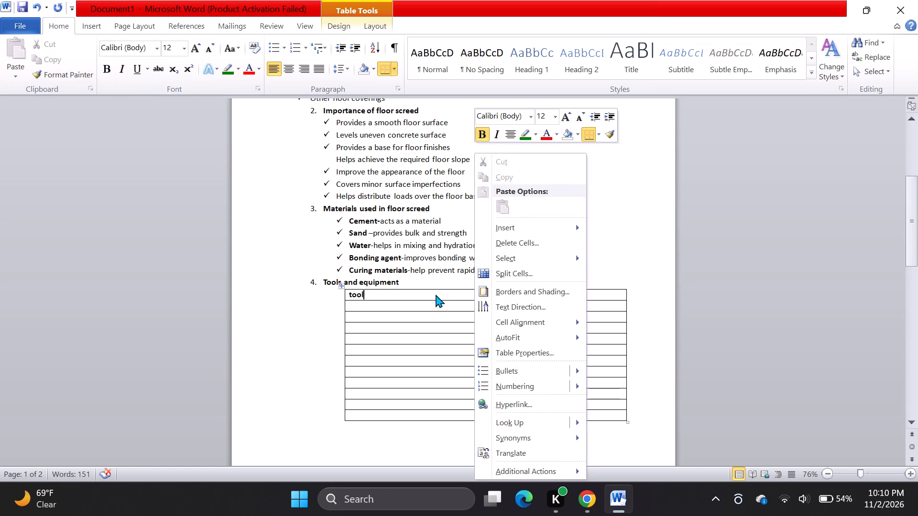
click(436, 294)
click(505, 295)
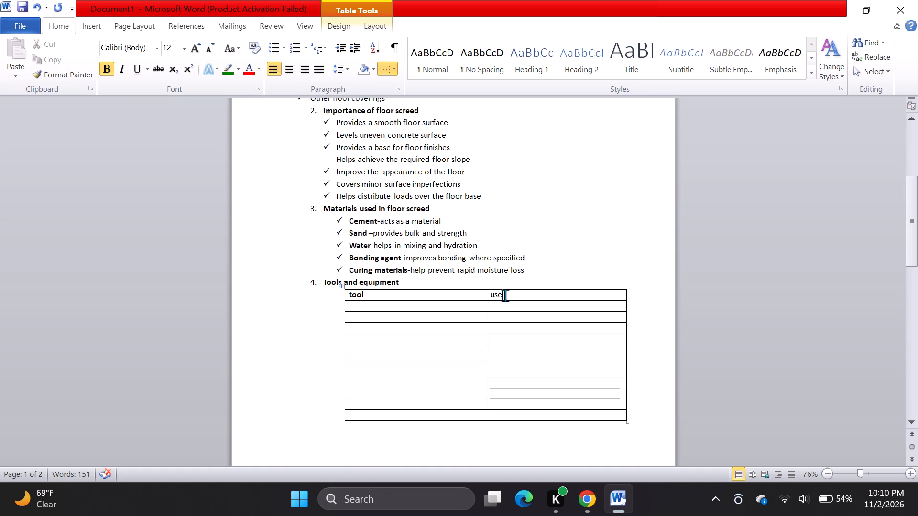
right_drag(505, 295, 491, 295)
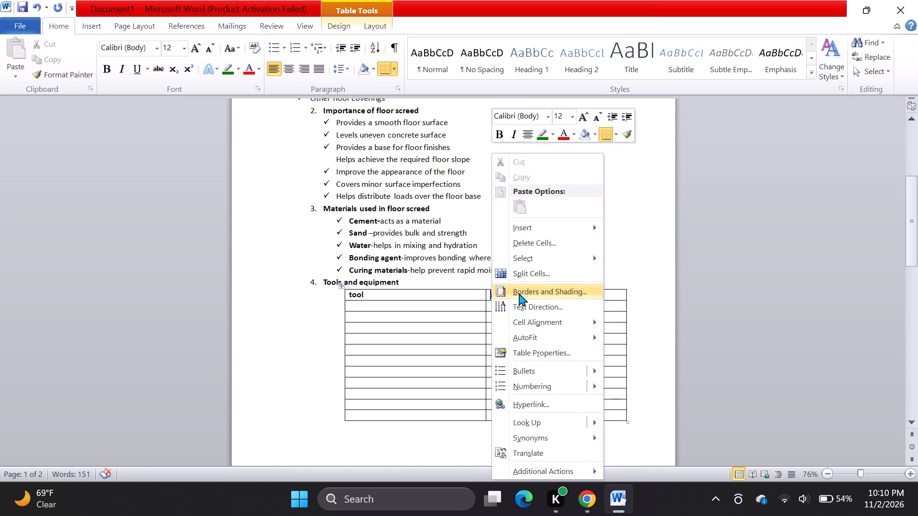
click(469, 297)
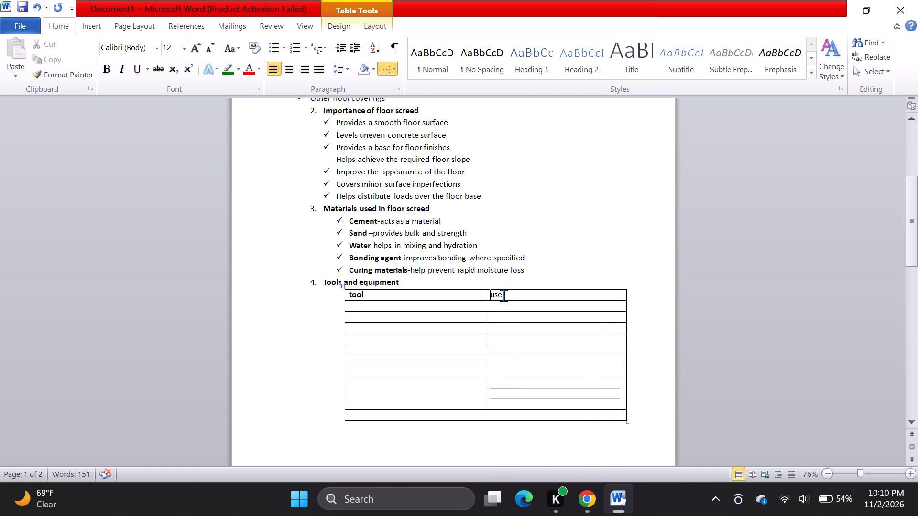
click(503, 295)
drag(503, 295, 489, 295)
click(109, 68)
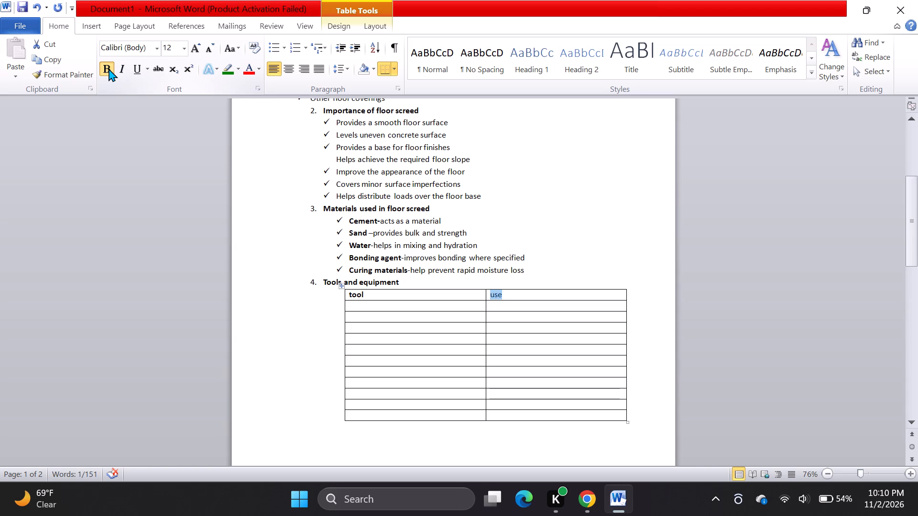
Fill the first three cells below the "tool" header with "spade", "shovel" and "wheelbarrow", one per row.
click(375, 309)
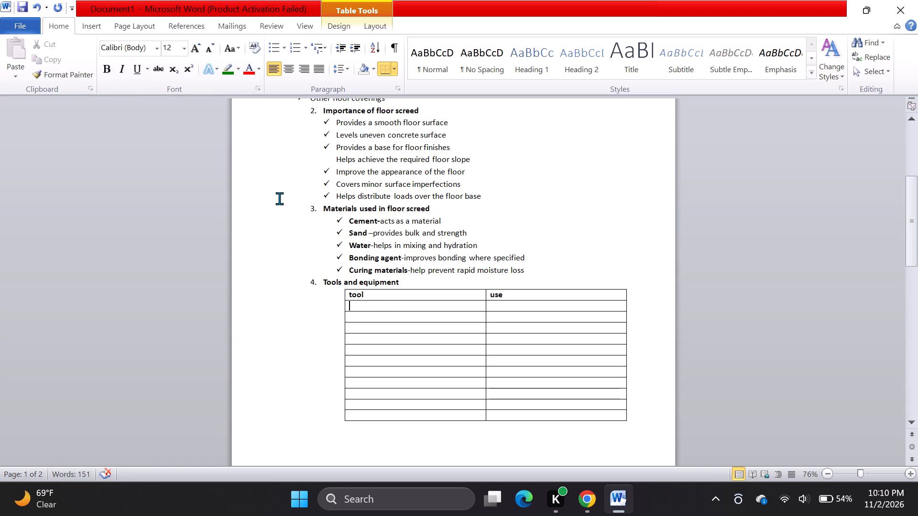
key(s)
text(pe)
key(BackSpace)
text(ade)
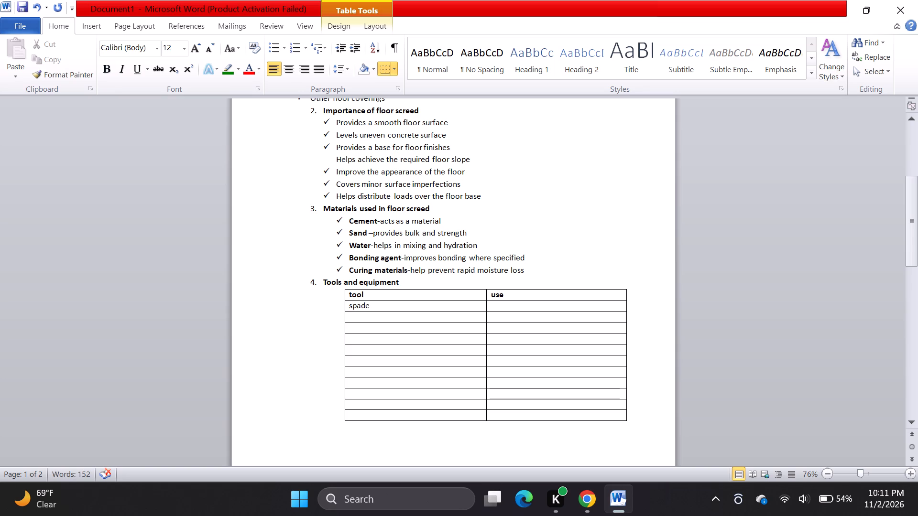
click(356, 314)
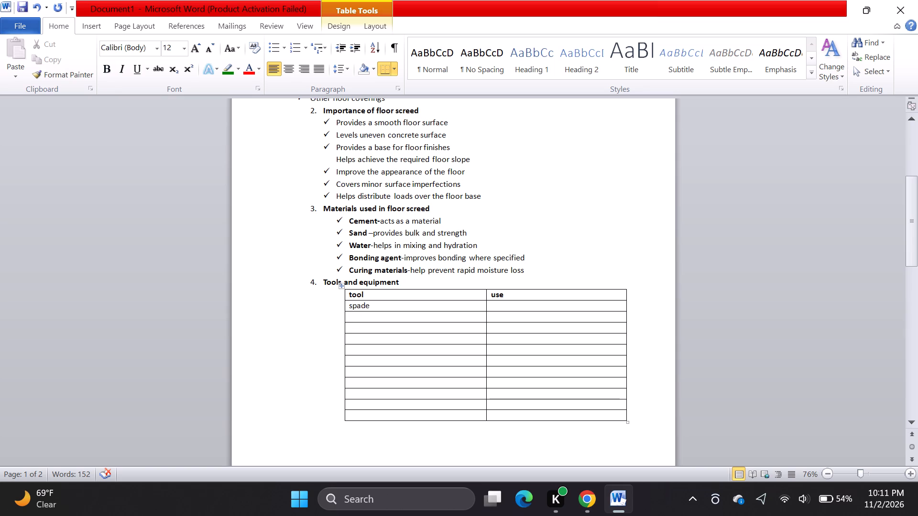
text(shovel)
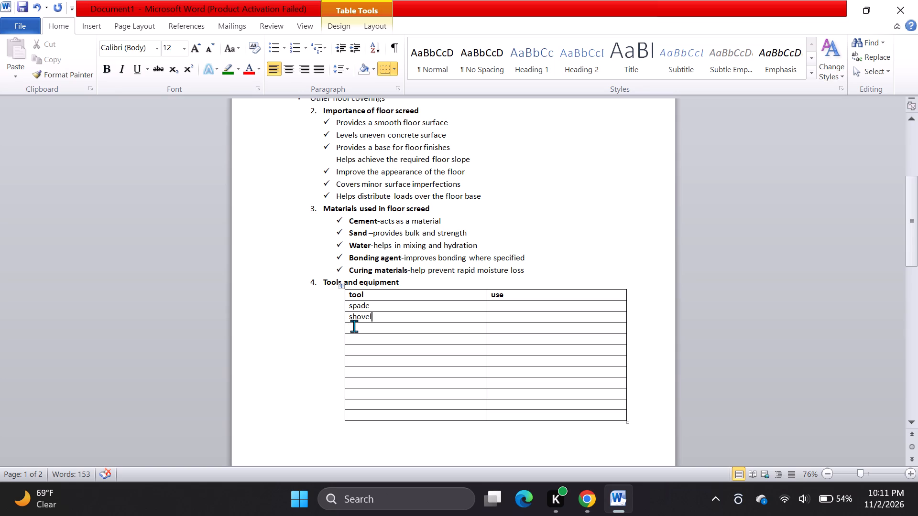
click(354, 326)
text(whee)
key(l)
text(ba)
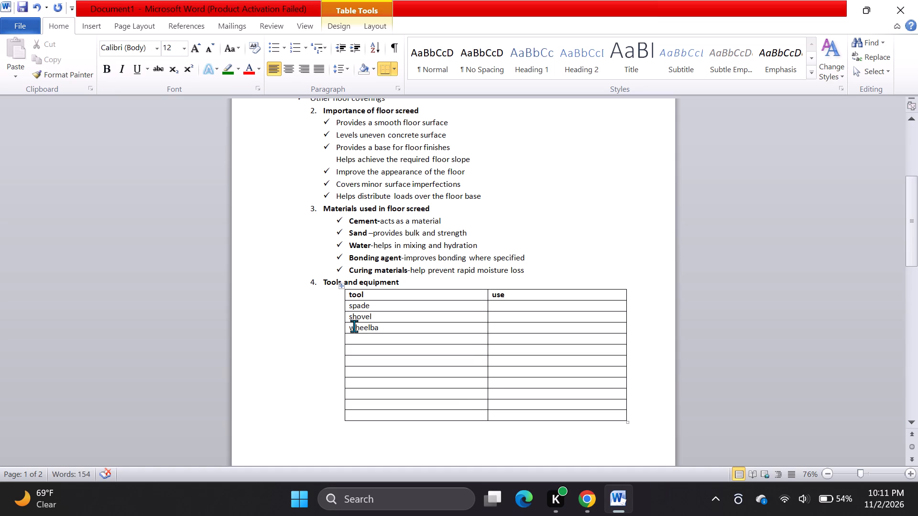
text(rrow)
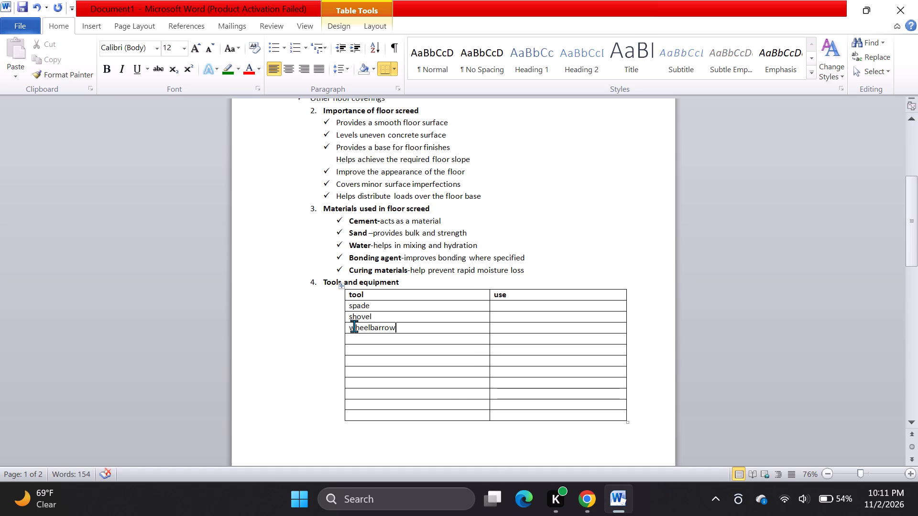
Continue the tool column below "wheelbarrow" with "bucket", "Gauge box" and "Spirit level", one per row.
click(357, 338)
text(buc)
text(ket)
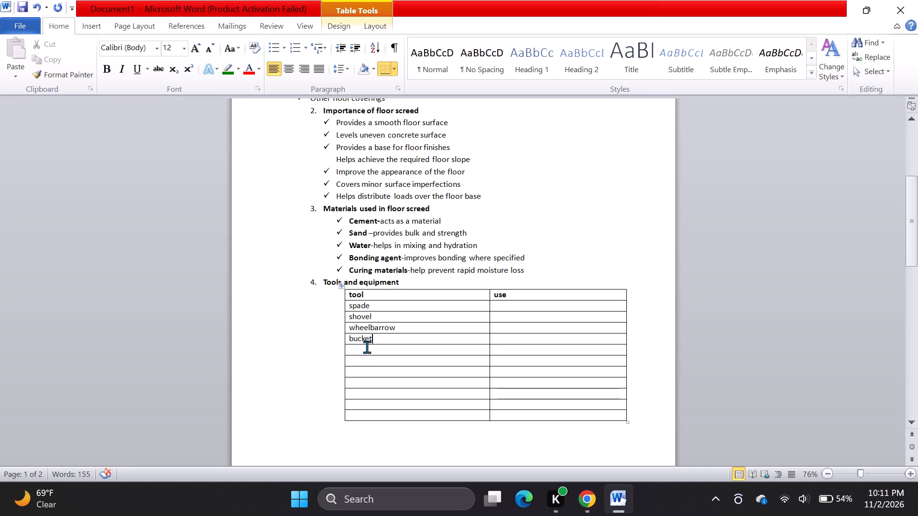
click(367, 347)
text(gaug)
key(e)
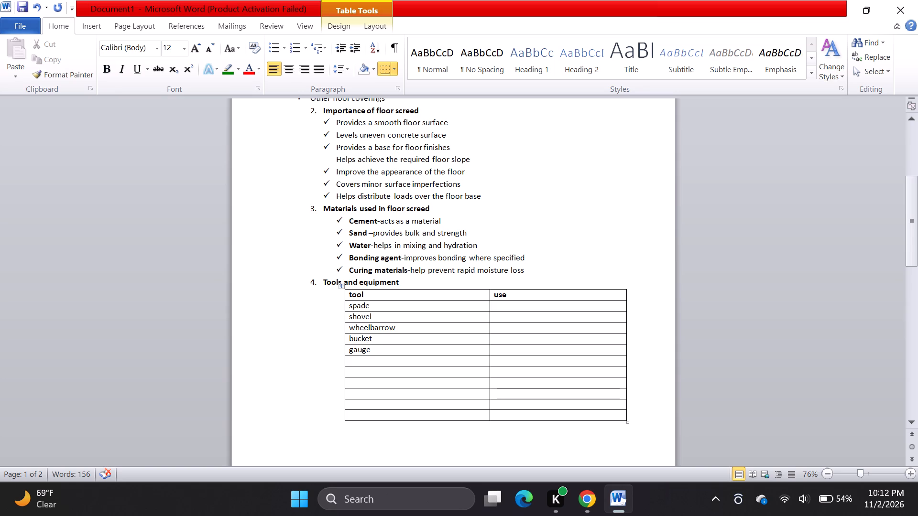
key(space)
text(box)
click(383, 359)
text(spirit level)
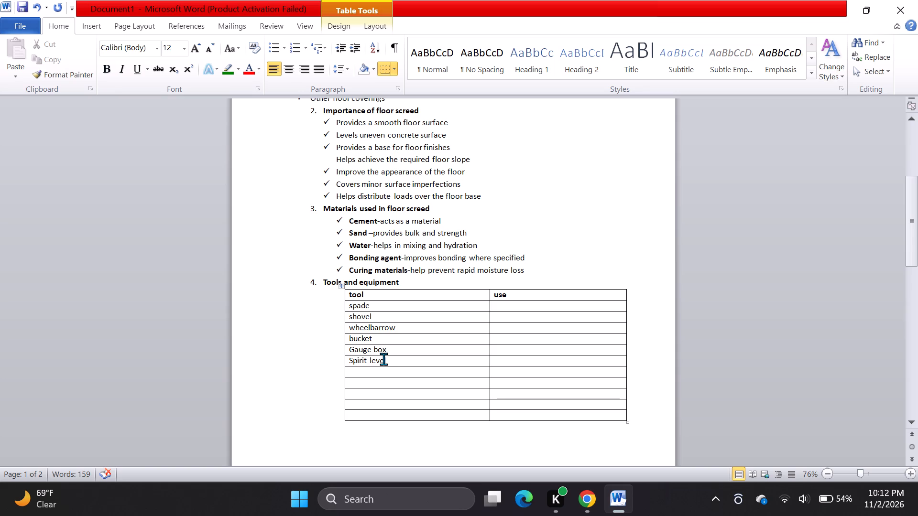
Continue the tool column below "Spirit level" with "Straight edge", "Wooden float" and "Steel trowel", one per row.
click(357, 371)
text(straight)
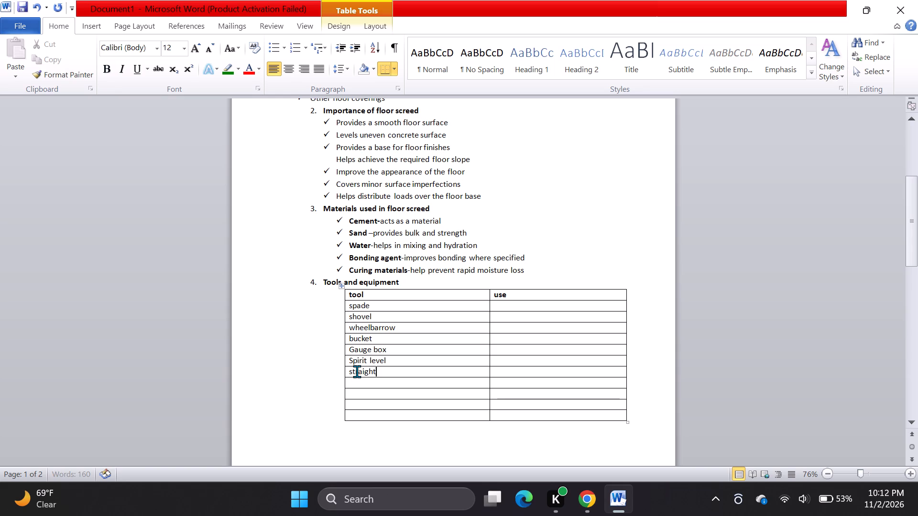
key(space)
key(e)
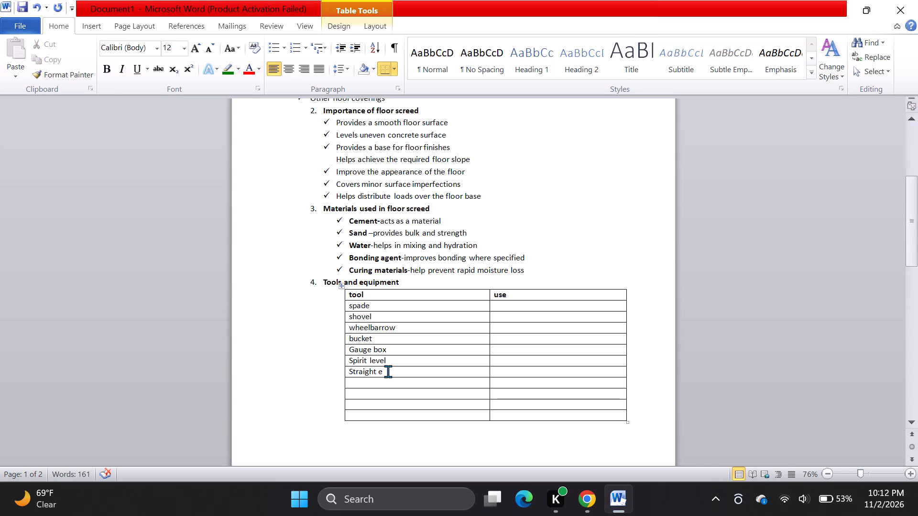
text(dge)
click(359, 383)
text(wooden float)
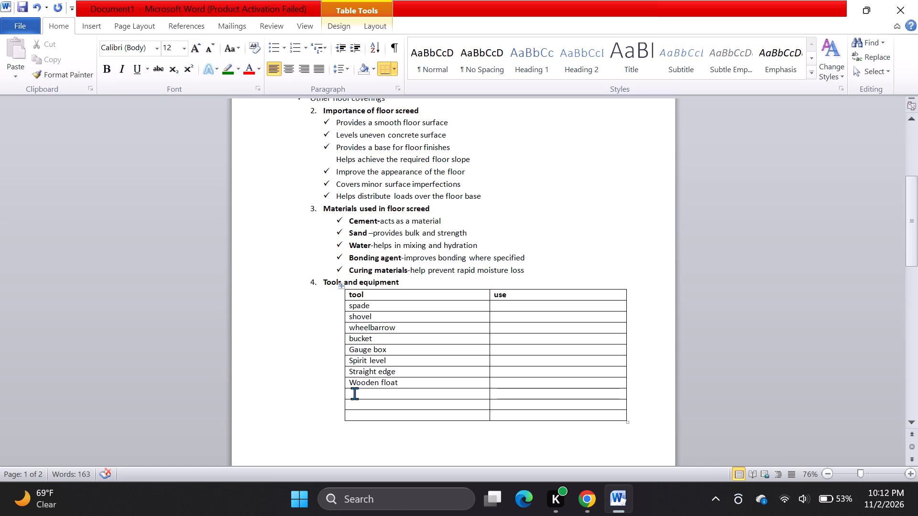
click(354, 393)
text(ste)
text(el)
key(space)
text(t)
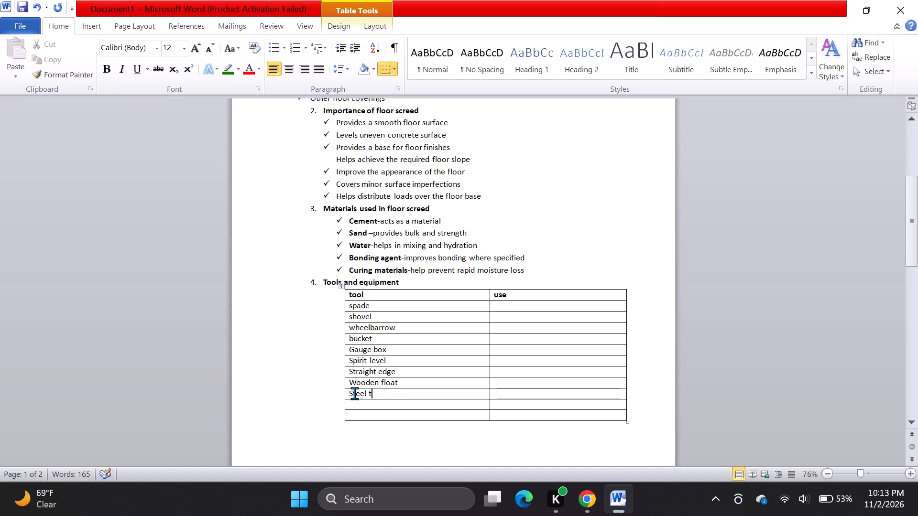
text(row)
text(el)
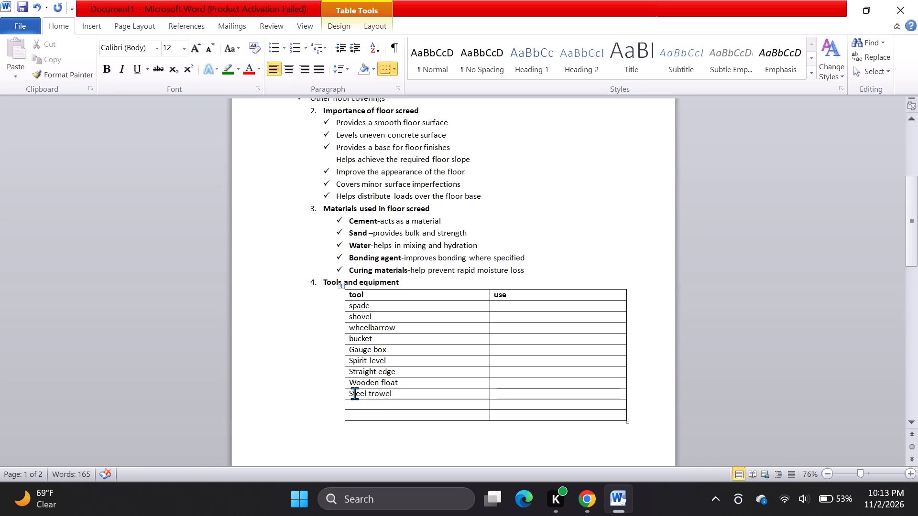
Fill the last two rows of the tool column with "Measuring tape" and "brush".
click(359, 403)
text(meas)
text(ur)
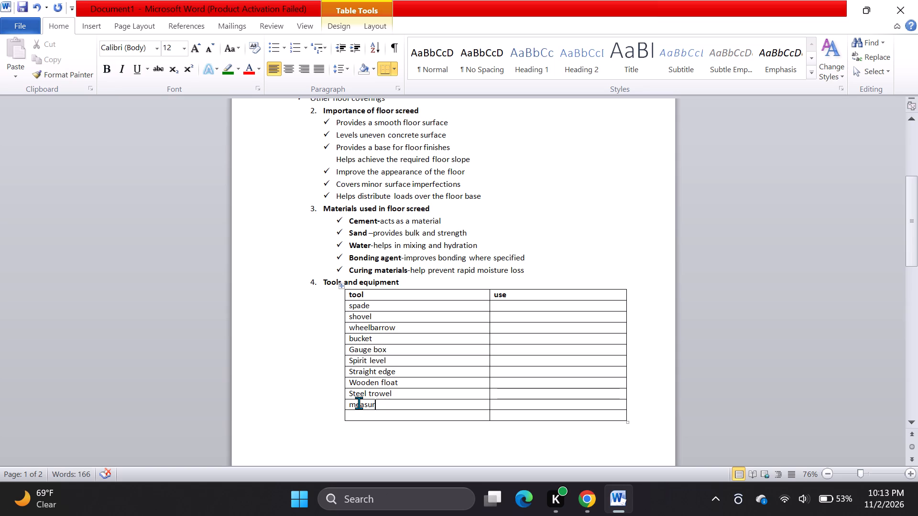
text(ing)
key(space)
text(tep)
key(BackSpace)
key(BackSpace)
text(ape)
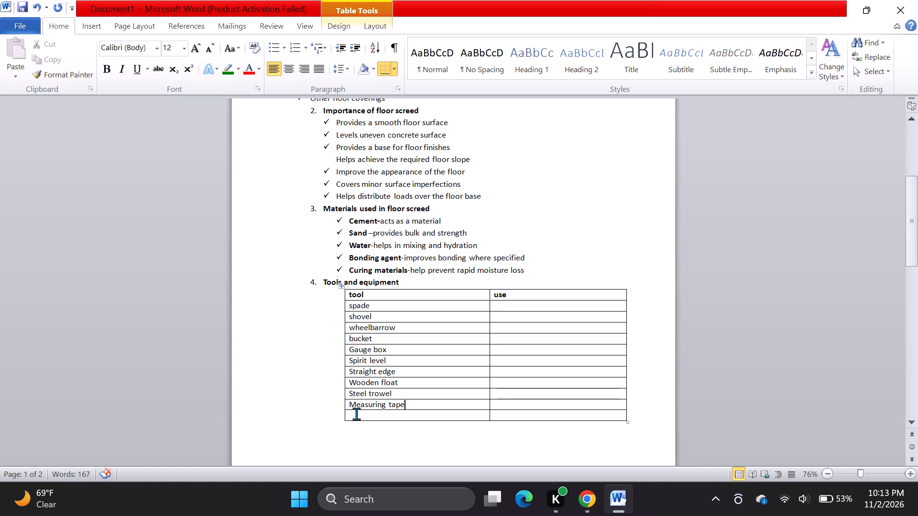
click(355, 414)
key(b)
text(rush)
Enter "Mixing material" as the spade's use in the table's use column.
scroll(398, 422, down, 1)
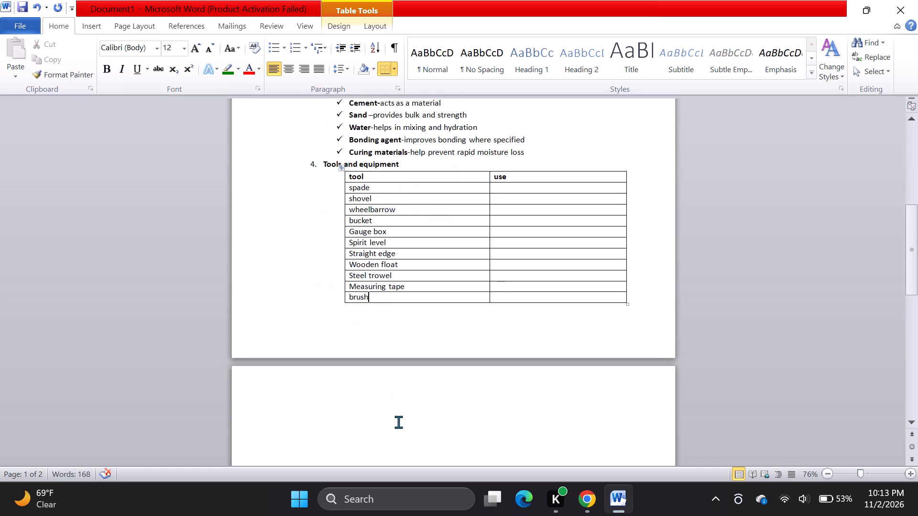
scroll(398, 422, down, 1)
scroll(398, 422, up, 1)
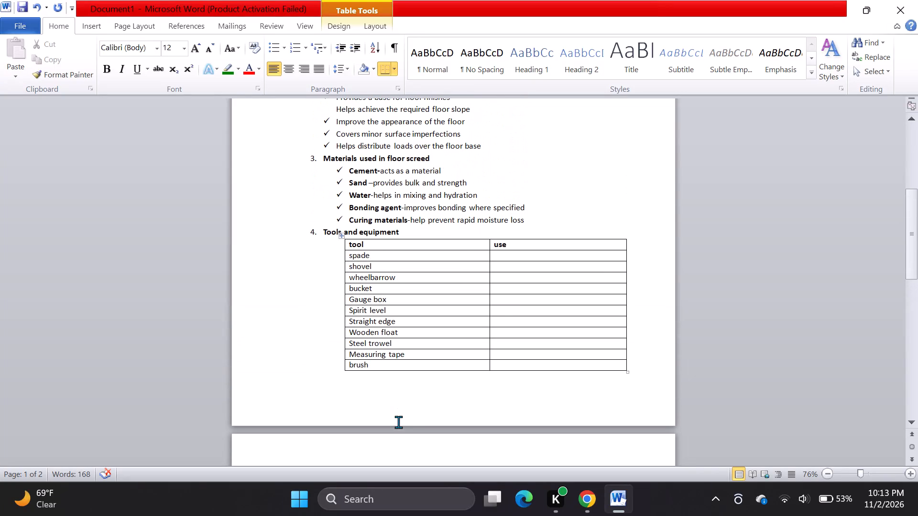
click(504, 256)
text(mi)
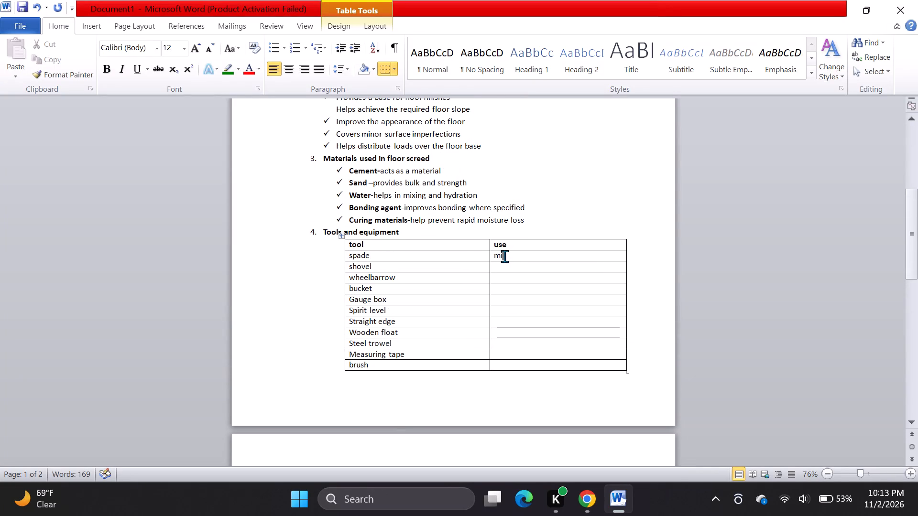
text(xing)
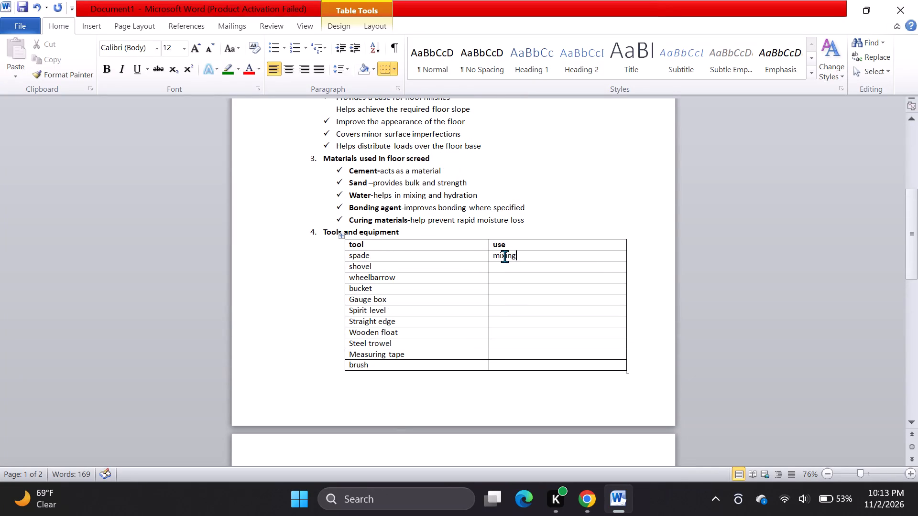
key(space)
text(materi)
text(al)
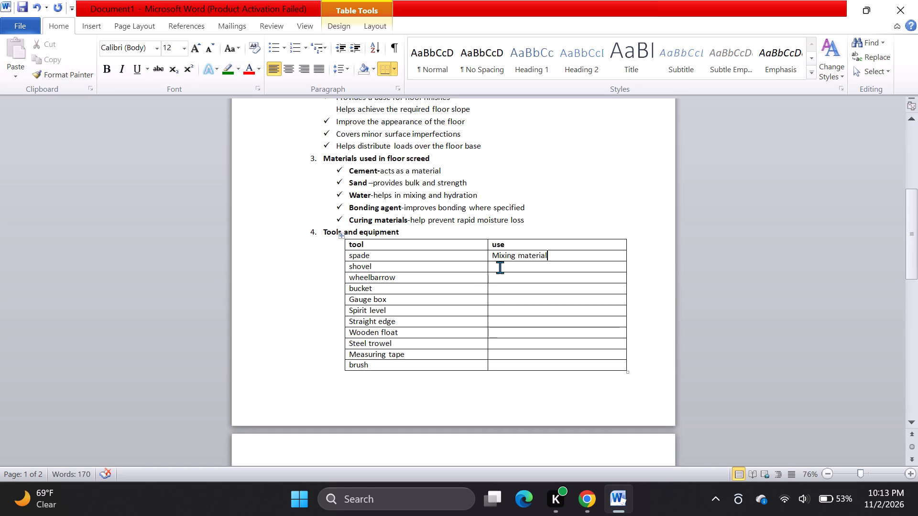
Enter "Handling sand" as the shovel's use in the table's use column.
click(500, 267)
text(ha)
key(n)
text(dling)
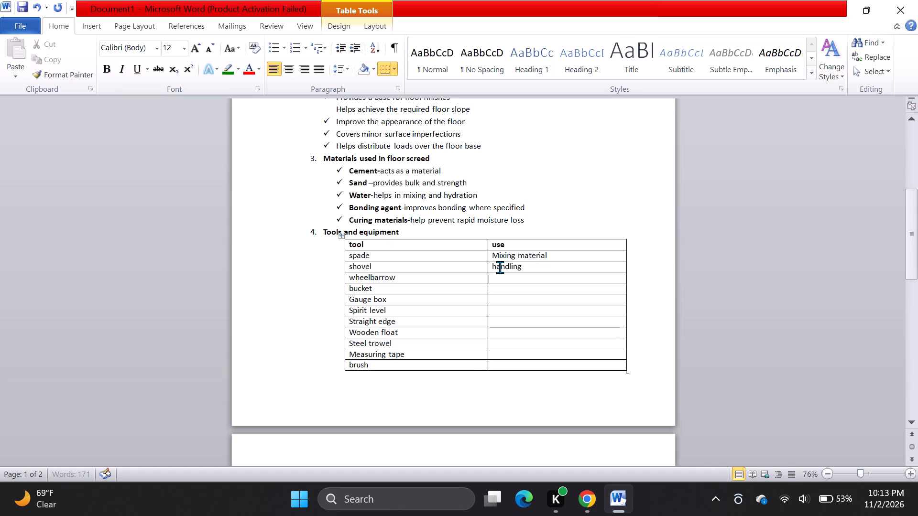
key(space)
text(sand)
key(space)
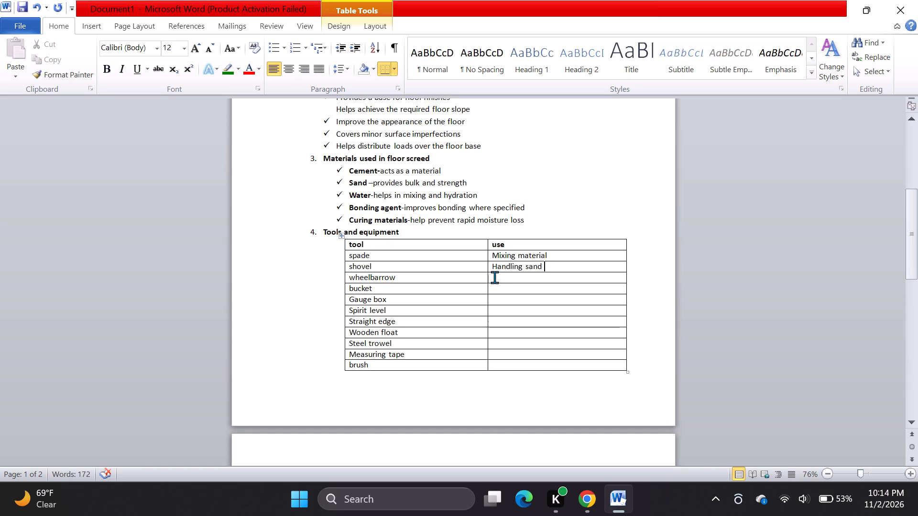
Enter "Transporting materiel" as the wheelbarrow's use in the table's use column.
click(494, 277)
text(tra)
text(ns)
text(po)
text(rting)
key(space)
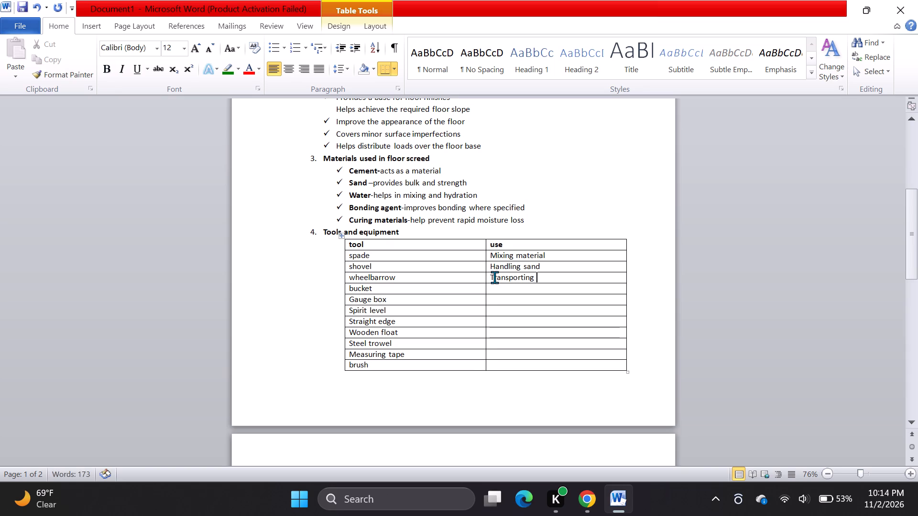
text(mat)
key(e)
key(r)
text(iel)
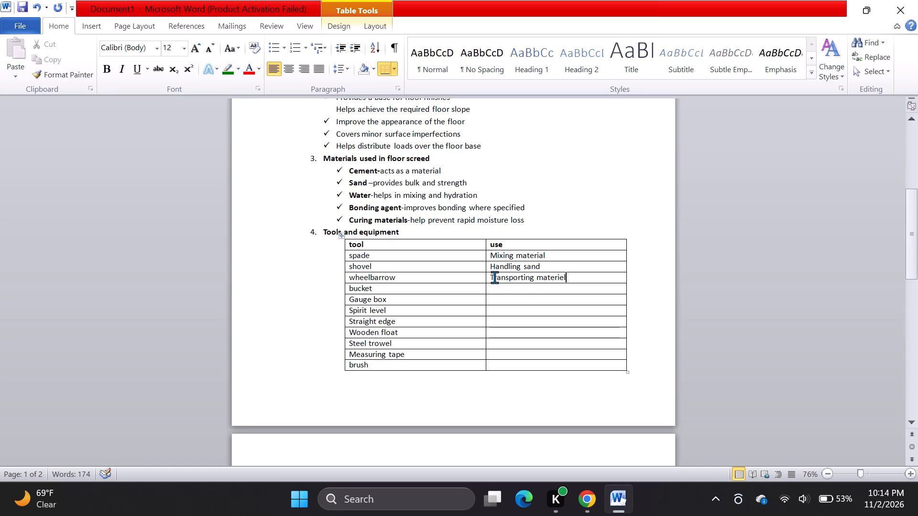
Enter "Measuring materials" as the bucket's use in the table's use column.
click(494, 288)
key(m)
text(ea)
text(suring)
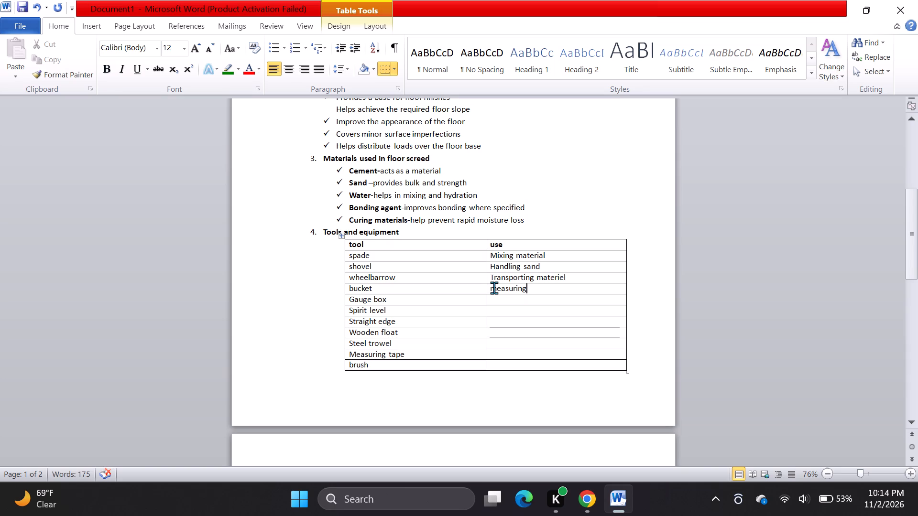
key(space)
text(material)
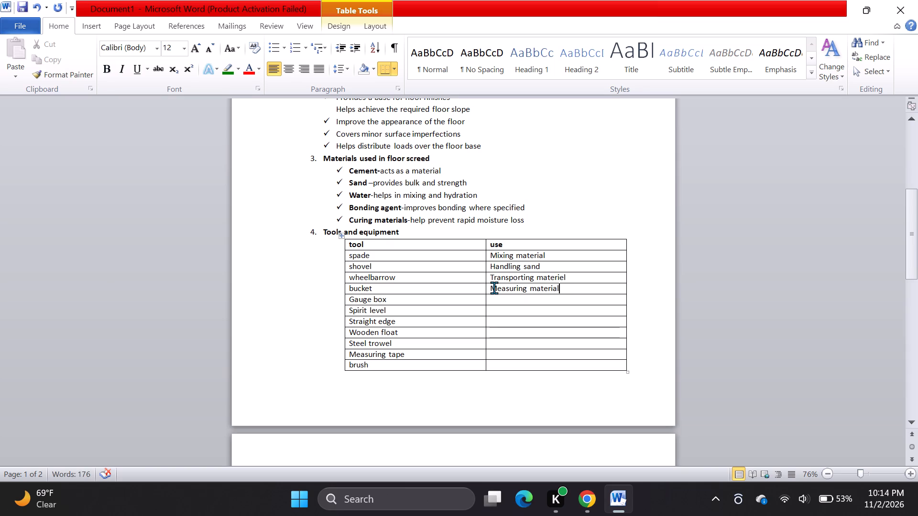
click(494, 299)
click(565, 290)
key(s)
Enter "Measuring material" as the gauge box's use in the table's use column.
click(498, 296)
text(measuring)
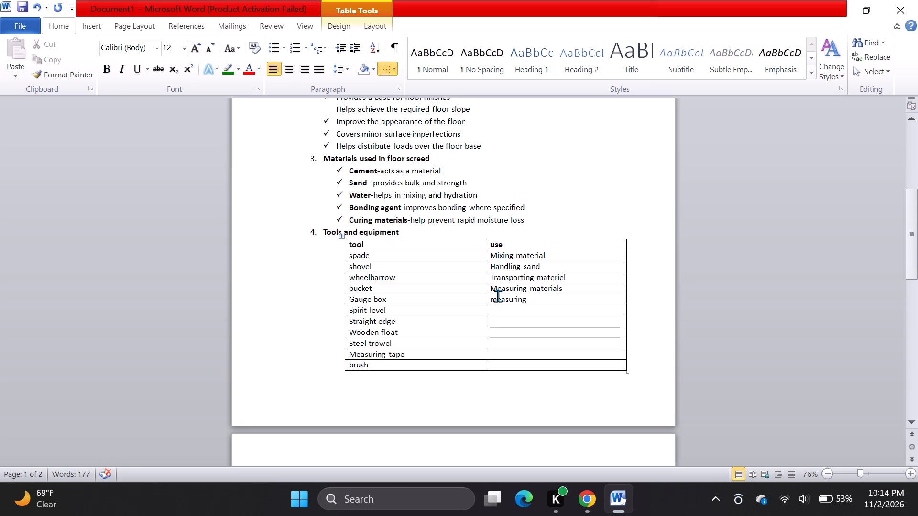
key(space)
text(material)
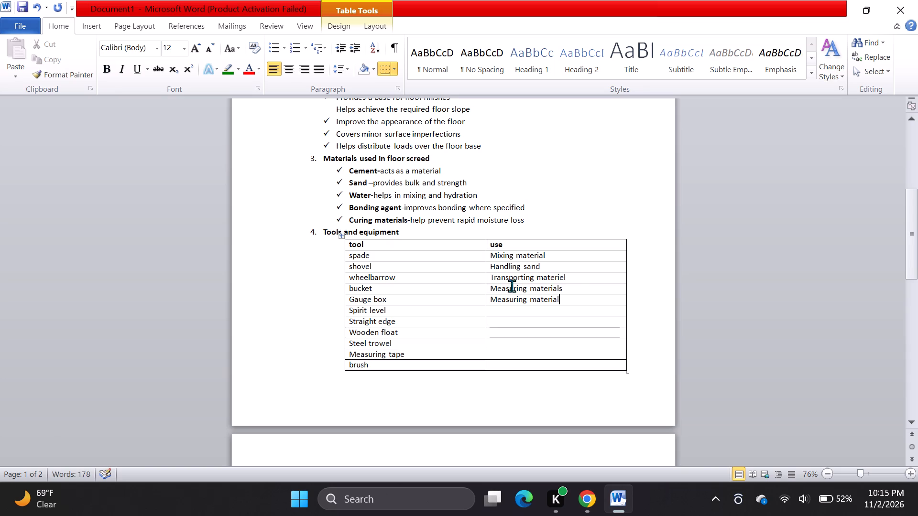
Reword the bucket's use in the table to "Measuring water".
click(571, 288)
key(BackSpace)
key(BackSpace)
key(BackSpace)
key(BackSpace)
key(BackSpace)
key(BackSpace)
key(BackSpace)
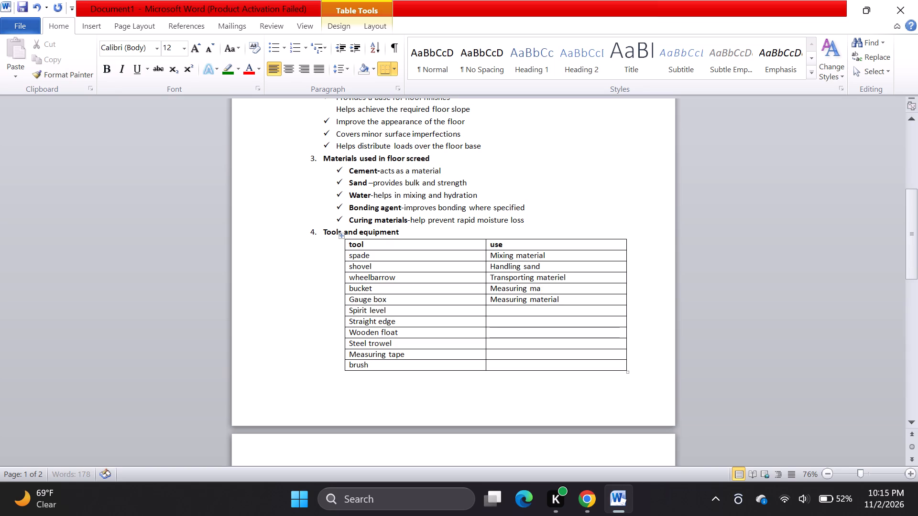
key(BackSpace)
key(BackSpace)
text(water)
Enter "Checking level" as the spirit level's use in the table's use column.
click(529, 311)
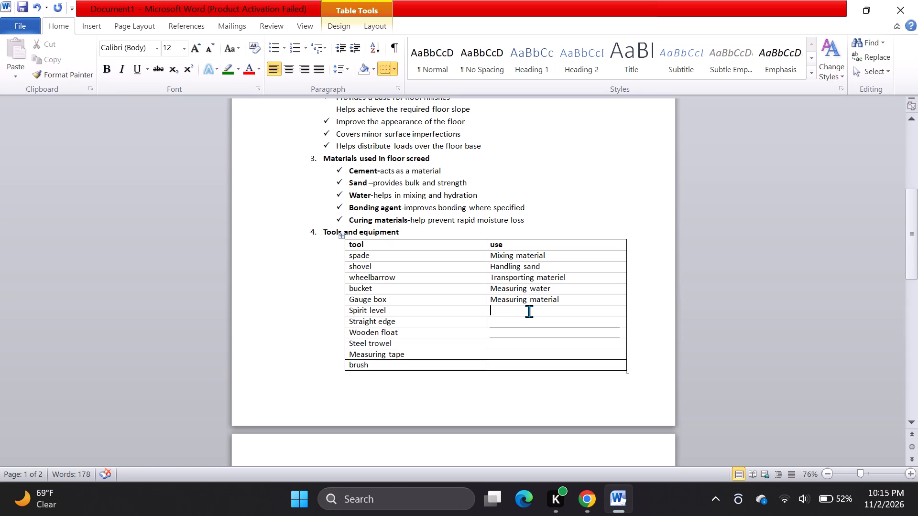
text(checking le)
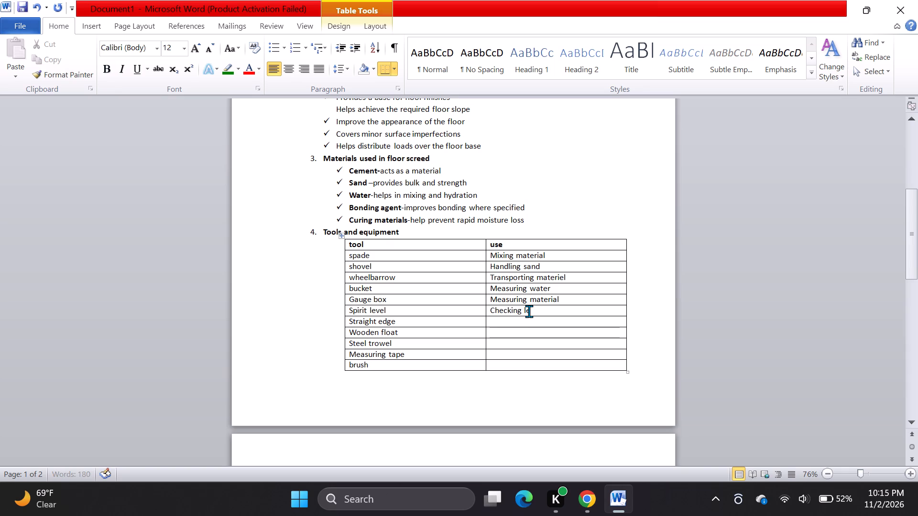
key(v)
text(el)
Enter "Leveling screed" as the straight edge's use in the table's use column.
click(511, 320)
text(leveling)
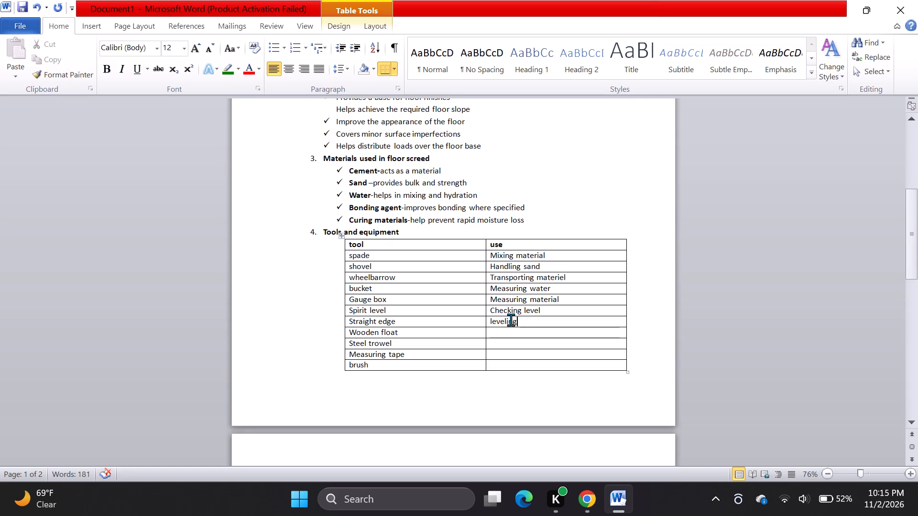
click(505, 320)
key(l)
click(535, 323)
key(space)
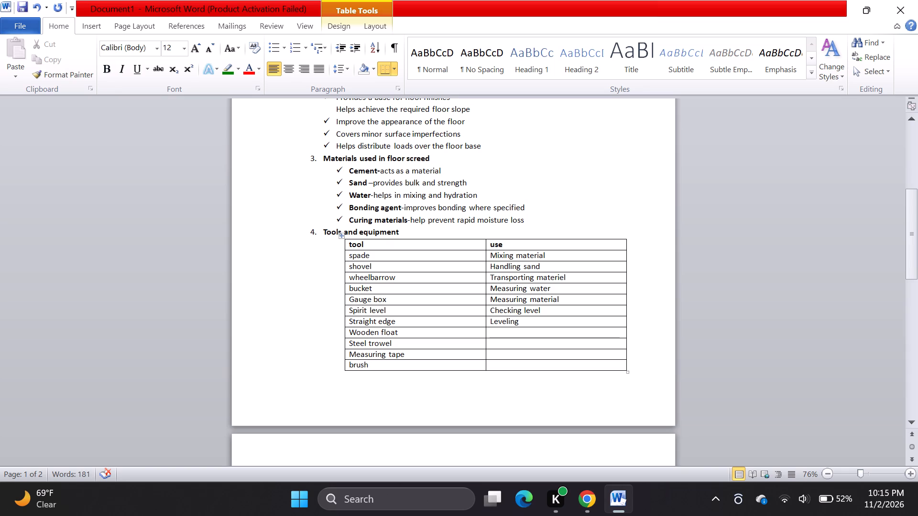
text(screed)
Enter "Smoothing the surface" as the wooden float's use in the table's use column.
click(498, 335)
text(smoothi)
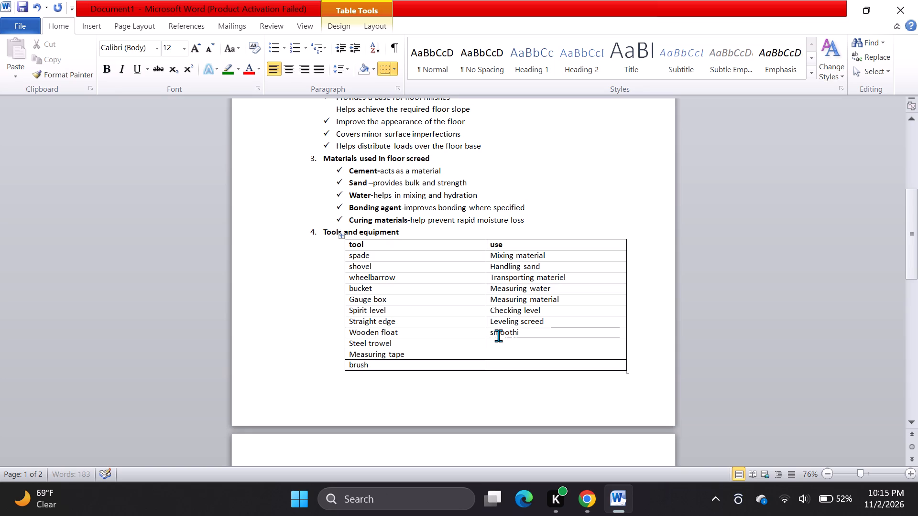
key(n)
key(g)
key(space)
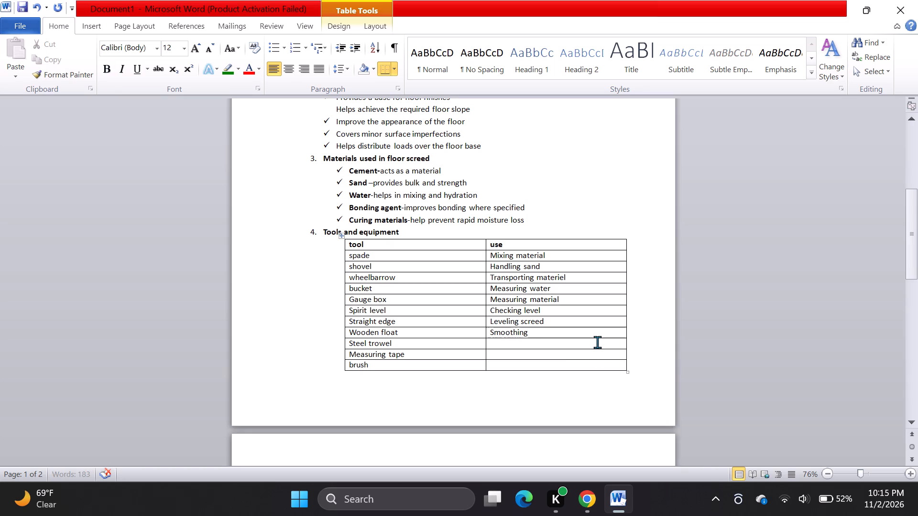
text(the)
key(space)
text(surface)
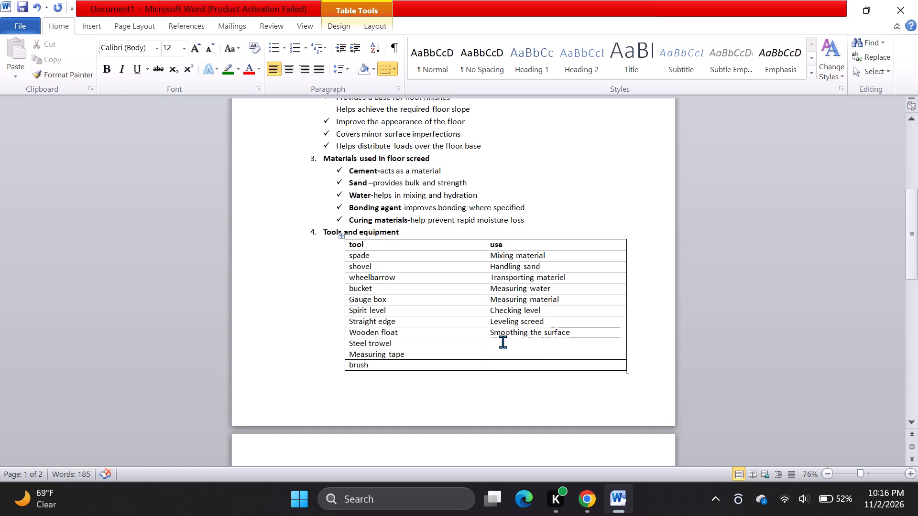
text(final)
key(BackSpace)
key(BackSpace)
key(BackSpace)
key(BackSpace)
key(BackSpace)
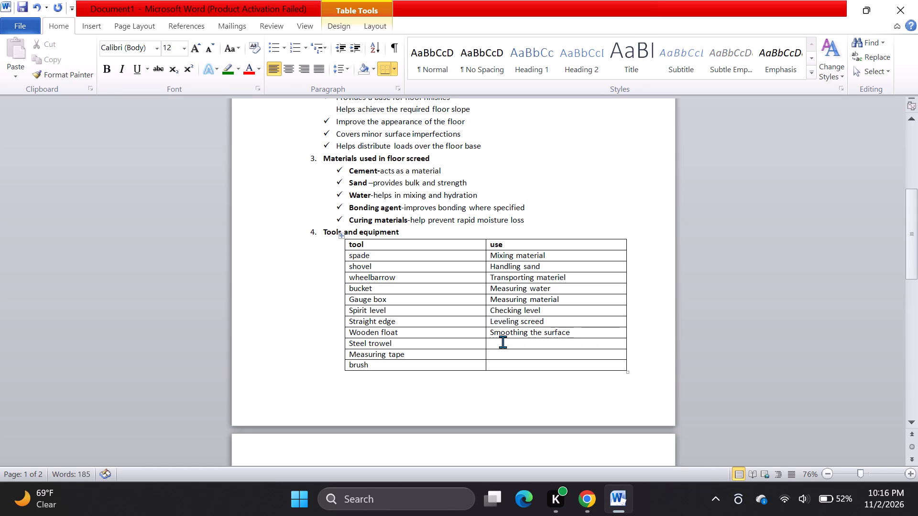
Enter "Final finishing" as the steel trowel's use in the table's use column.
click(503, 342)
text(final)
key(space)
text(finishing)
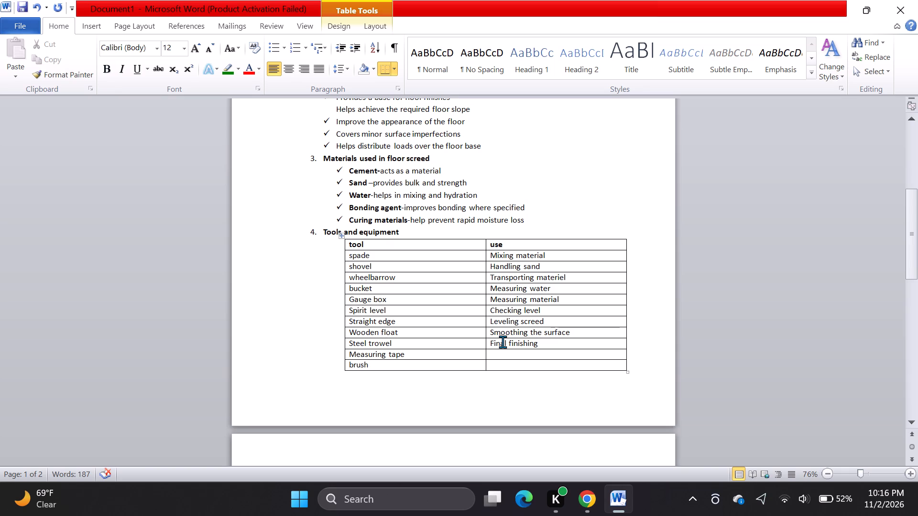
Enter "Taking measurements" as the measuring tape's use in the table's use column.
click(496, 351)
text(taking)
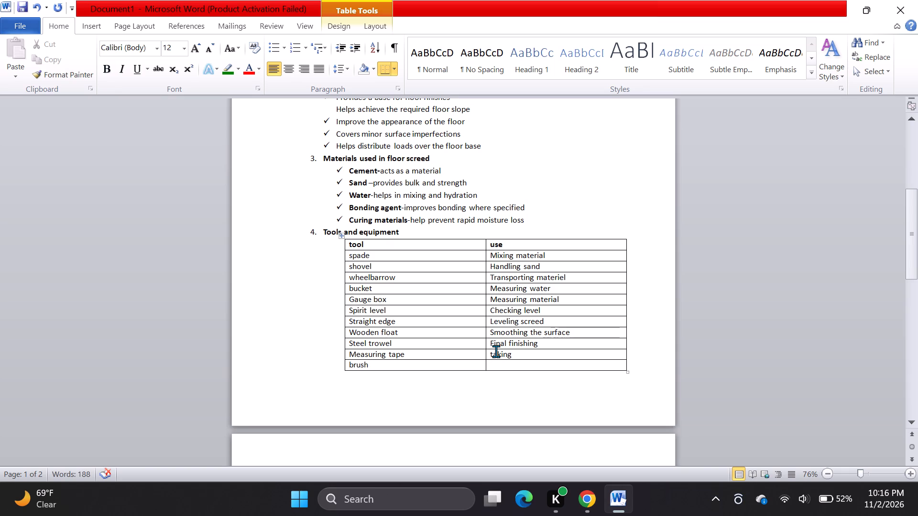
key(space)
text(meas)
key(u)
text(rement)
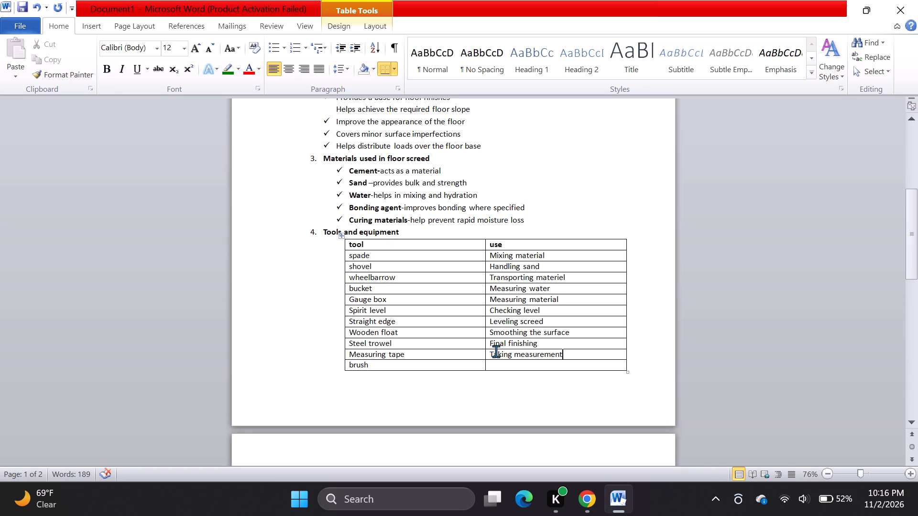
key(s)
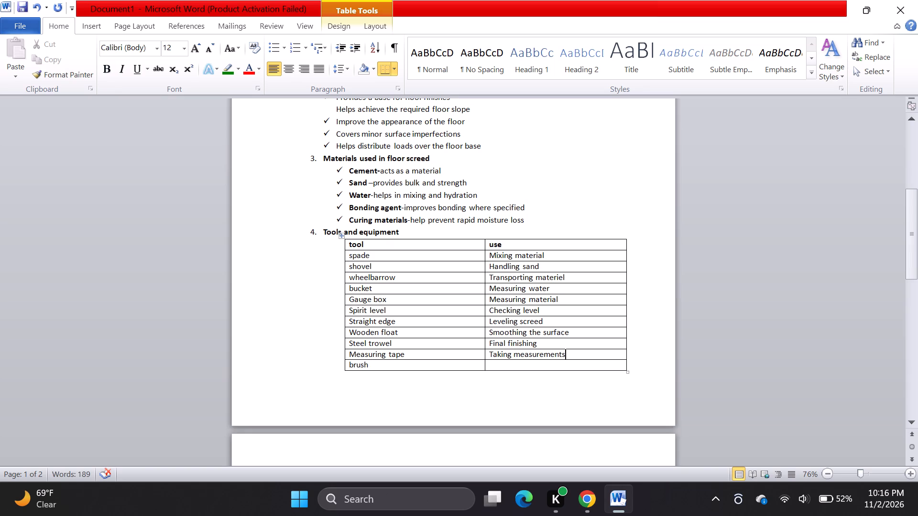
Enter "Cleaning the floor" as the brush's use in the last row of the table.
click(494, 363)
text(cl)
text(ea)
text(ning)
key(space)
text(the)
key(space)
text(fllo)
key(BackSpace)
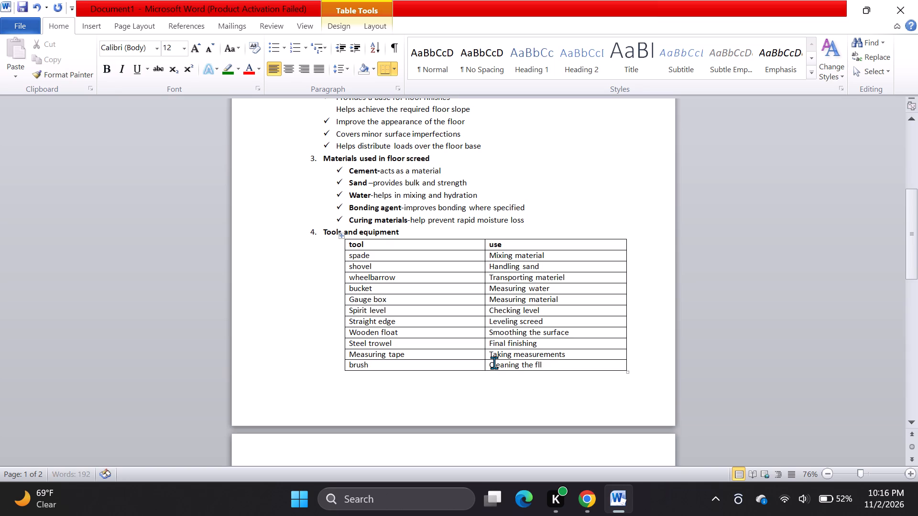
key(BackSpace)
text(oor)
Add the bold numbered heading "5. Types of floor screed" at the start of the second page.
scroll(470, 392, down, 1)
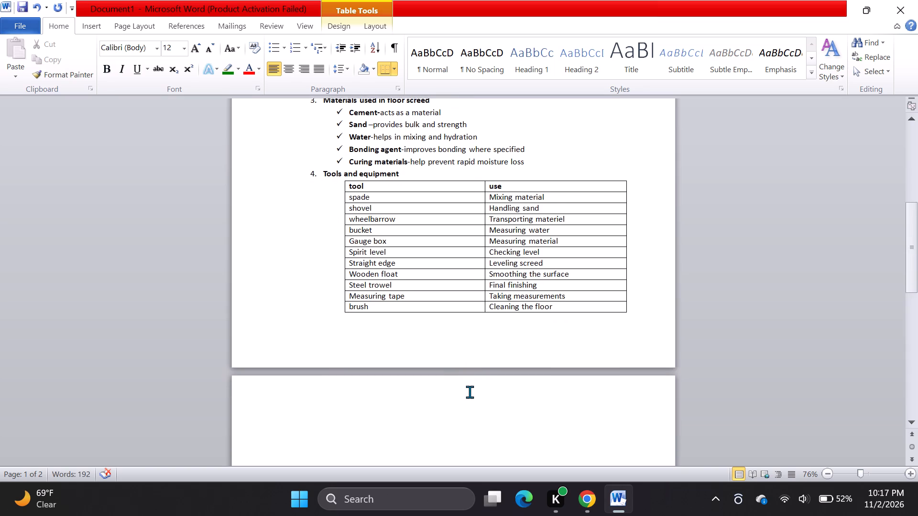
scroll(470, 392, down, 1)
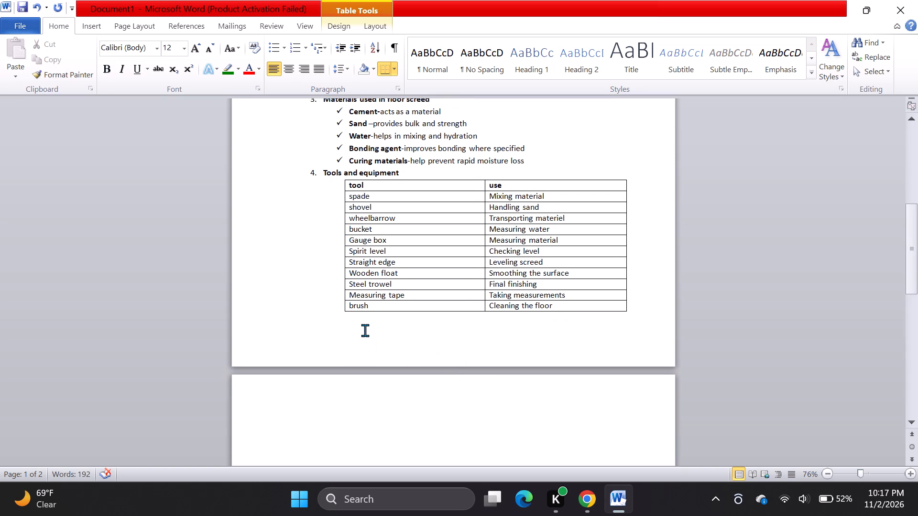
click(365, 330)
click(384, 324)
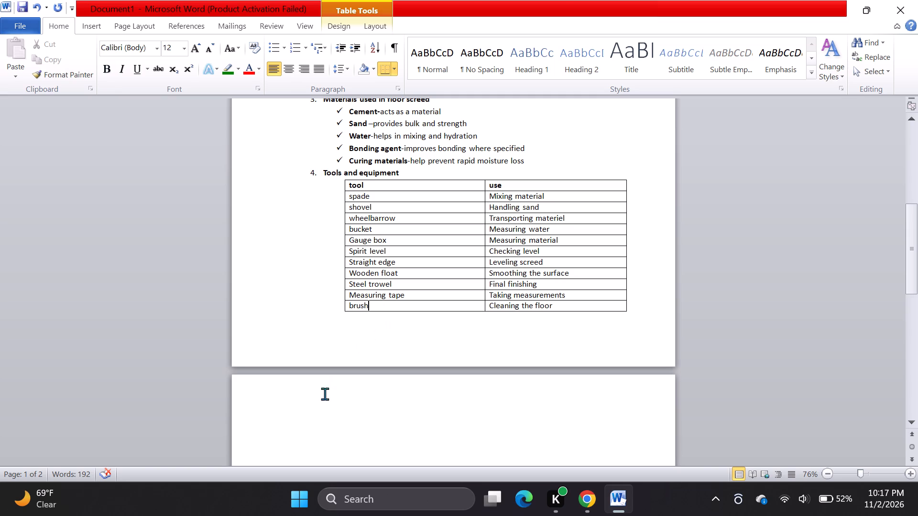
click(324, 400)
scroll(376, 443, down, 1)
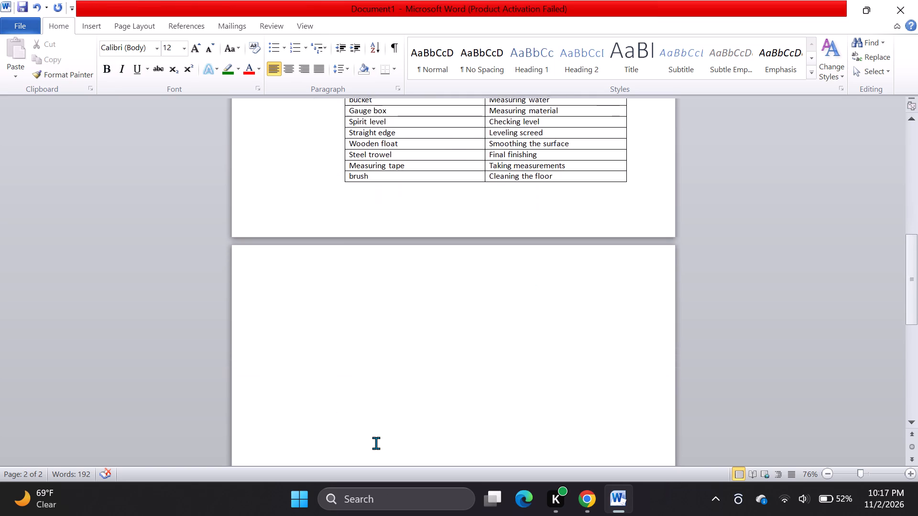
scroll(376, 443, down, 2)
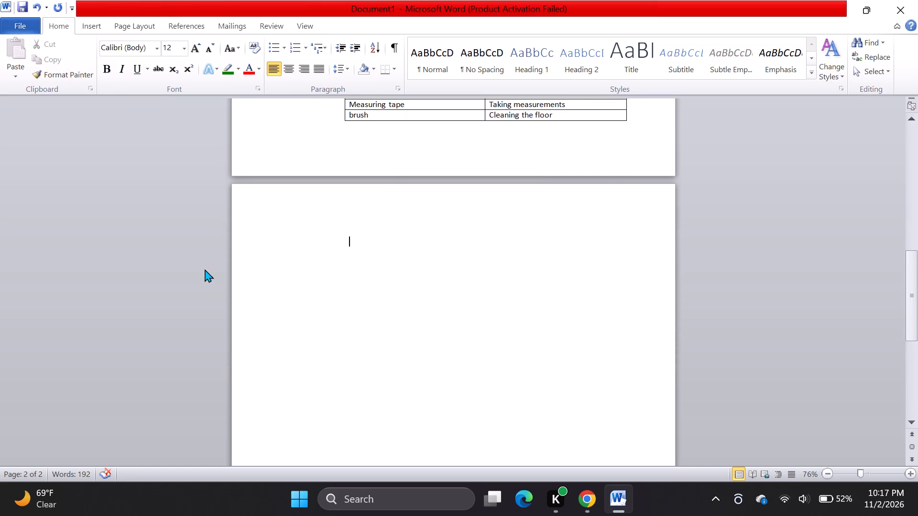
click(106, 69)
scroll(342, 225, up, 2)
scroll(342, 225, down, 1)
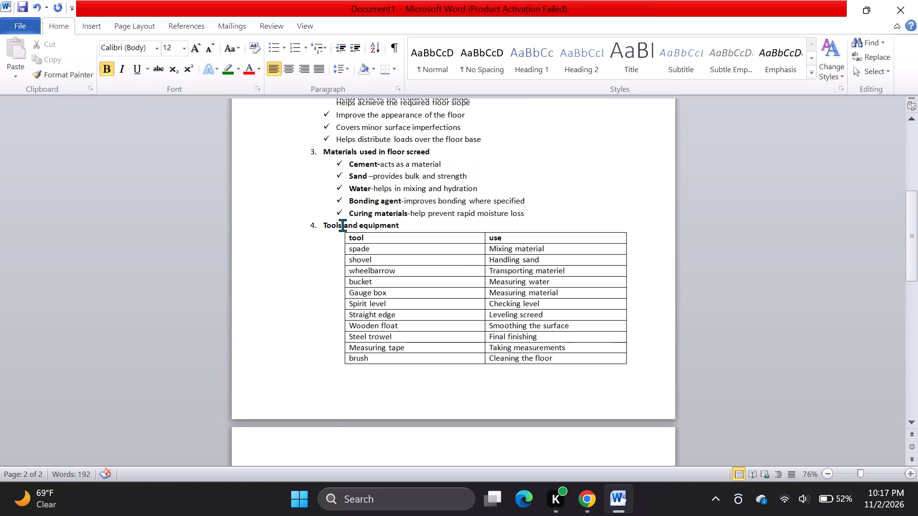
scroll(342, 225, down, 2)
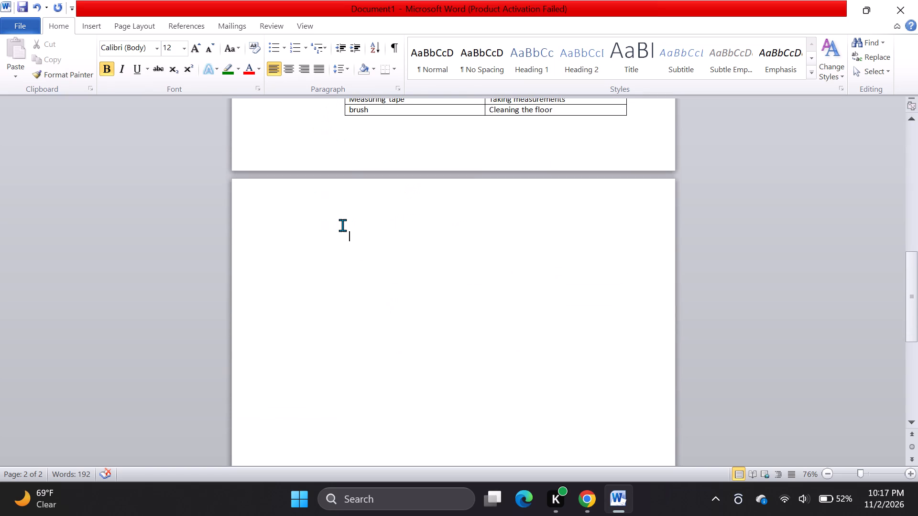
key(5)
text(.)
key(space)
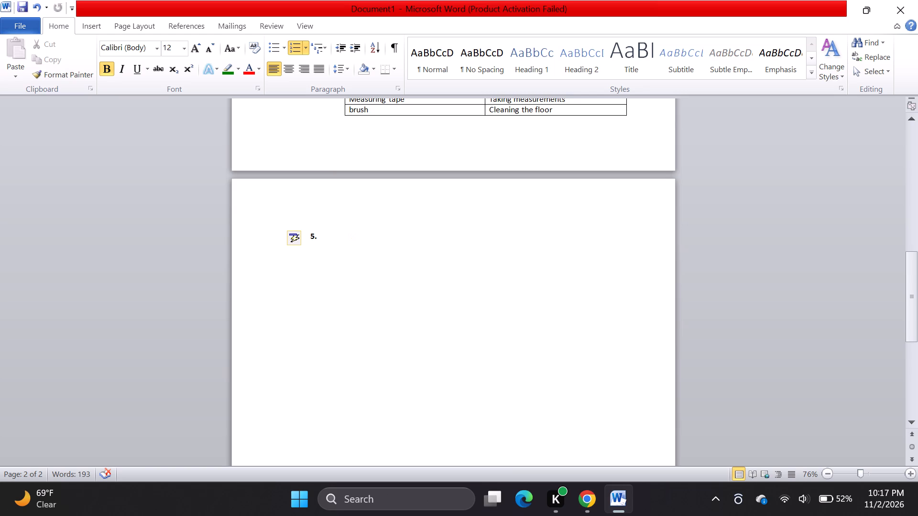
text(ty)
text(res)
key(BackSpace)
key(BackSpace)
key(BackSpace)
text(pes)
key(space)
text(of)
key(space)
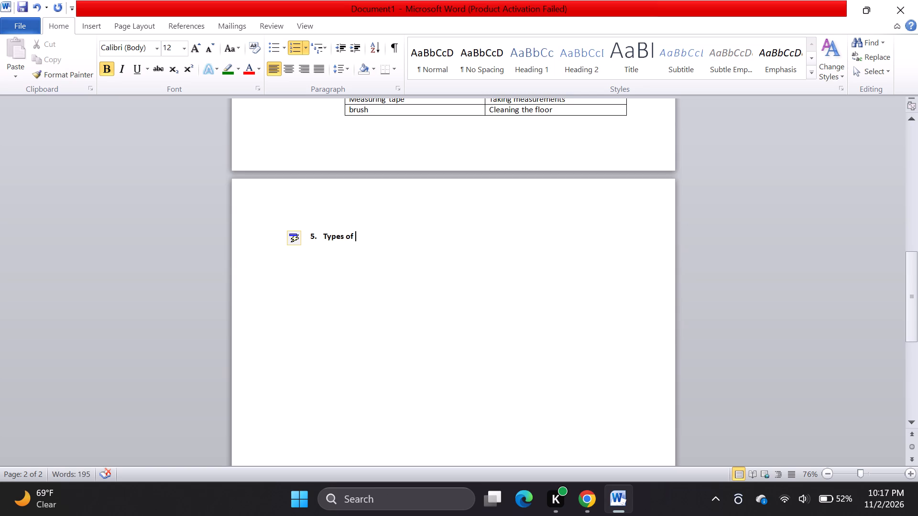
text(floor)
key(space)
text(screed)
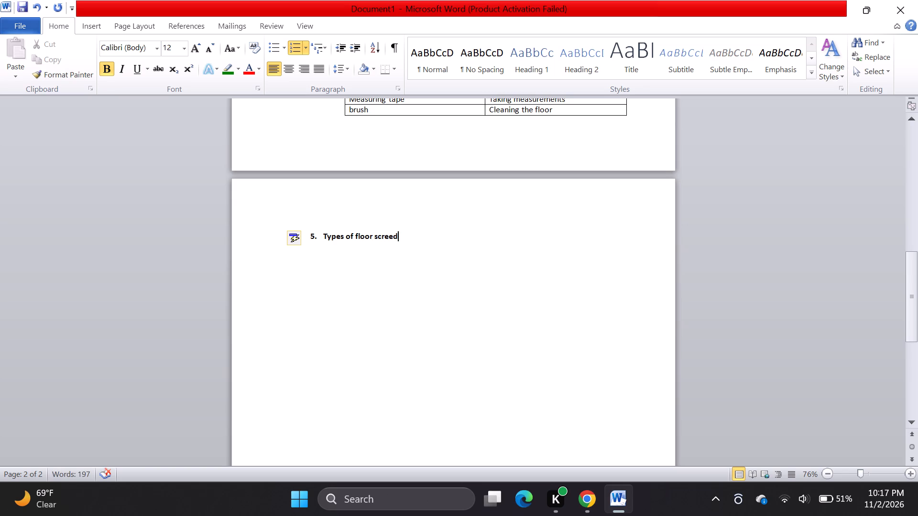
Add "Bonded screed" in bold as item A of an indented capital-letter list under the "Types of floor screed" heading.
key(Return)
key(BackSpace)
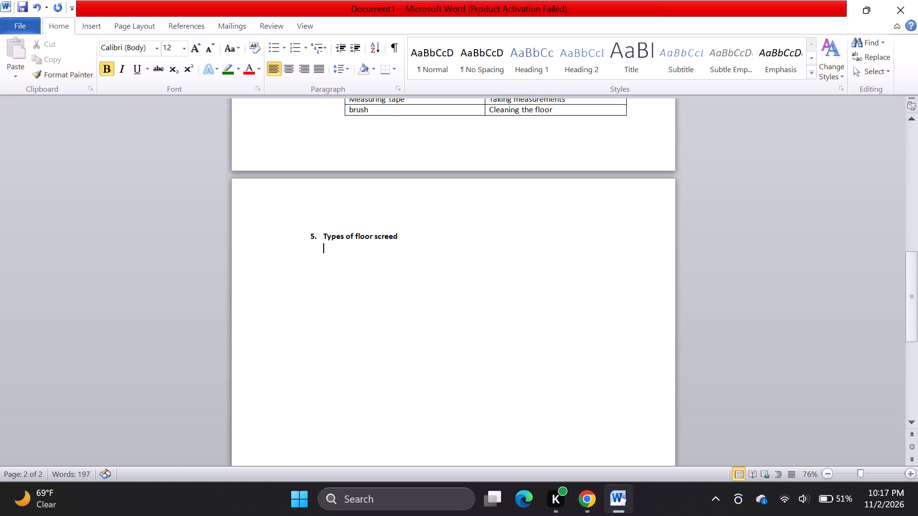
click(104, 67)
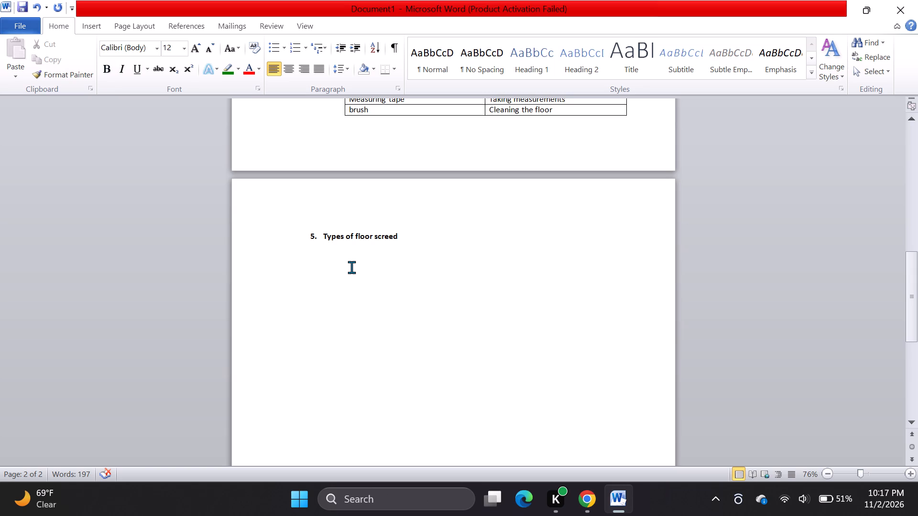
click(304, 50)
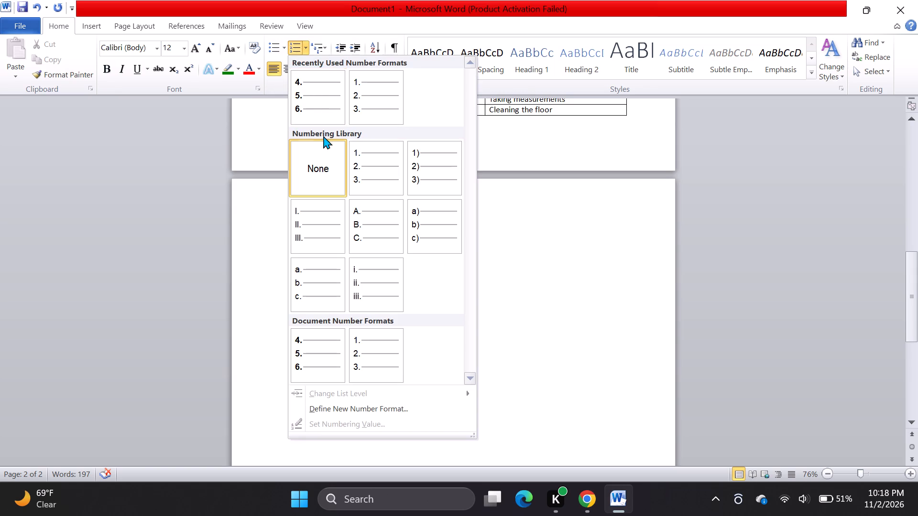
click(369, 228)
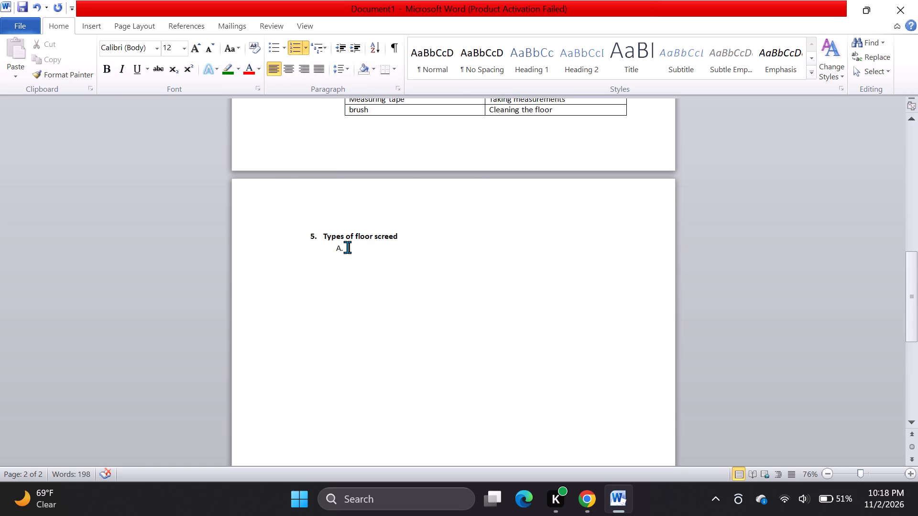
key(b)
key(o)
key(BackSpace)
key(BackSpace)
click(110, 70)
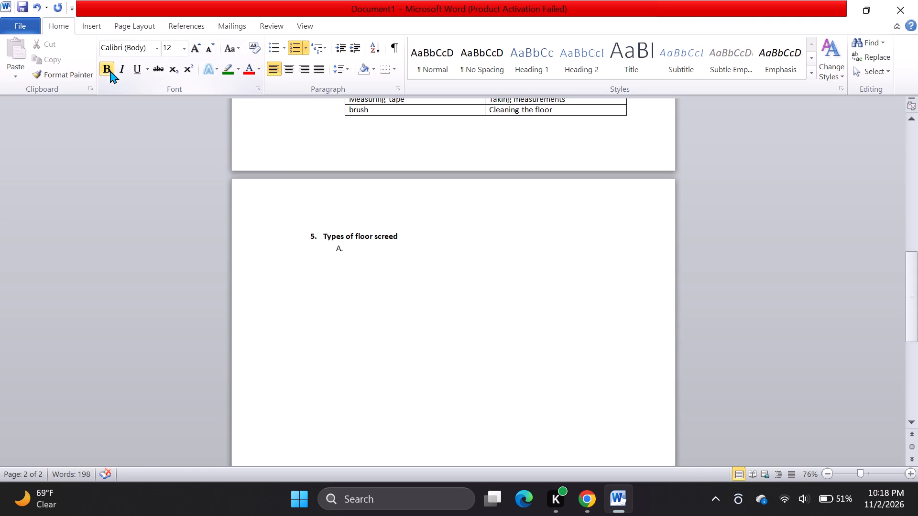
click(349, 251)
text(bonded)
key(space)
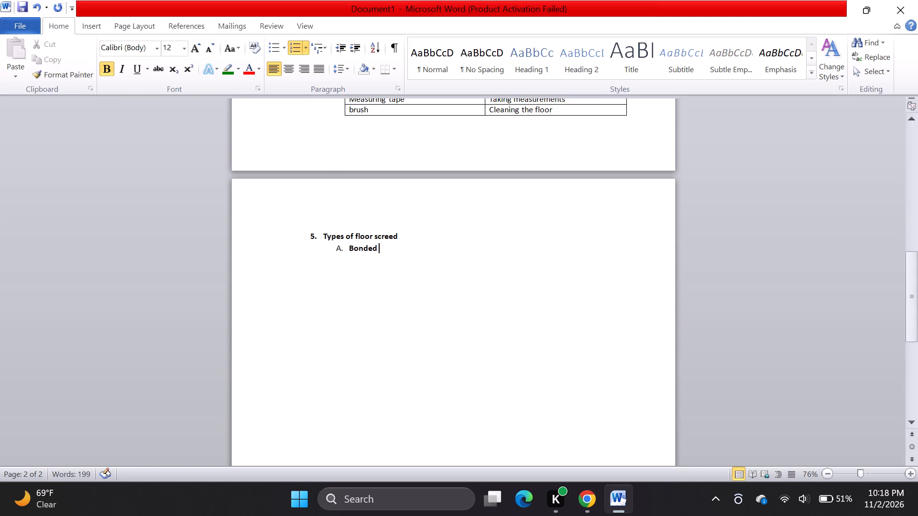
text(screed)
Start a non-bold check-mark list under "Bonded screed" with an item beginning "Applied directly onto a".
key(Return)
key(BackSpace)
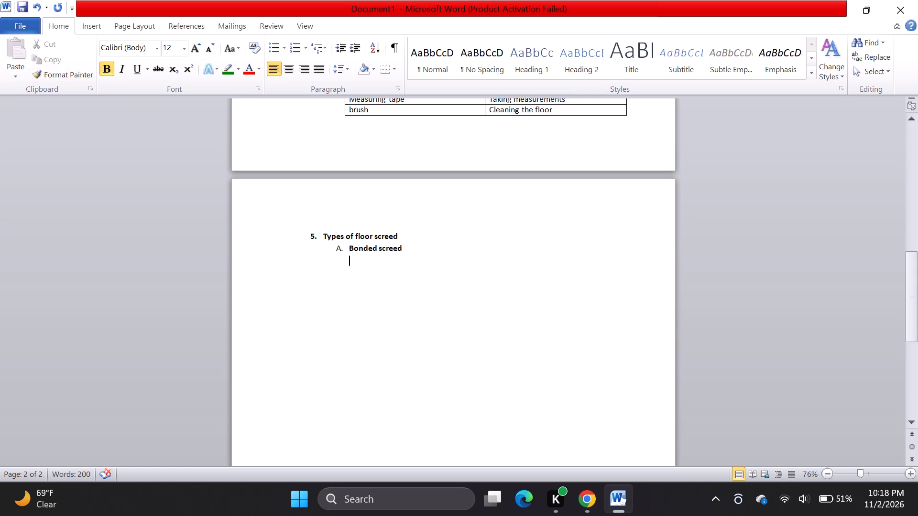
click(285, 47)
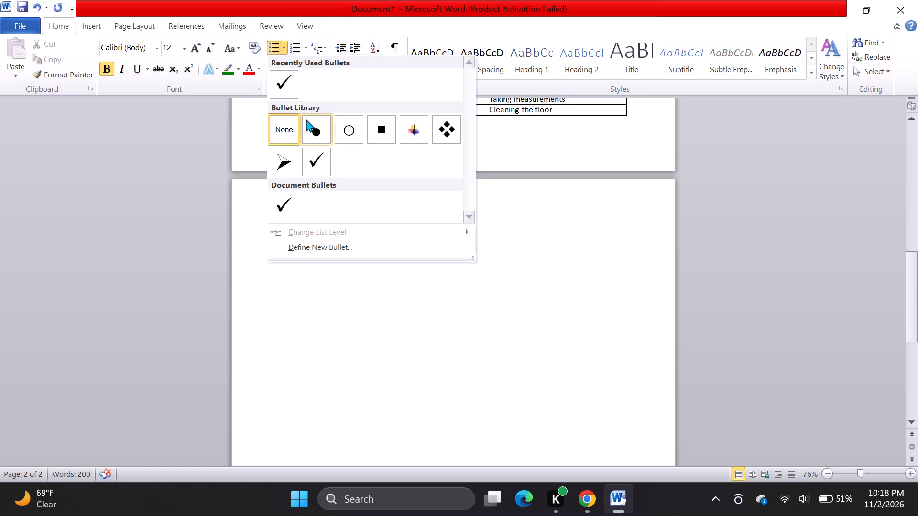
click(277, 88)
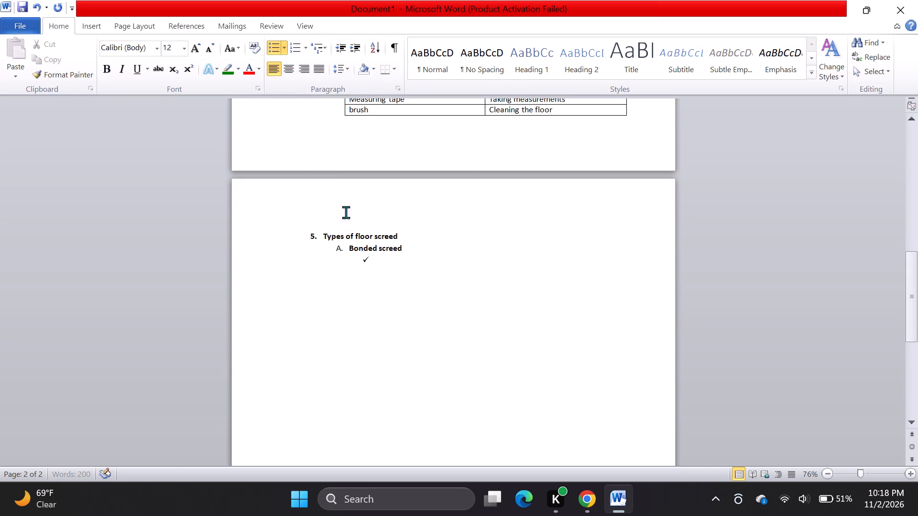
text(appli)
text(ed)
key(space)
text(di)
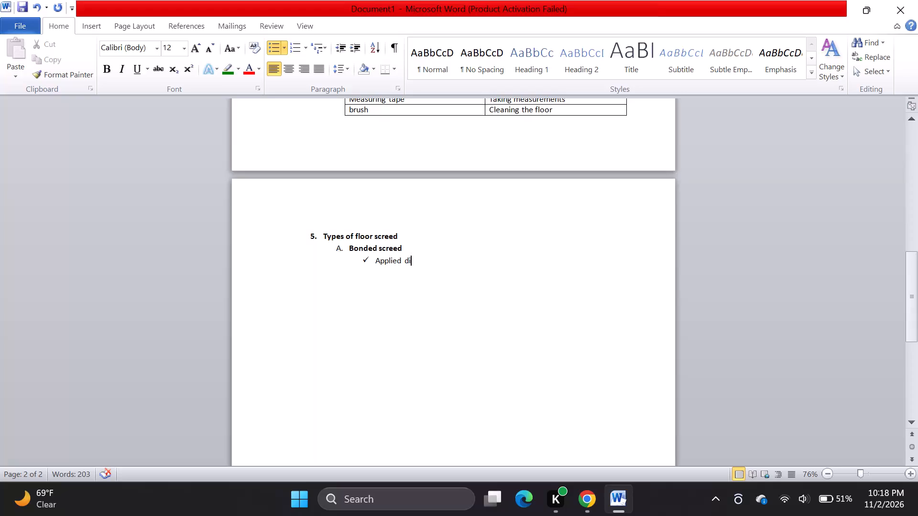
text(rect)
text(ly)
key(space)
text(ont)
key(o)
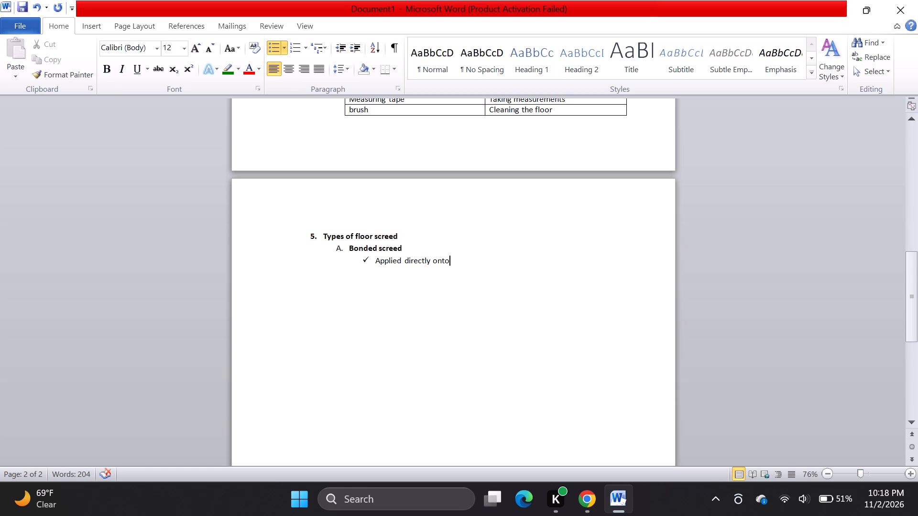
key(space)
text(a)
key(space)
Complete the first check-mark item with the words "prepared concrete base", correcting any misspelled words.
text(prepsred)
key(space)
text(d)
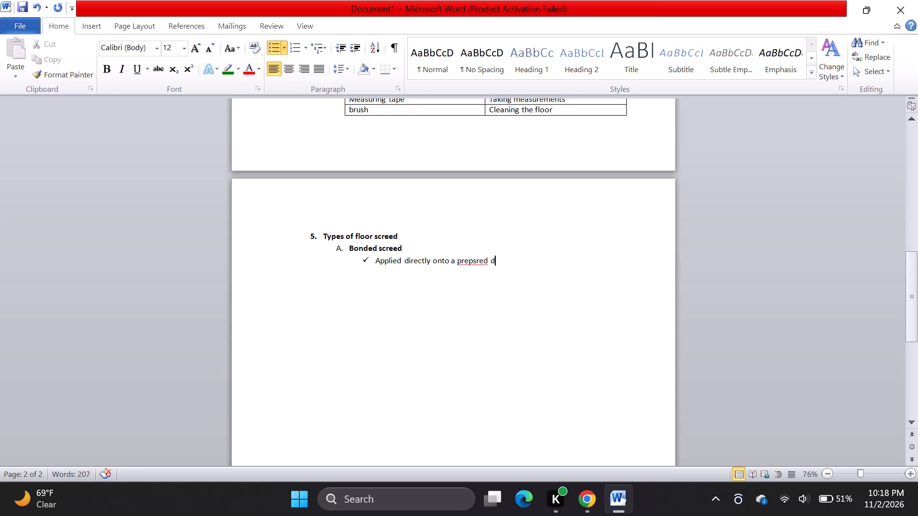
key(BackSpace)
text(con)
text(ct)
click(476, 263)
key(BackSpace)
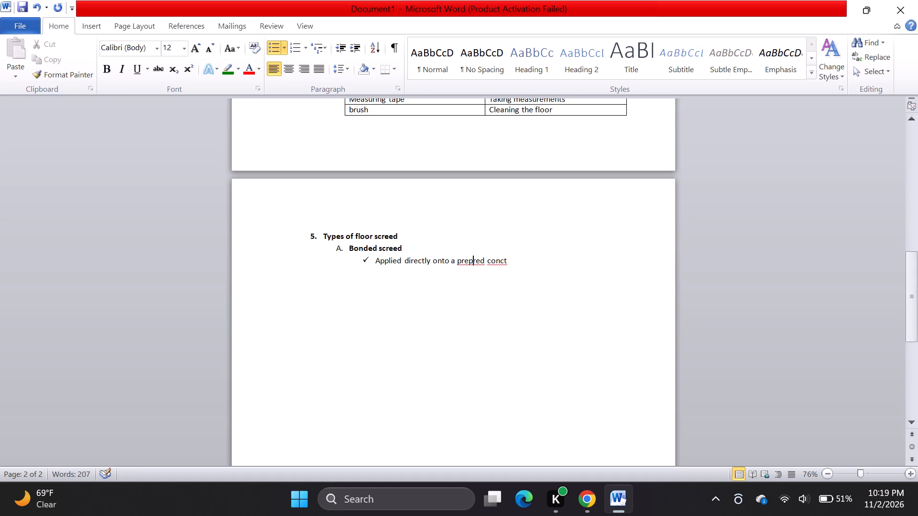
key(a)
click(514, 259)
key(BackSpace)
text(re)
text(te)
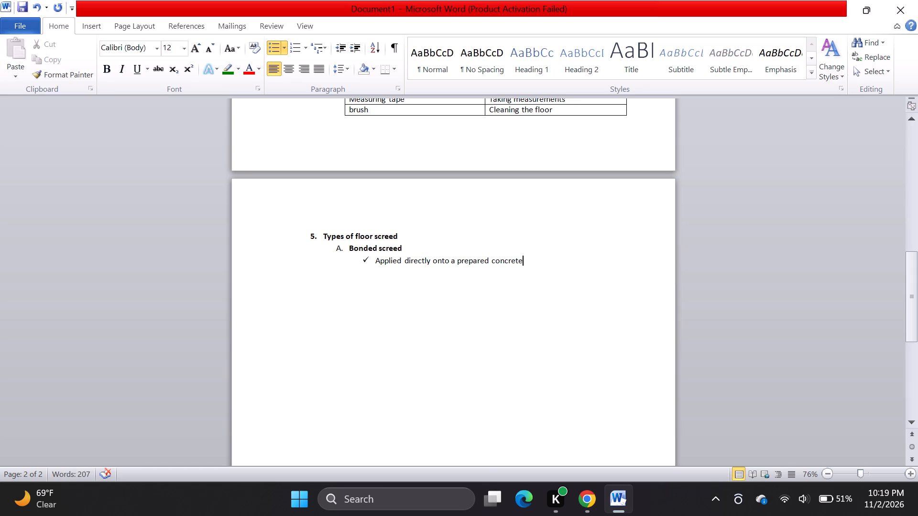
key(space)
text(bes)
key(BackSpace)
key(BackSpace)
text(ase)
Add a second check-mark item under "Bonded screed" beginning with the words "Use a bonding method".
key(Return)
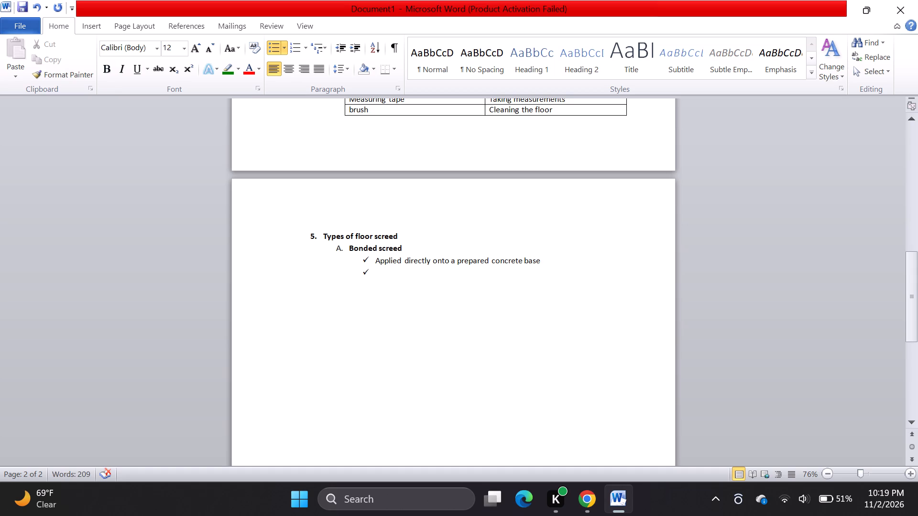
text(use)
key(space)
text(a)
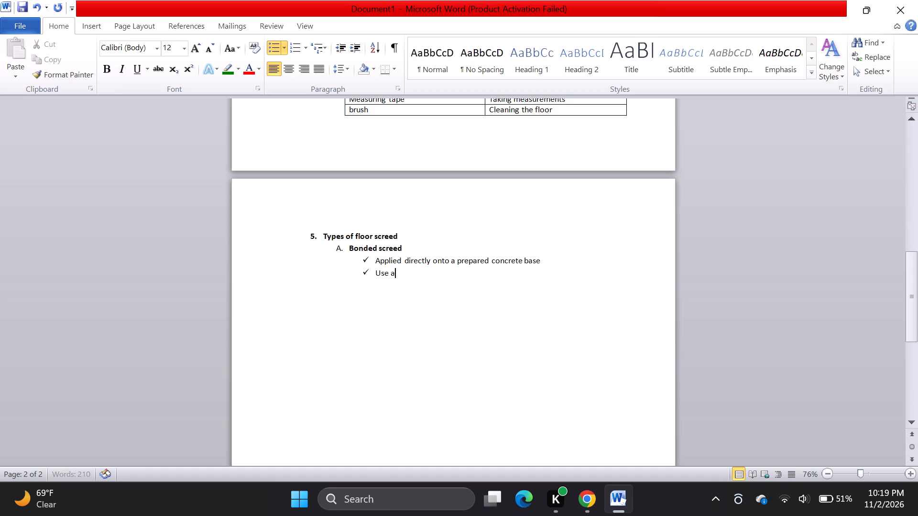
key(space)
text(bonding)
key(space)
text(method)
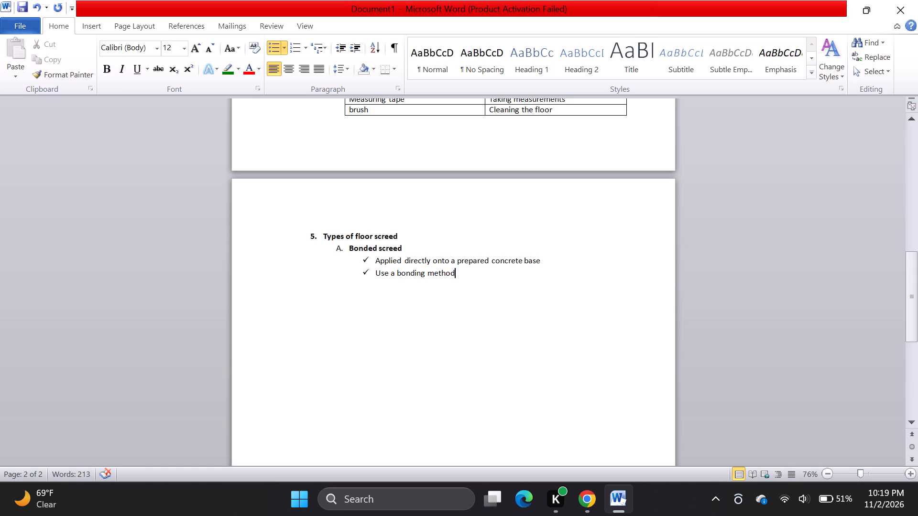
Complete the second check-mark item with the words "to attach the screed to the base", correcting any misspelled word.
key(space)
text(t)
key(o)
key(space)
text(att)
text(ch)
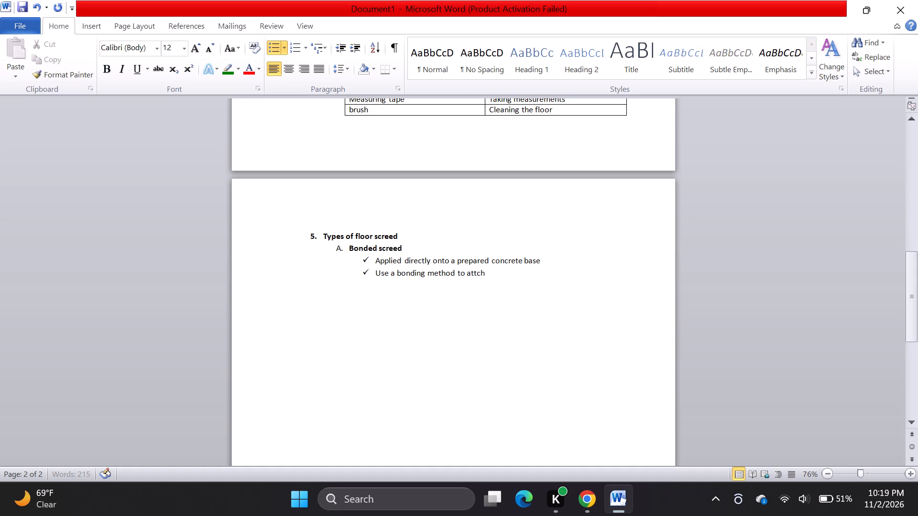
key(BackSpace)
key(BackSpace)
text(ach)
key(space)
text(the)
key(space)
text(screed)
key(space)
text(to the)
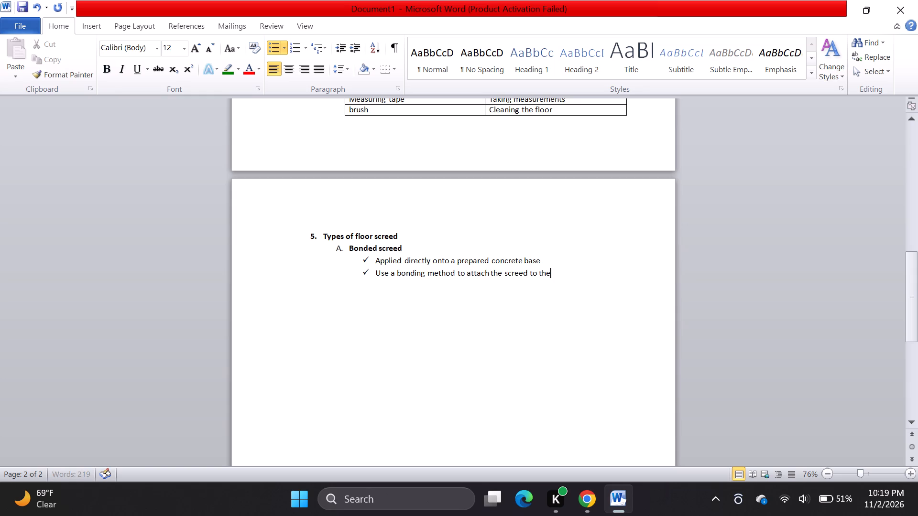
key(space)
text(b)
text(ase)
Add a third check-mark item under "Bonded screed" reading "Suitable where a strong bond is required".
key(Return)
text(suitable)
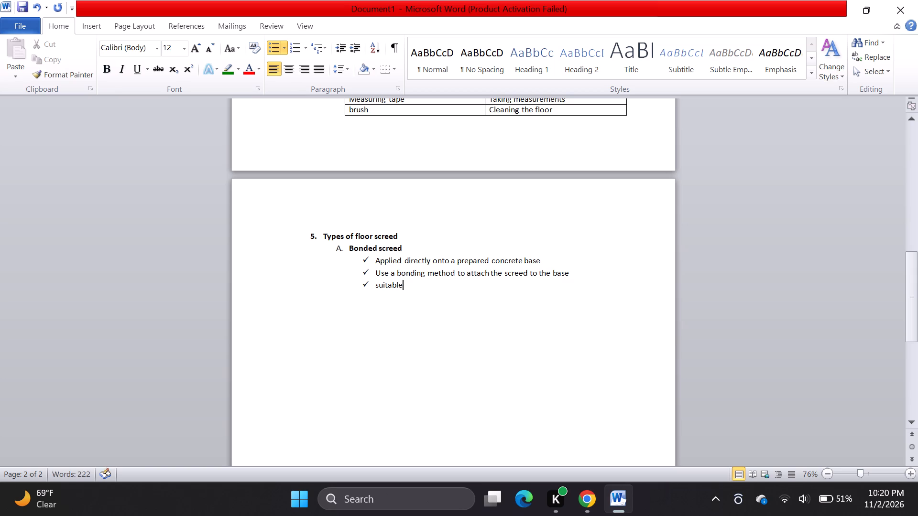
key(space)
text(where)
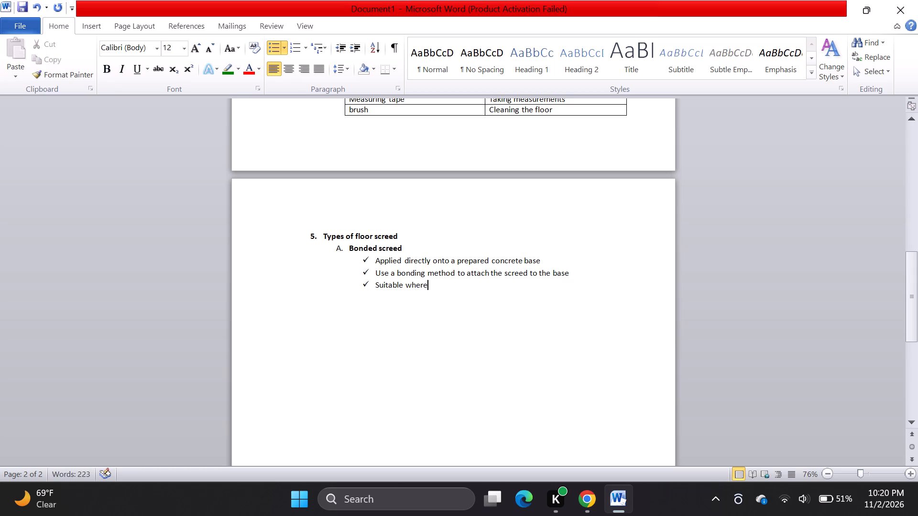
key(space)
text(a st)
text(ron)
key(g)
key(space)
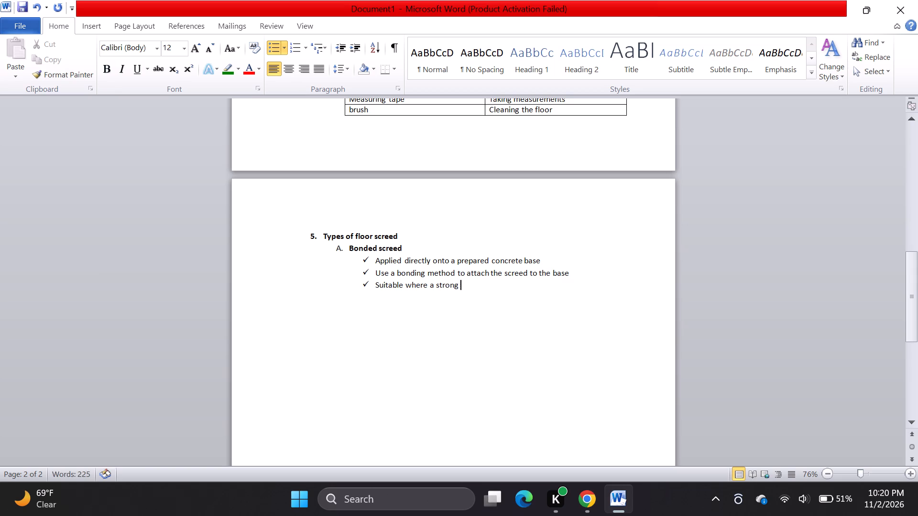
text(bon)
text(d is re)
text(quire)
key(d)
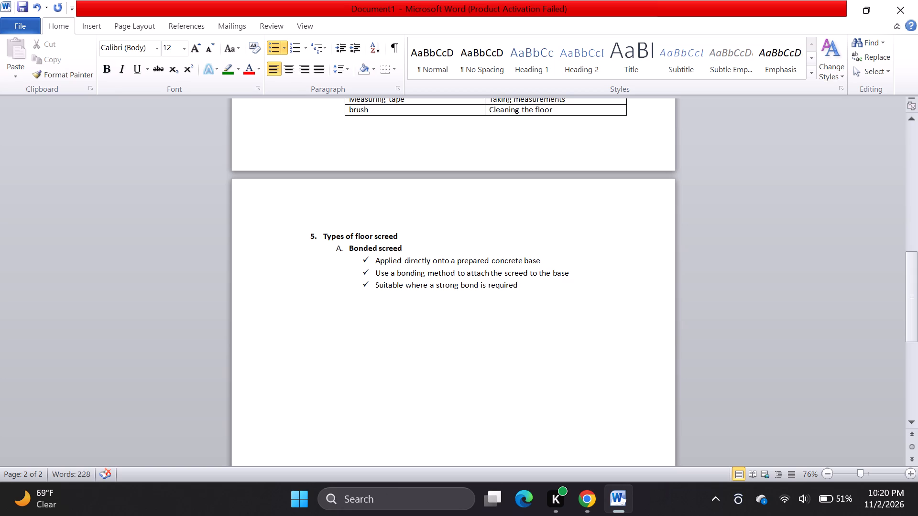
Continue the capital-letter list below the check-mark items with item B, "Unbonded screed", in bold.
key(Return)
key(BackSpace)
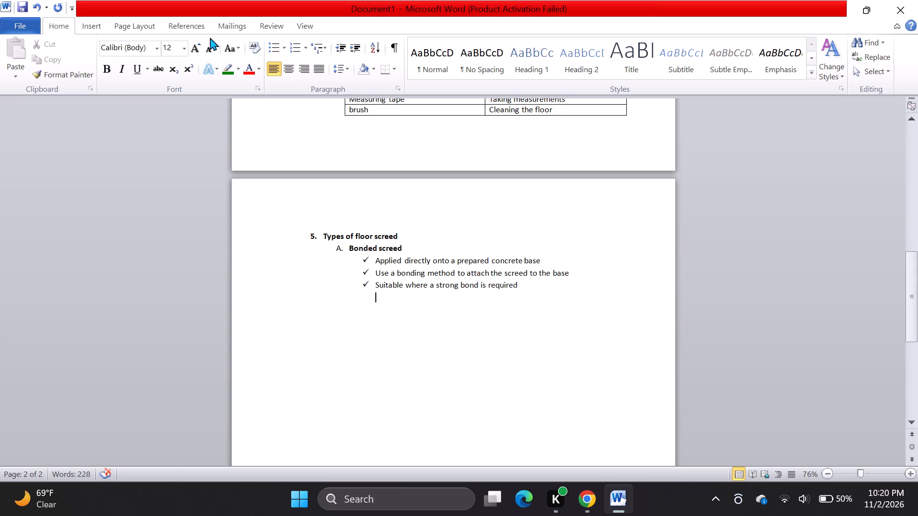
click(284, 49)
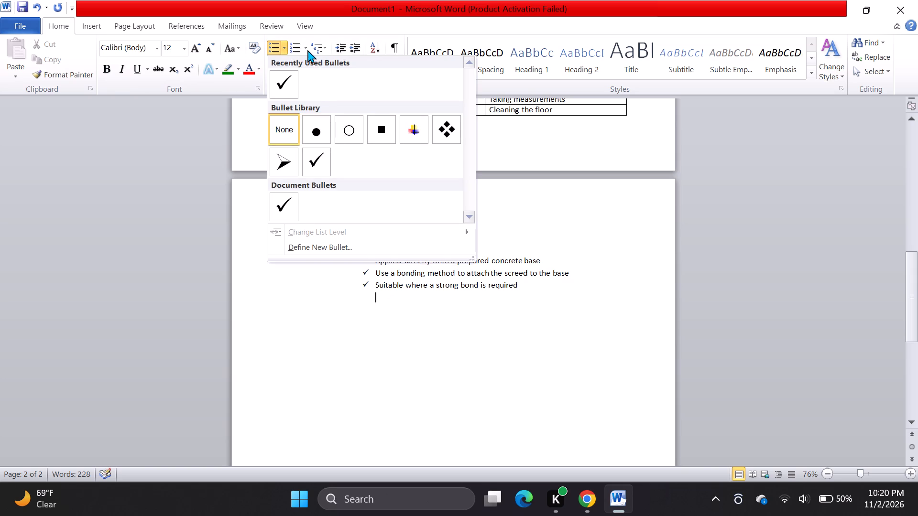
click(307, 50)
click(368, 215)
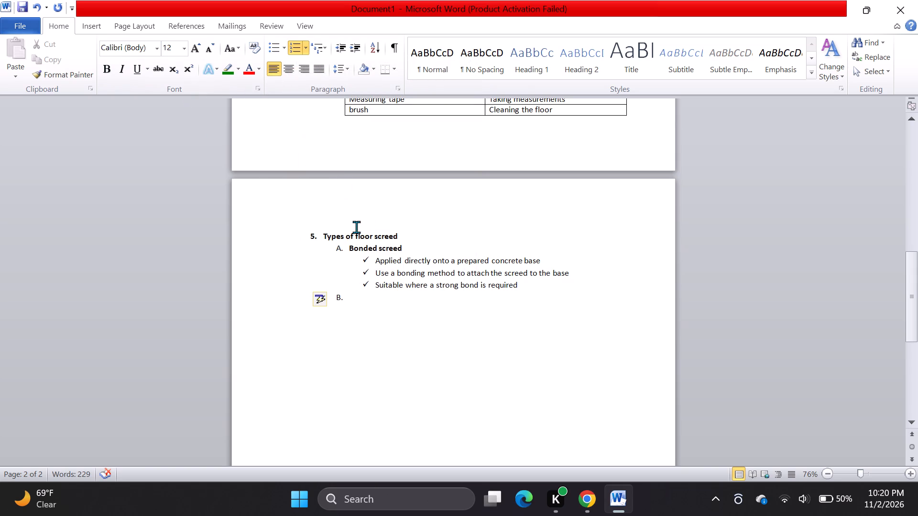
click(109, 70)
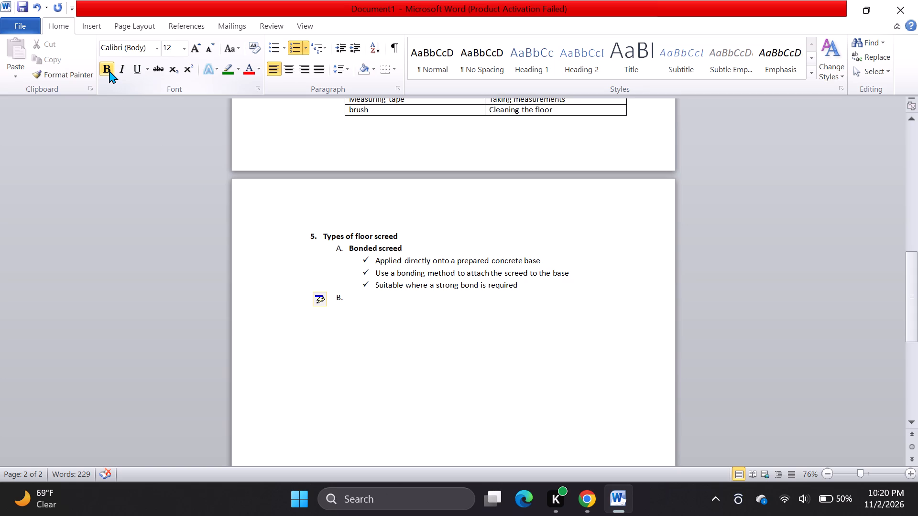
text(unbonded)
key(space)
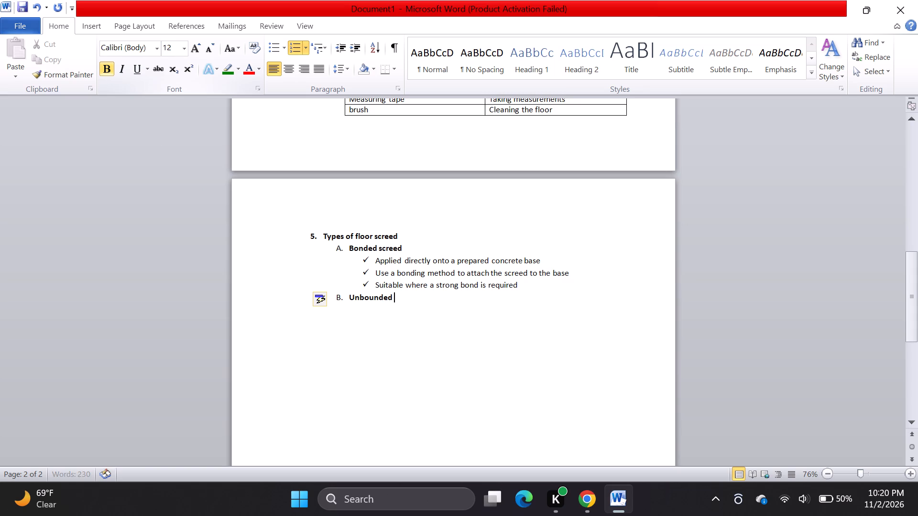
text(sc)
text(reed)
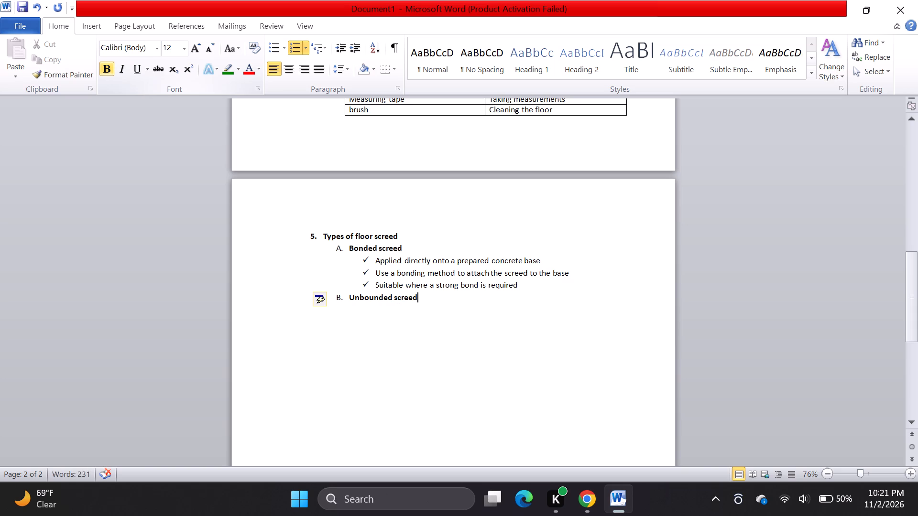
Start a check-mark list under the "Unbounded screed" heading with the item "Laid over a separating membrane".
key(Return)
key(BackSpace)
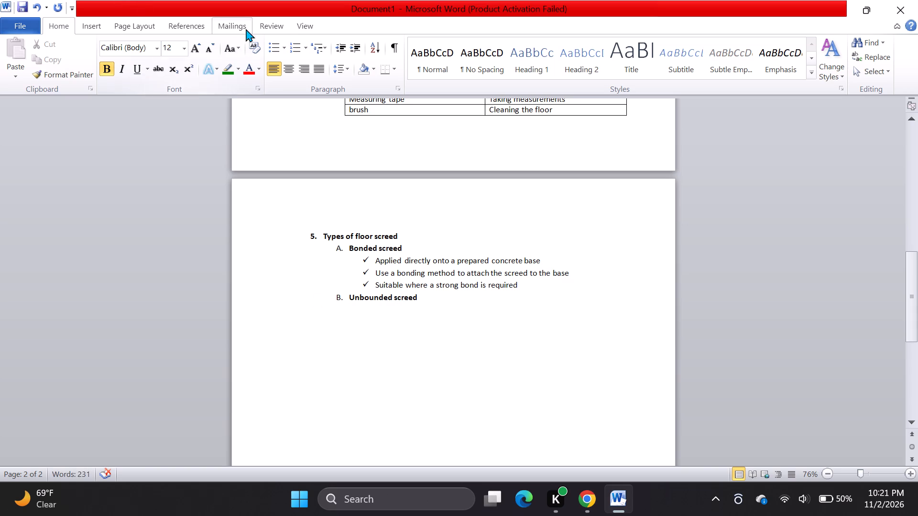
click(282, 49)
click(283, 75)
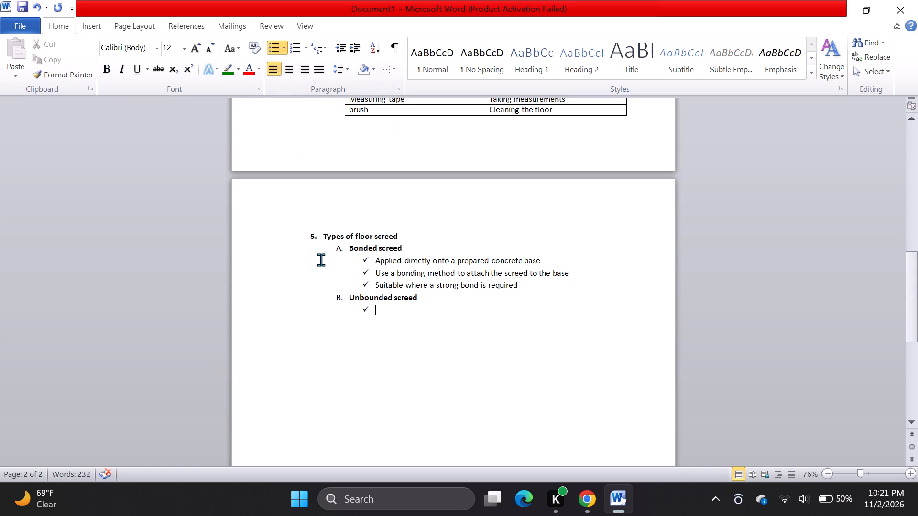
text(laid)
key(space)
text(over)
key(space)
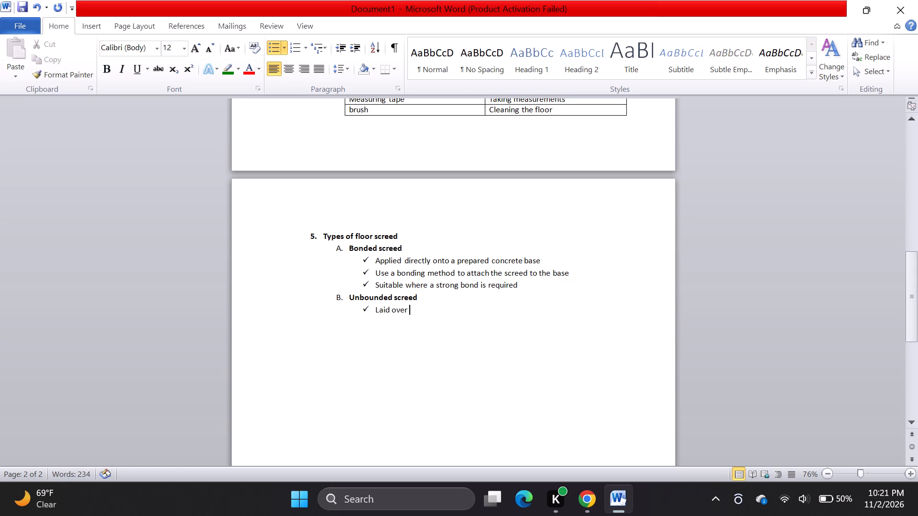
text(a)
key(space)
text(sepa)
text(rating)
key(space)
text(memb)
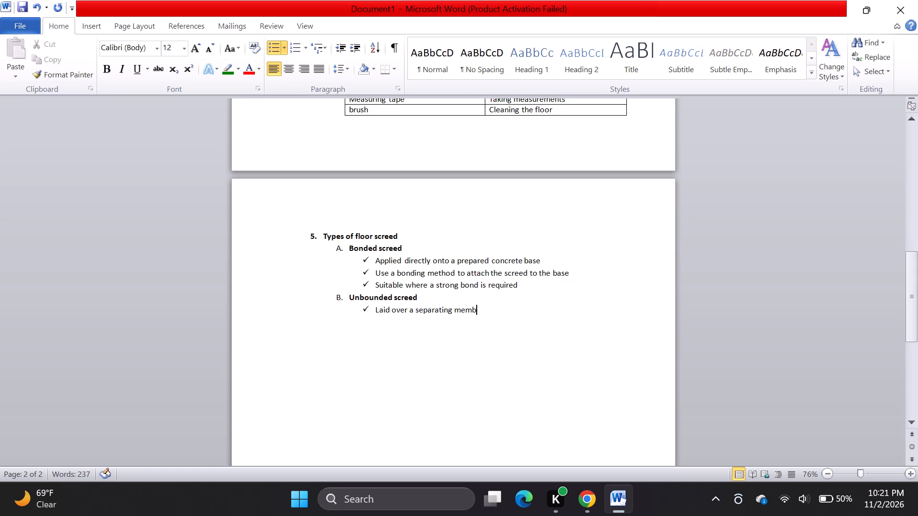
key(r)
text(ane)
Add a second check-mark item under "Unbounded screed" beginning with the words "Does not directly bond".
key(Return)
key(d)
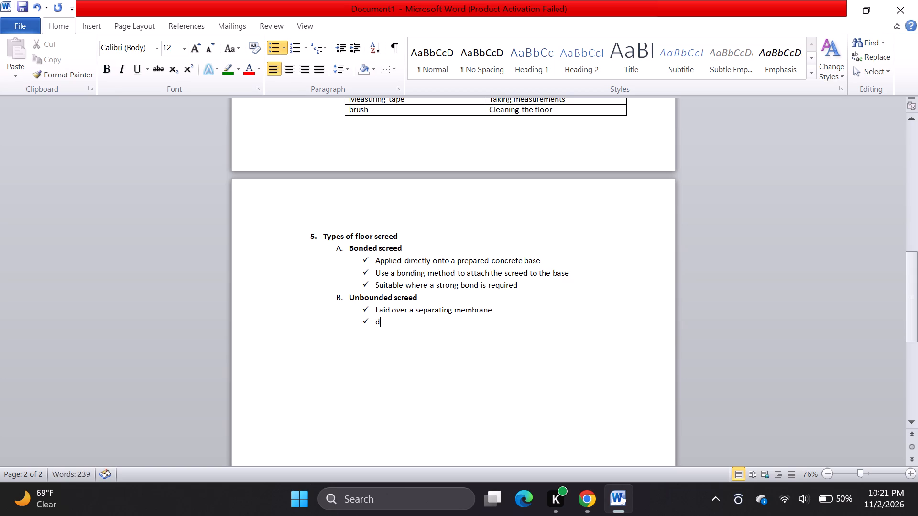
text(oes)
key(space)
text(not)
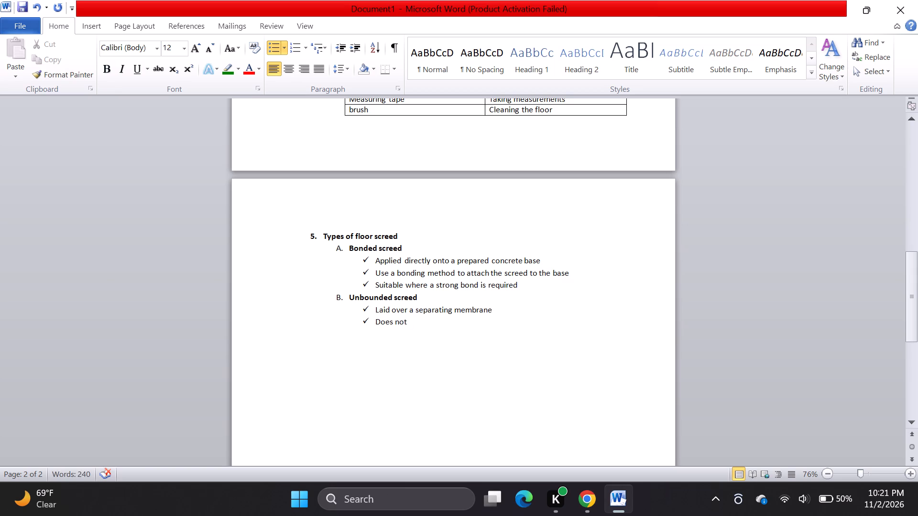
key(space)
text(di)
text(rectly)
key(space)
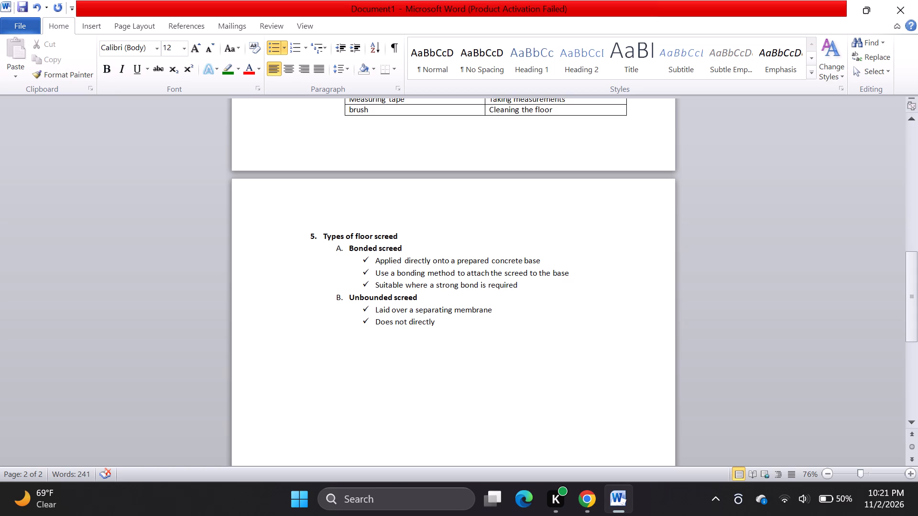
text(bon)
key(d)
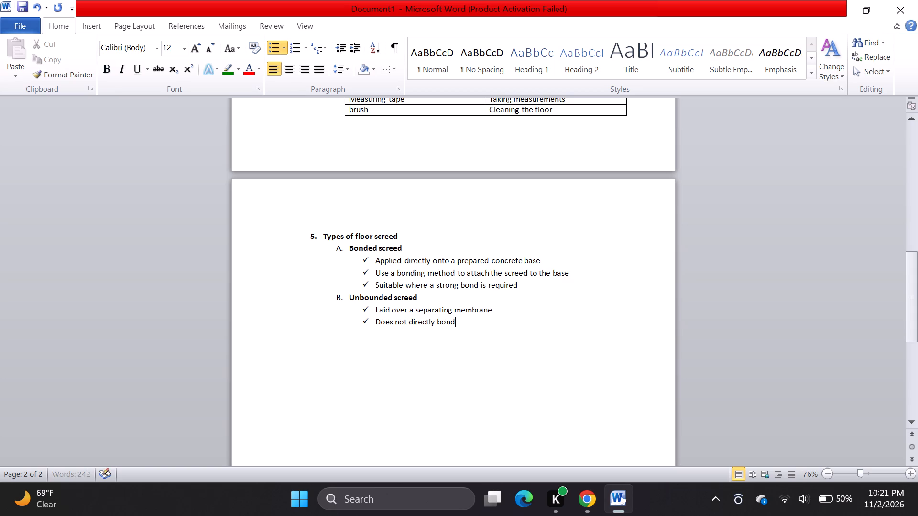
Complete the second check-mark item under "Unbounded screed" with the words "to the concrete base".
key(space)
text(to the)
key(space)
text(conc)
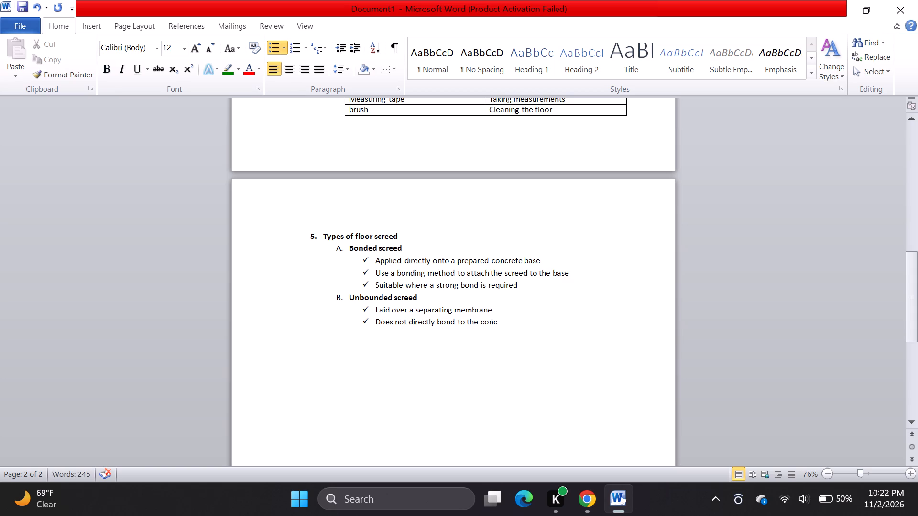
key(r)
text(ete)
key(space)
text(bae)
key(BackSpace)
text(se)
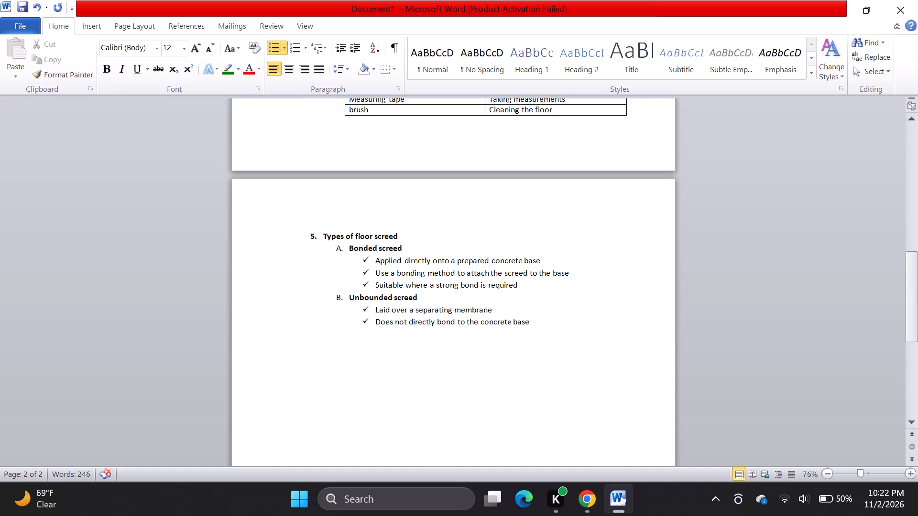
Add a third check-mark item under "Unbounded screed" beginning with the words "Required suitable thickness and reinforcement".
key(Return)
text(requi)
text(re)
key(d)
key(space)
text(suitable)
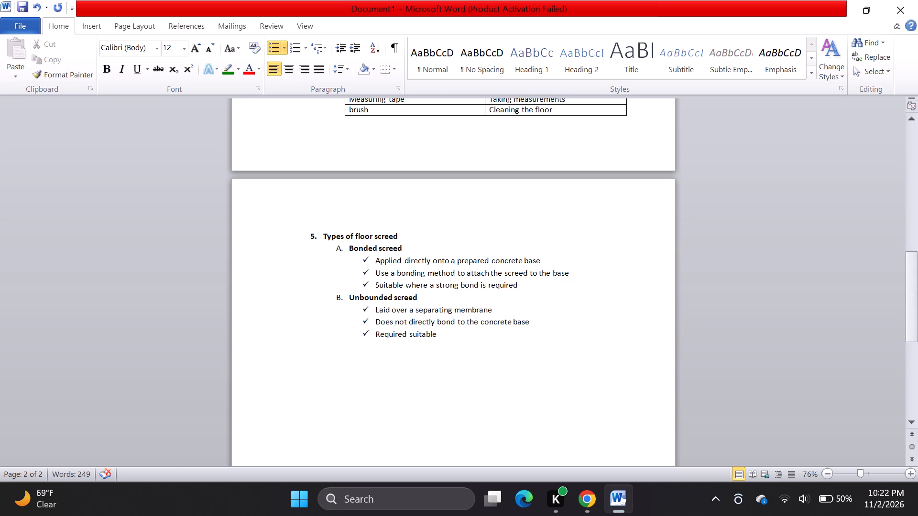
key(space)
text(thick)
text(ness)
key(space)
text(and)
key(space)
text(rein)
text(forcement)
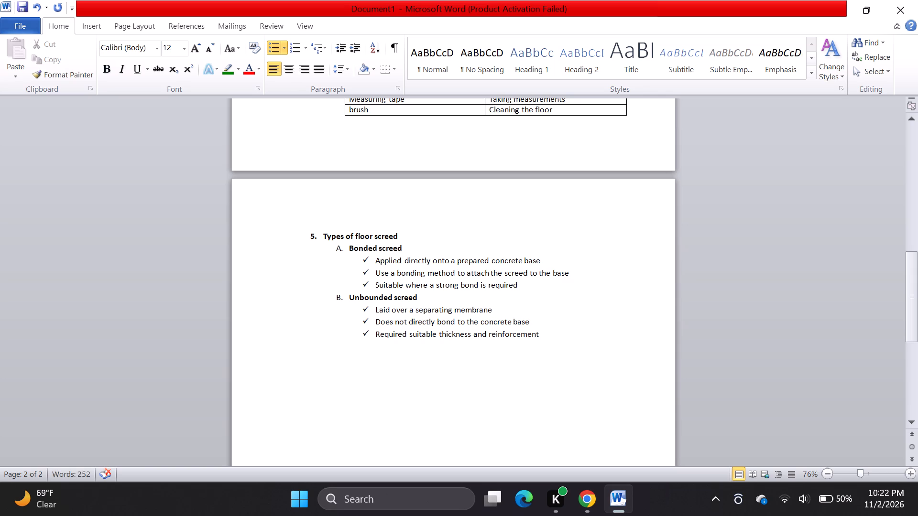
Complete the third check-mark item under "Unbounded screed" with the words "where specified".
key(space)
text(where re)
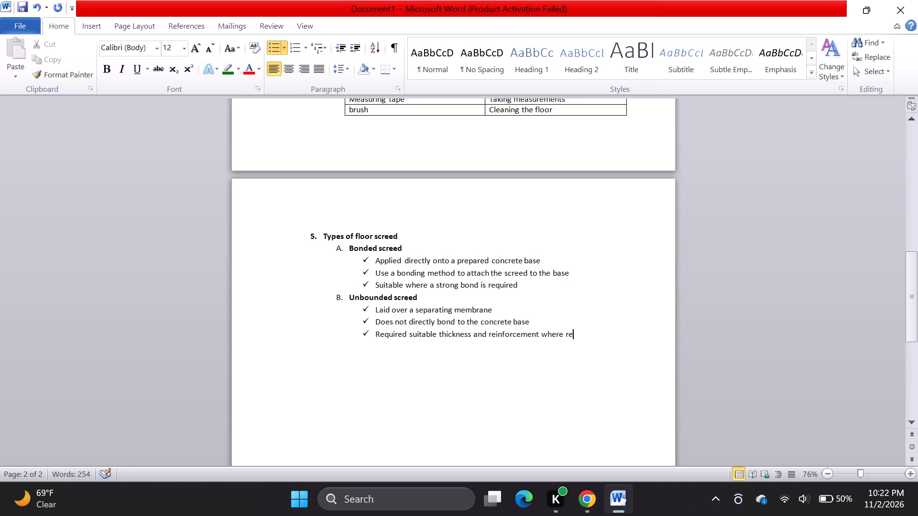
key(q)
key(u)
key(BackSpace)
key(BackSpace)
key(BackSpace)
key(BackSpace)
text(spec)
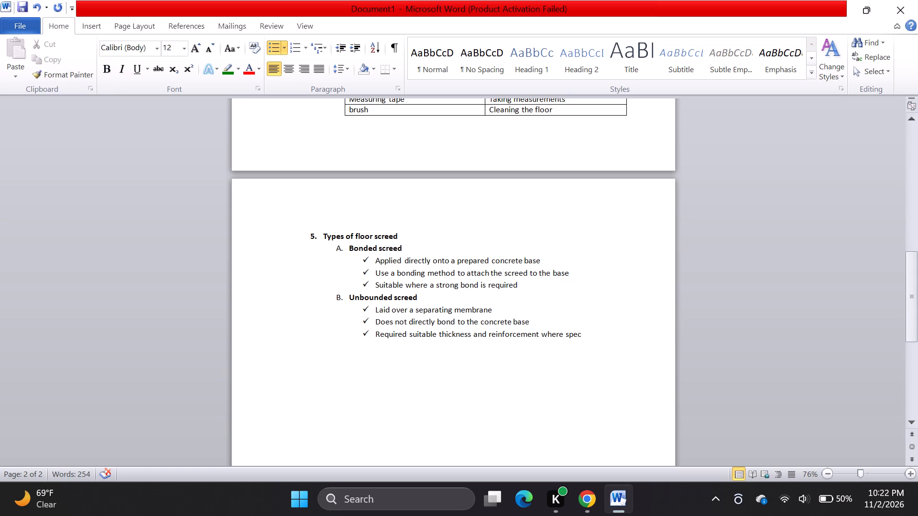
text(ified)
key(space)
Add a bold lettered heading C reading "Floating screed" below the "Unbounded screed" check-mark items.
key(Return)
key(BackSpace)
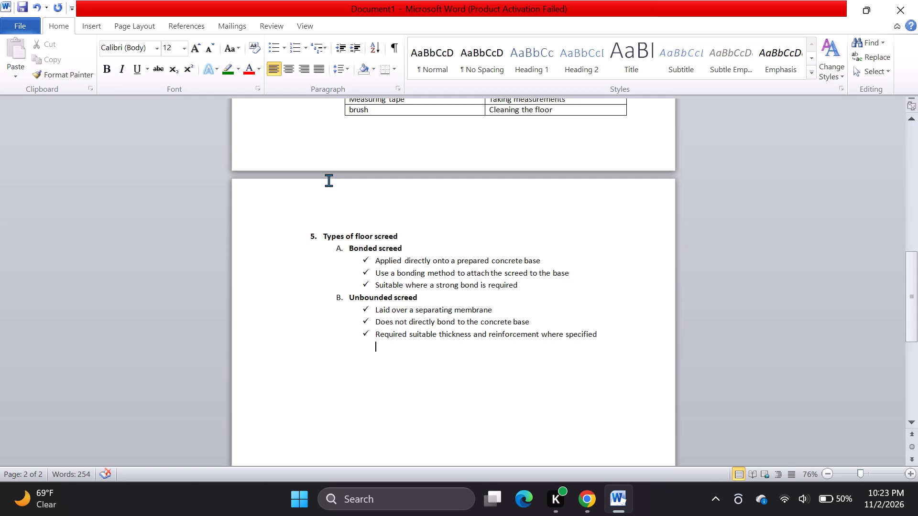
click(306, 48)
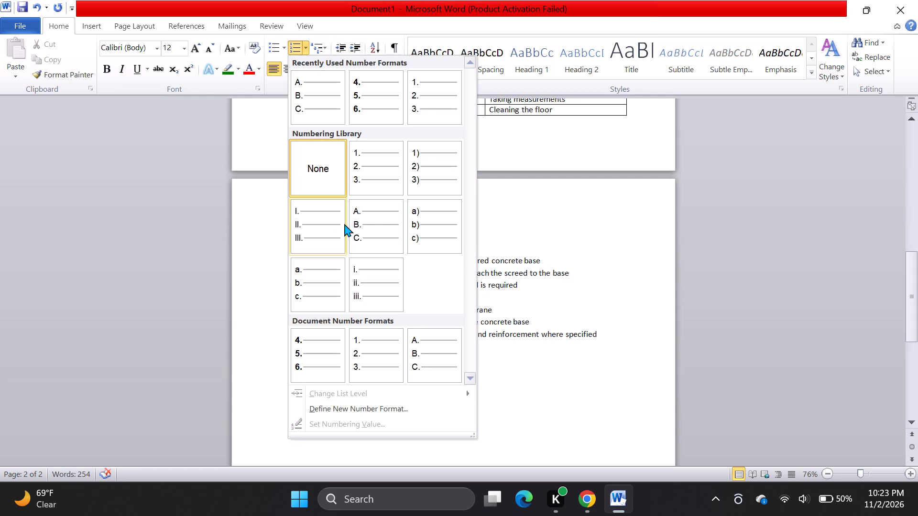
click(378, 229)
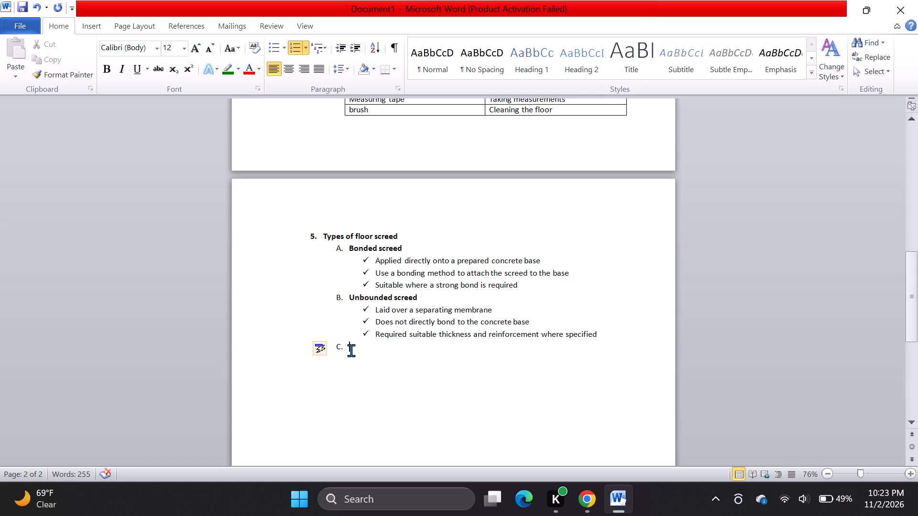
key(f)
key(BackSpace)
click(102, 71)
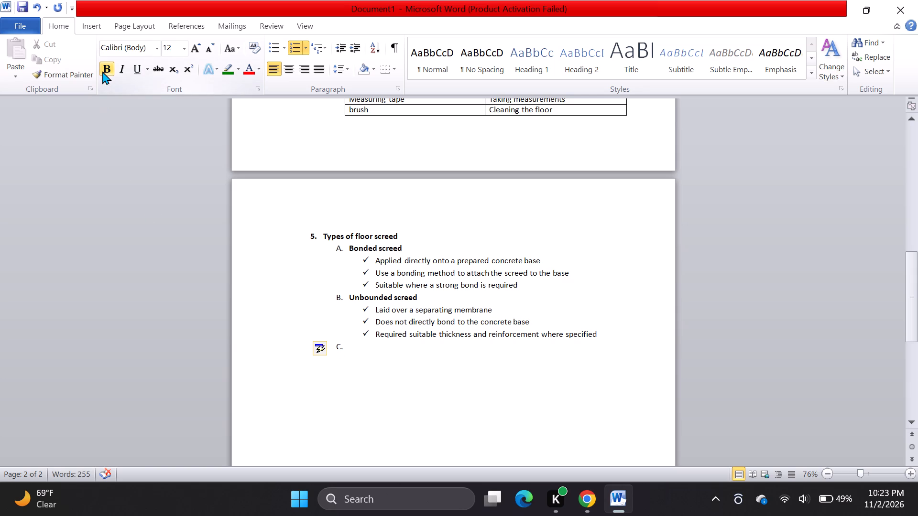
text(floating)
key(space)
text(screed)
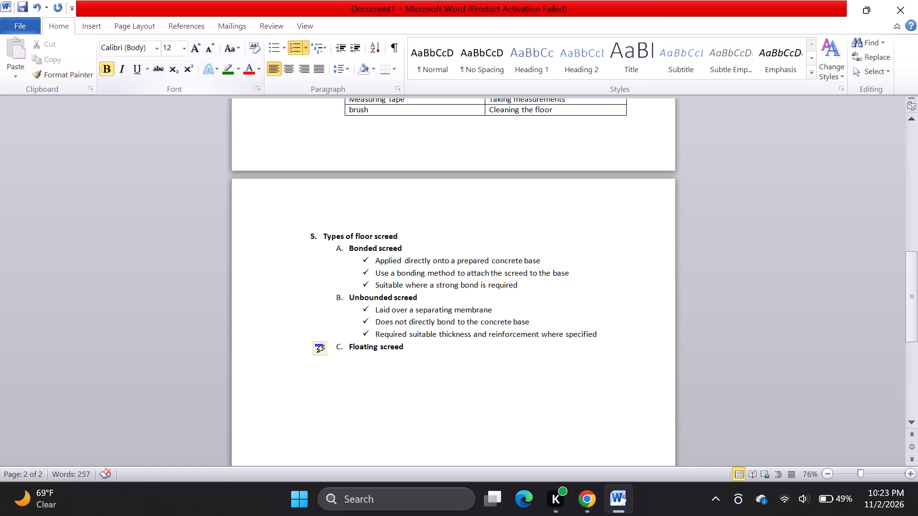
Add a first check-mark item in regular weight under "Floating screed" reading "Laid over insulation material".
key(Return)
key(BackSpace)
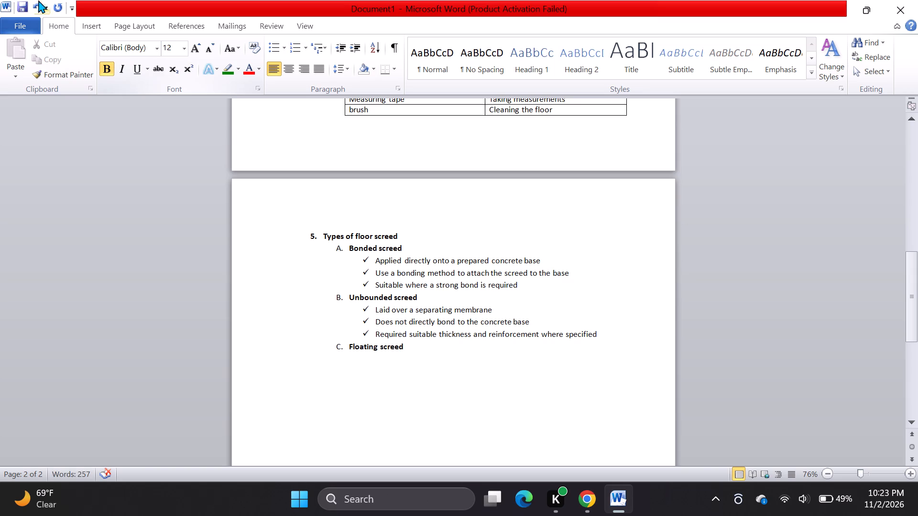
click(110, 62)
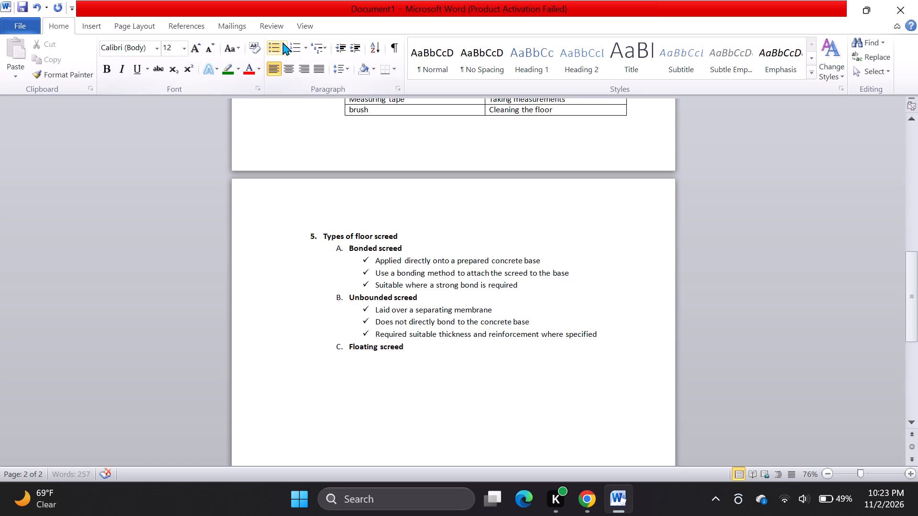
click(284, 44)
click(286, 79)
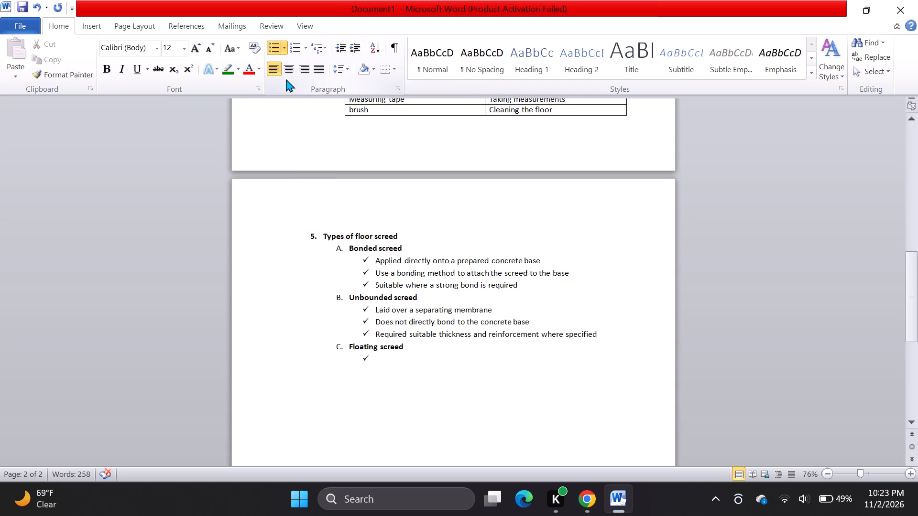
text(laid over)
key(space)
text(in)
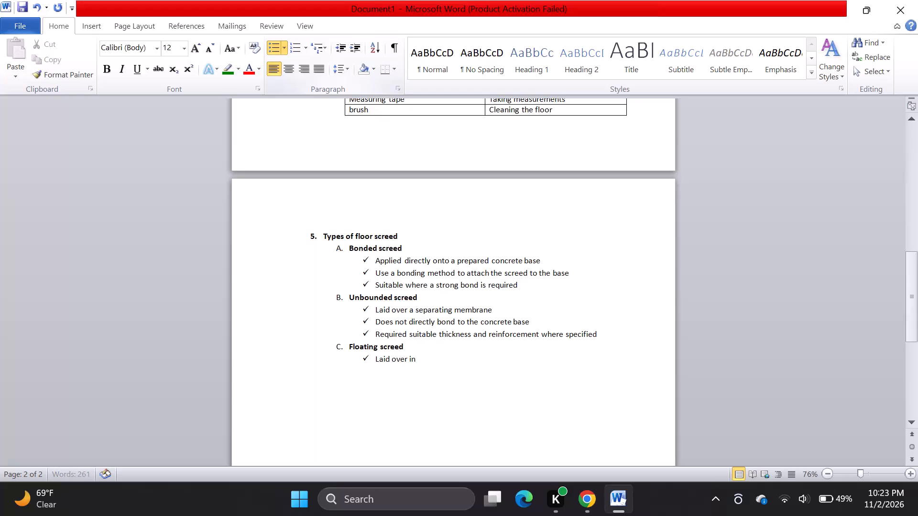
key(s)
key(u)
text(lation)
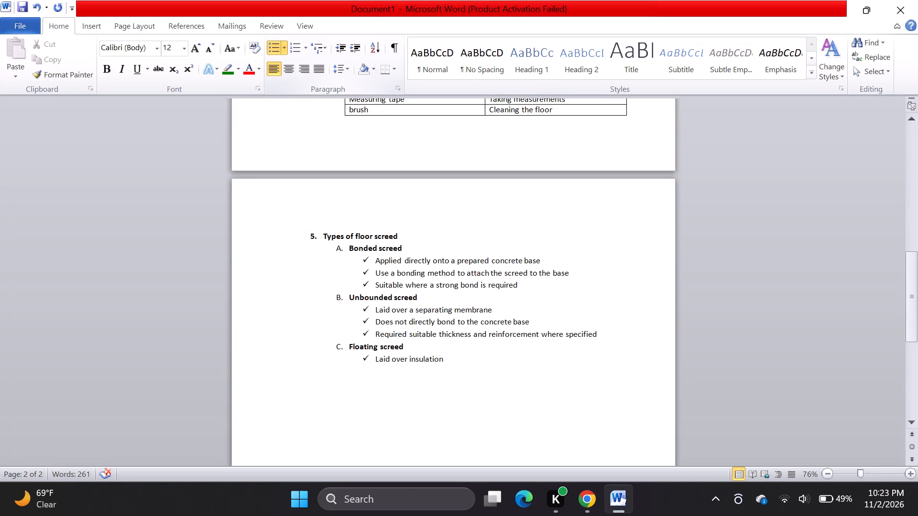
key(space)
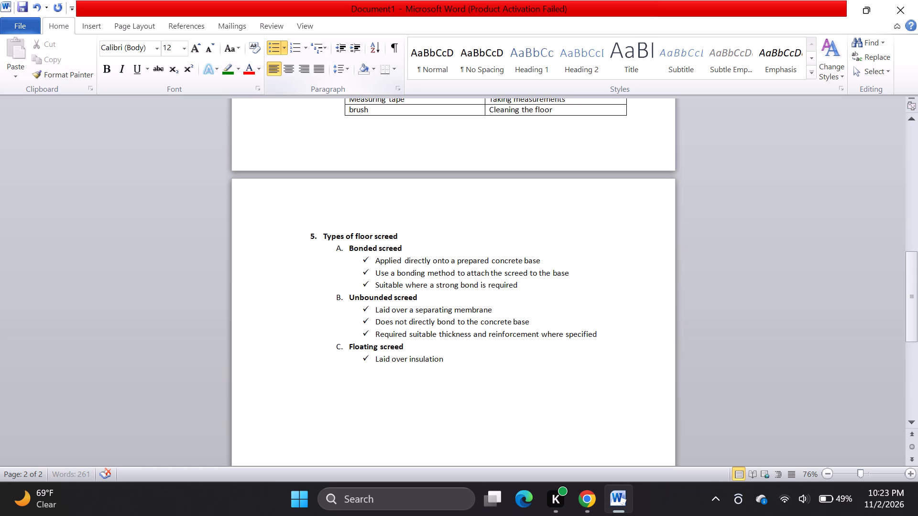
text(material)
Add a second check-mark item under "Floating screed" beginning with the words "Commonly used for thermal".
key(Return)
text(comm)
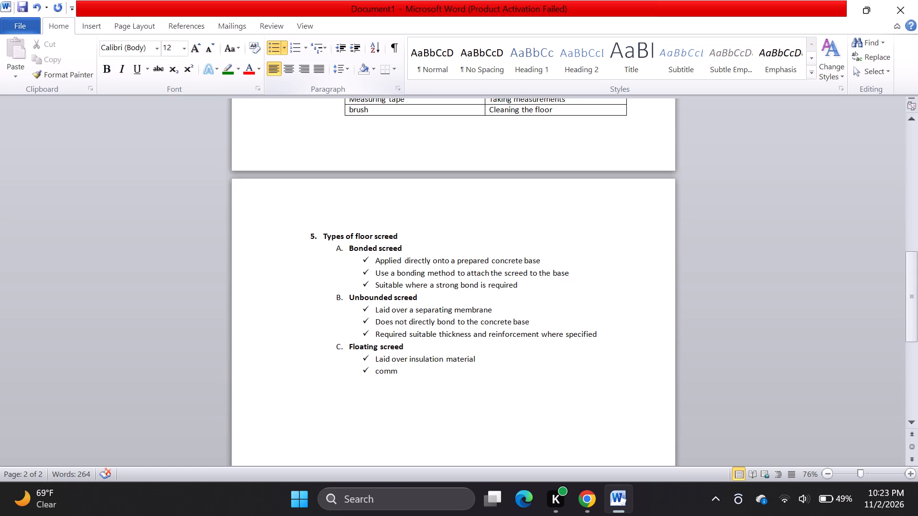
text(only)
key(space)
text(u)
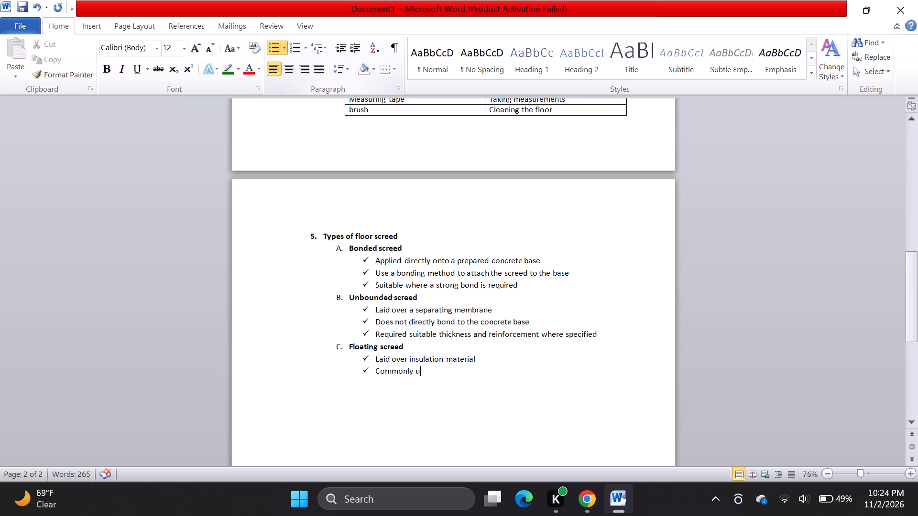
text(sed)
key(space)
key(f)
text(or)
key(space)
text(thermal)
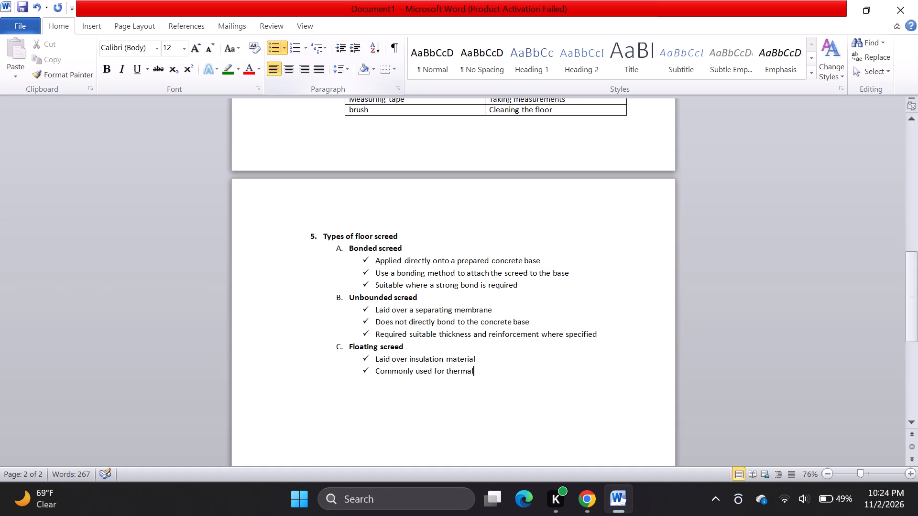
Complete the second check-mark item under "Floating screed" with the words "and sound insulation", correcting the spelling of "insulation".
key(space)
text(and)
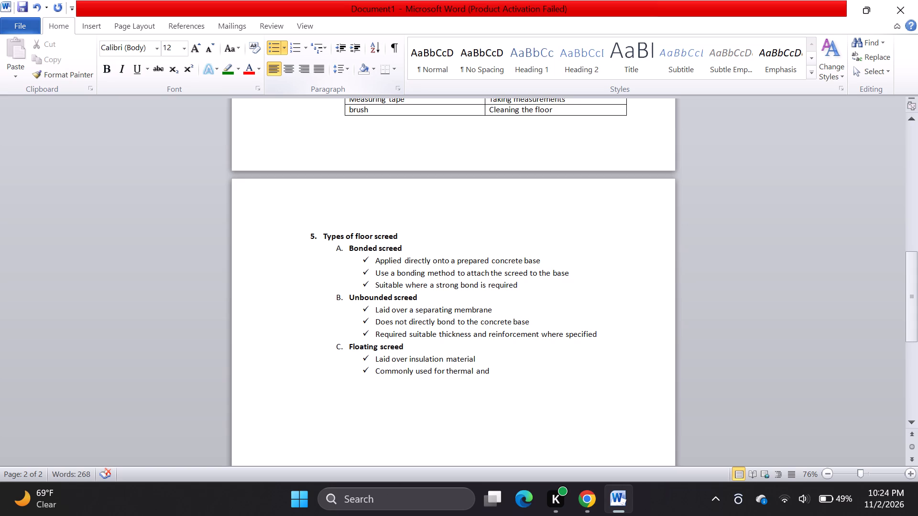
key(space)
text(soun)
key(d)
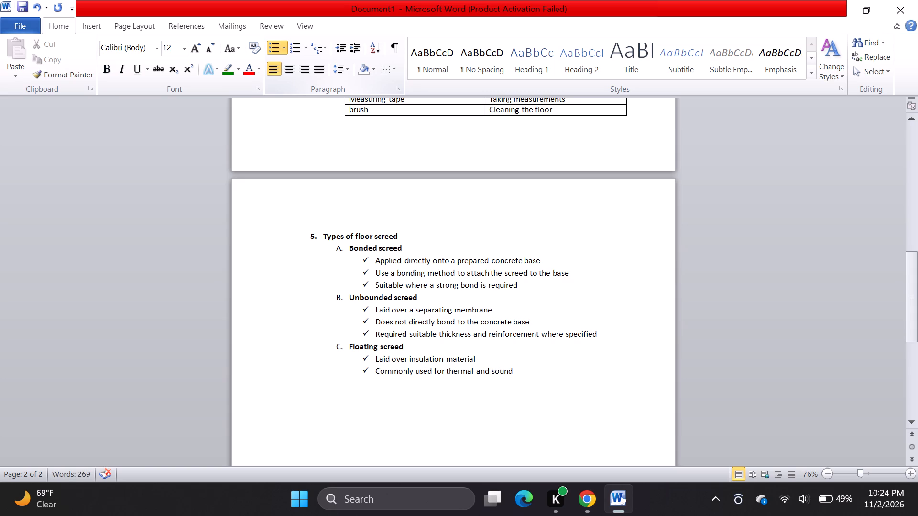
key(space)
text(instulation)
click(528, 370)
key(BackSpace)
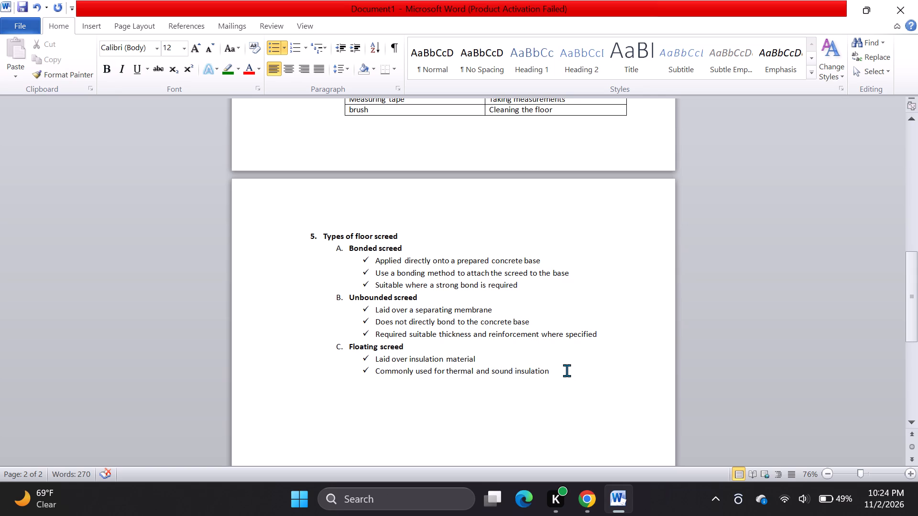
Add a third check-mark item under "Floating screed" beginning with the words "Usually separated from walls".
click(567, 370)
key(Return)
text(usually)
key(space)
text(separ)
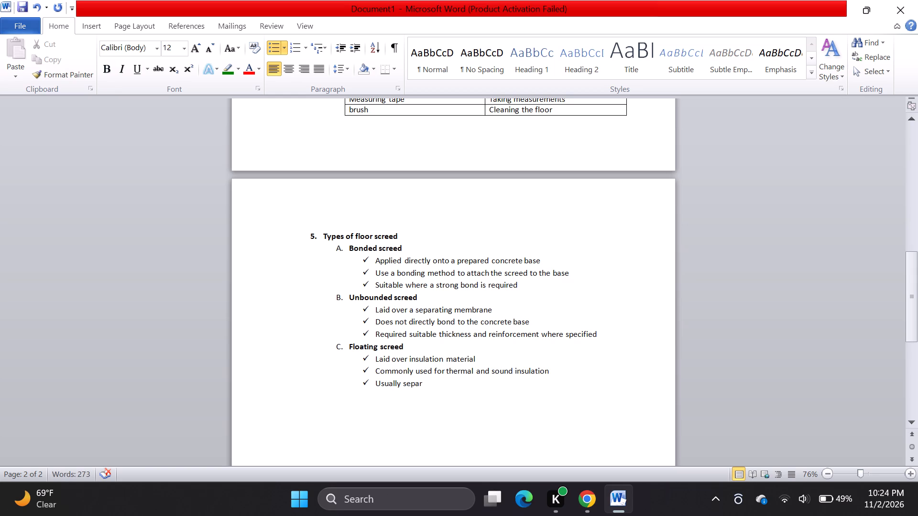
text(ated)
key(n)
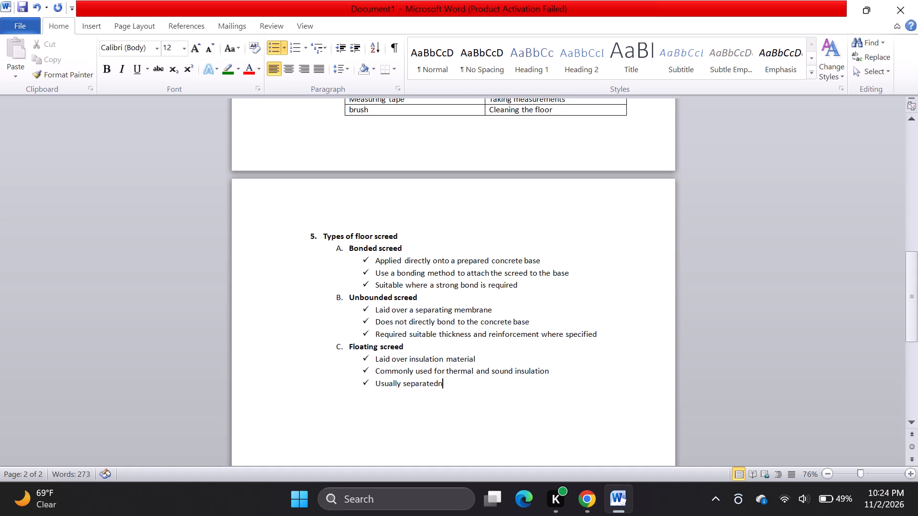
text(from)
key(BackSpace)
key(BackSpace)
key(BackSpace)
key(BackSpace)
key(BackSpace)
key(space)
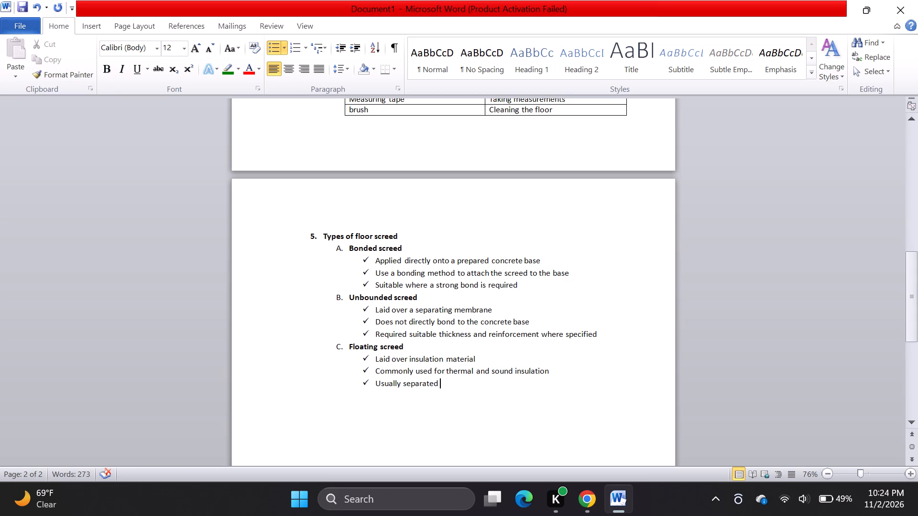
text(from)
key(space)
text(walls)
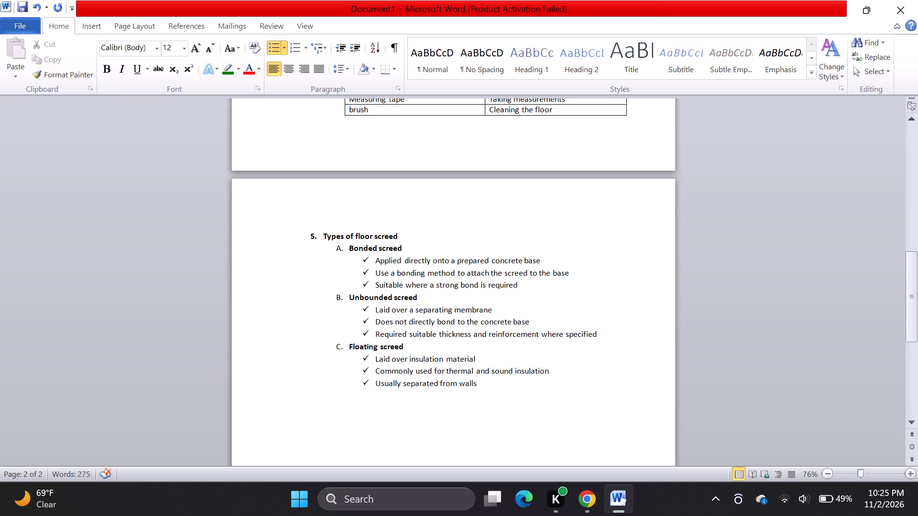
Complete the third check-mark item under "Floating screed" with the words "using edge insulation strips".
key(space)
text(using)
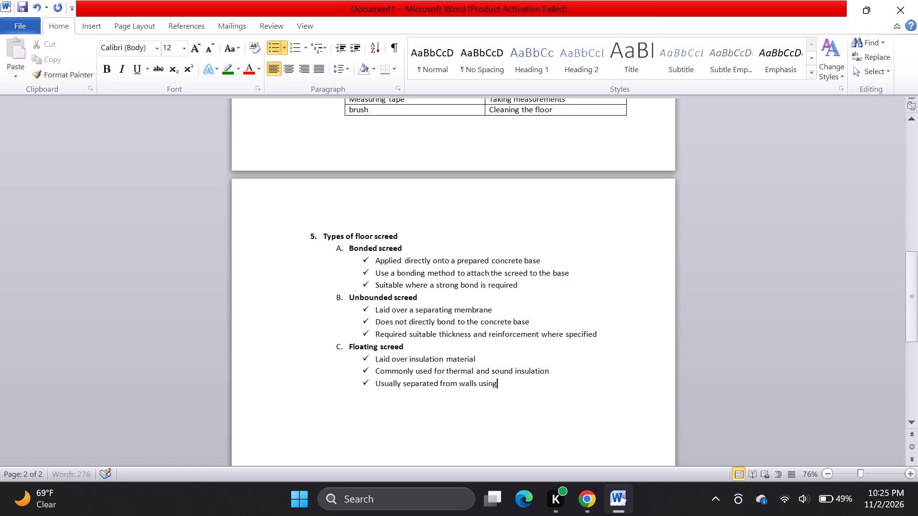
key(space)
text(e)
key(d)
text(ge)
key(space)
text(insulation)
key(space)
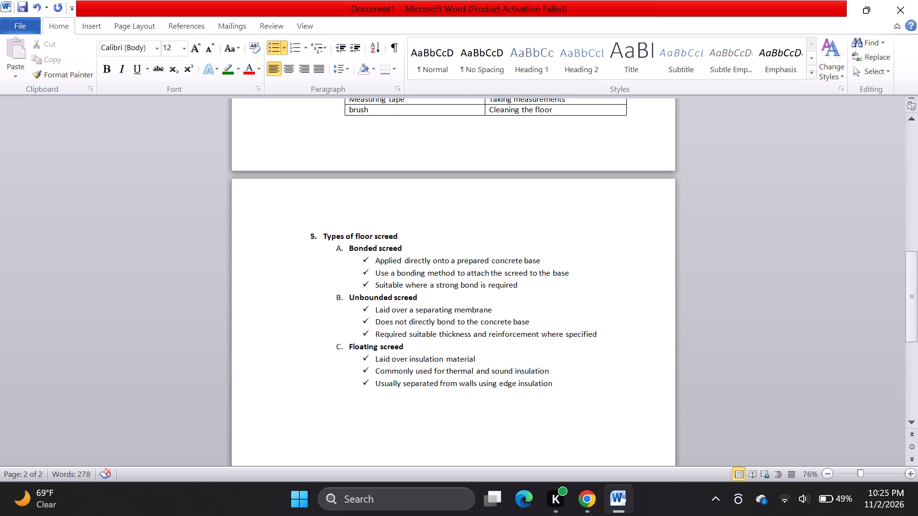
text(strip)
key(s)
Start an empty lettered item D below the "Floating screed" check-mark items, using the A., B., C. numbering format.
key(Return)
key(BackSpace)
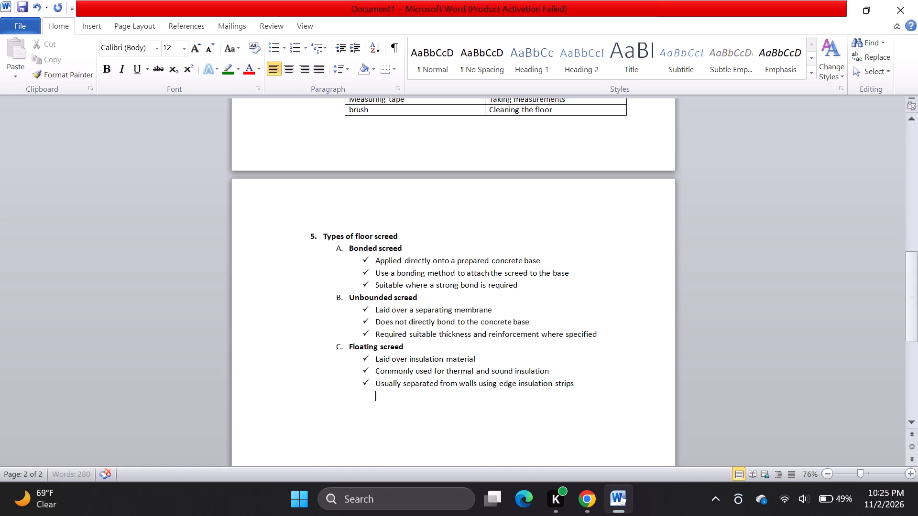
click(305, 44)
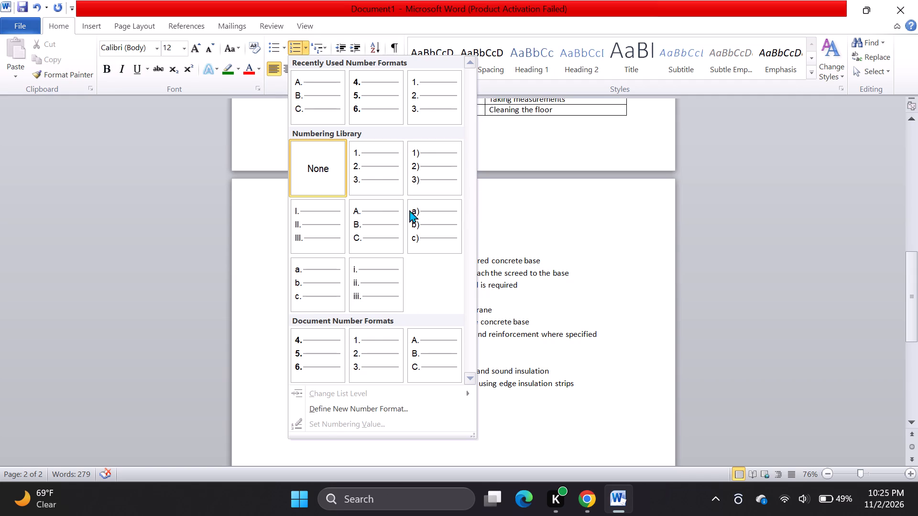
click(389, 208)
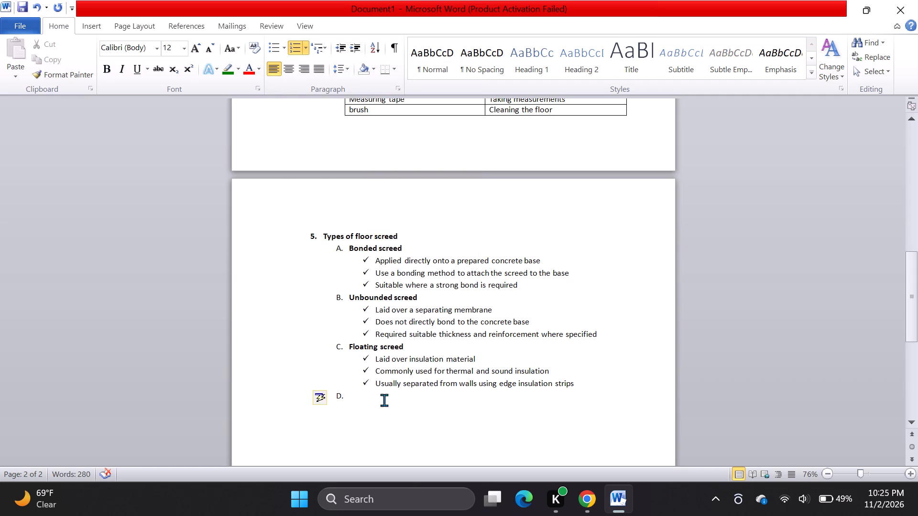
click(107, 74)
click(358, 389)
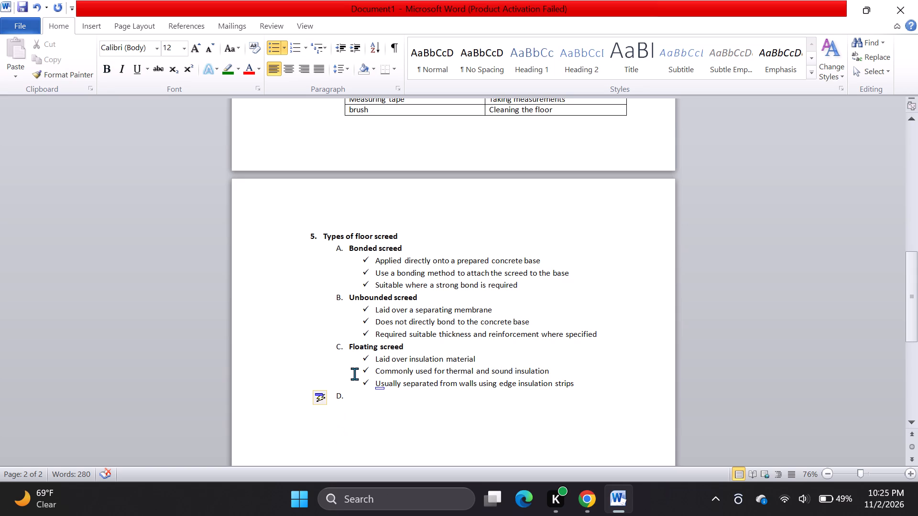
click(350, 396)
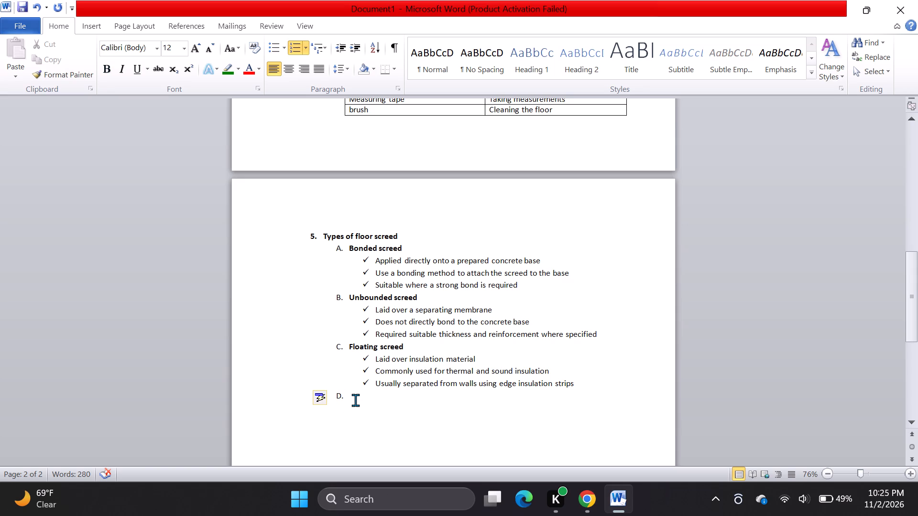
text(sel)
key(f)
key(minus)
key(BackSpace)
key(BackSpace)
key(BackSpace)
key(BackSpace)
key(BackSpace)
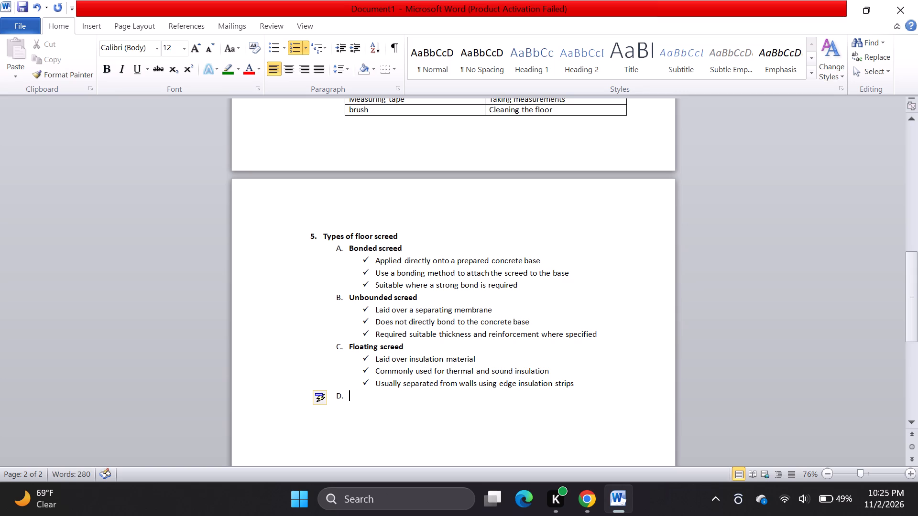
Enter the bold heading text "self-leveling screed" at lettered item D.
click(106, 75)
text(self)
key(minus)
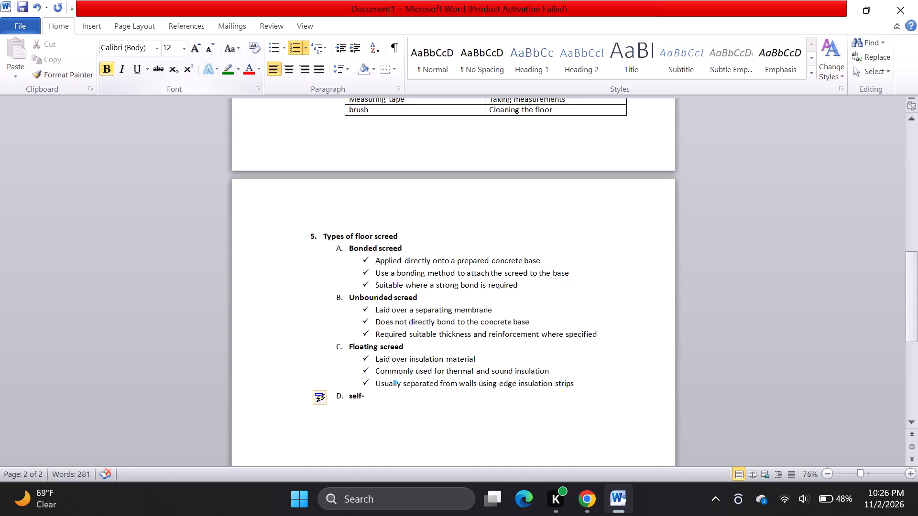
text(leveling)
key(space)
text(screed)
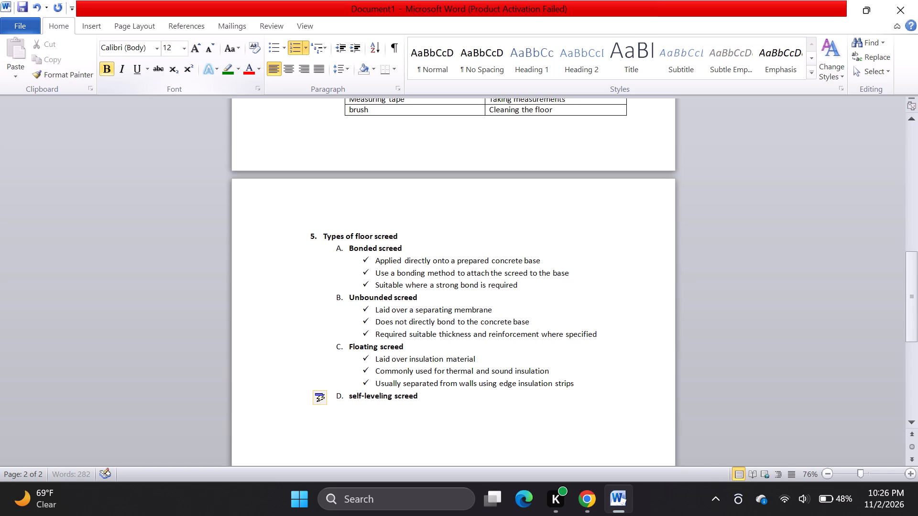
Start an empty non-bold check-mark item below the "self-leveling screed" heading.
key(Return)
key(BackSpace)
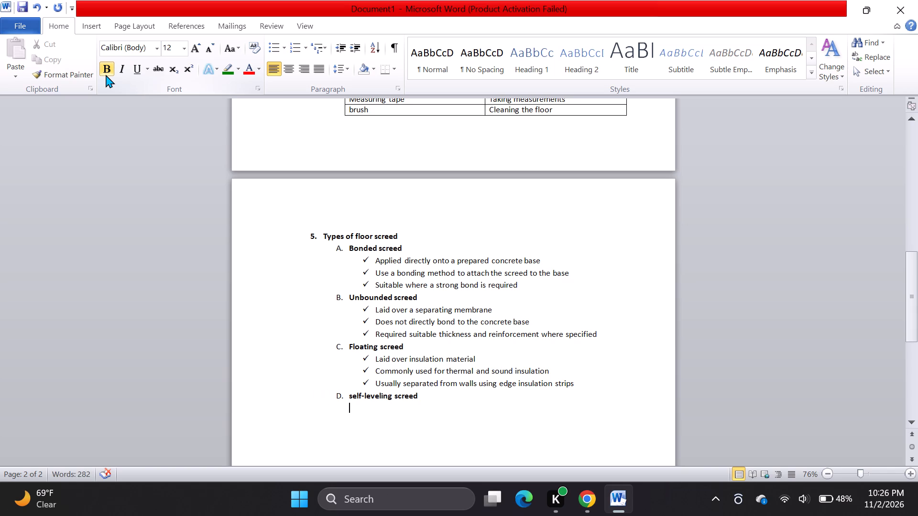
click(106, 75)
click(285, 47)
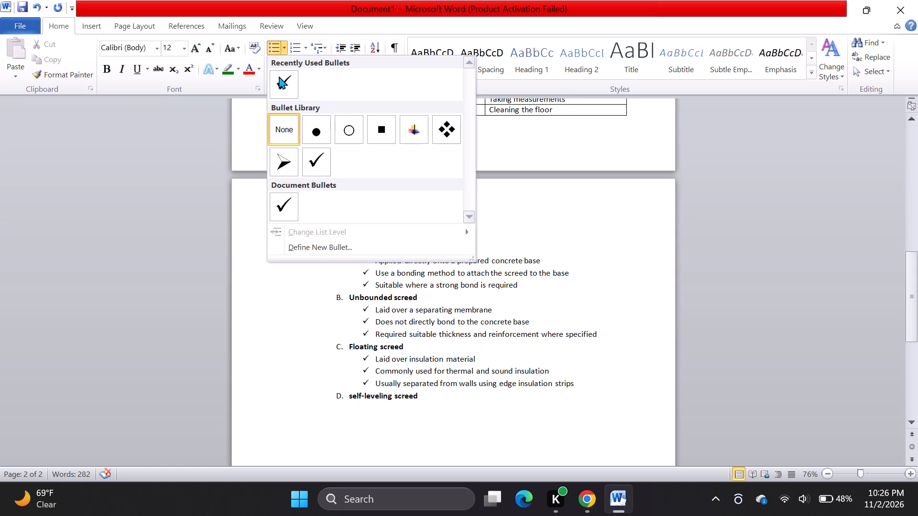
click(279, 81)
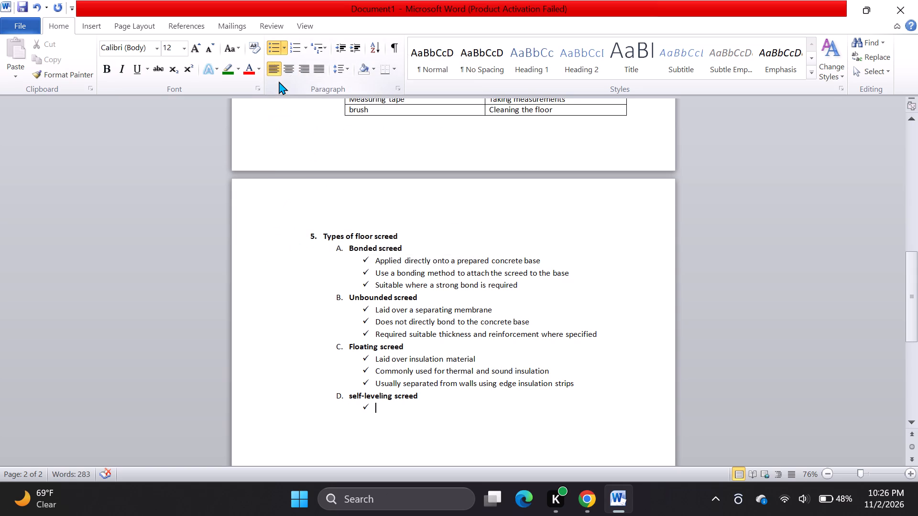
Enter "uses a specially formulated material" as the first check-mark item under "self-leveling screed".
text(use)
text(s a)
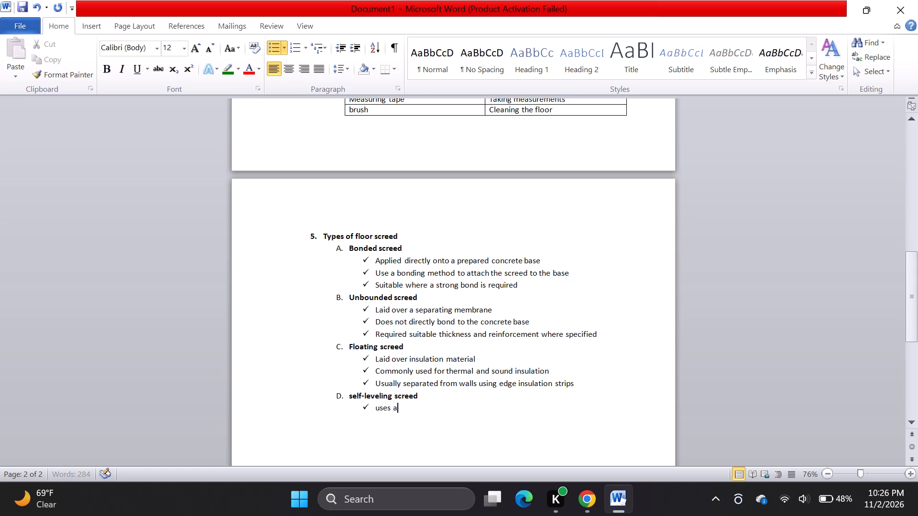
key(space)
text(spec)
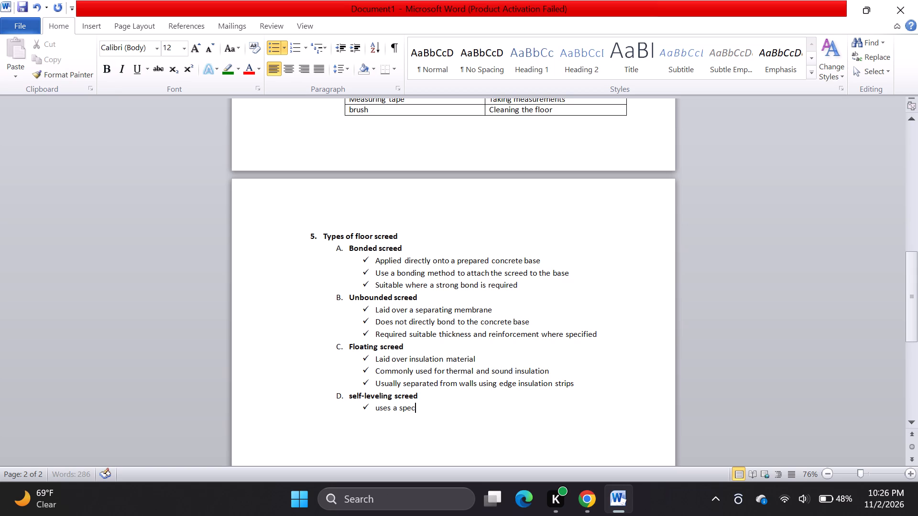
text(ially)
key(space)
text(form)
text(ulate)
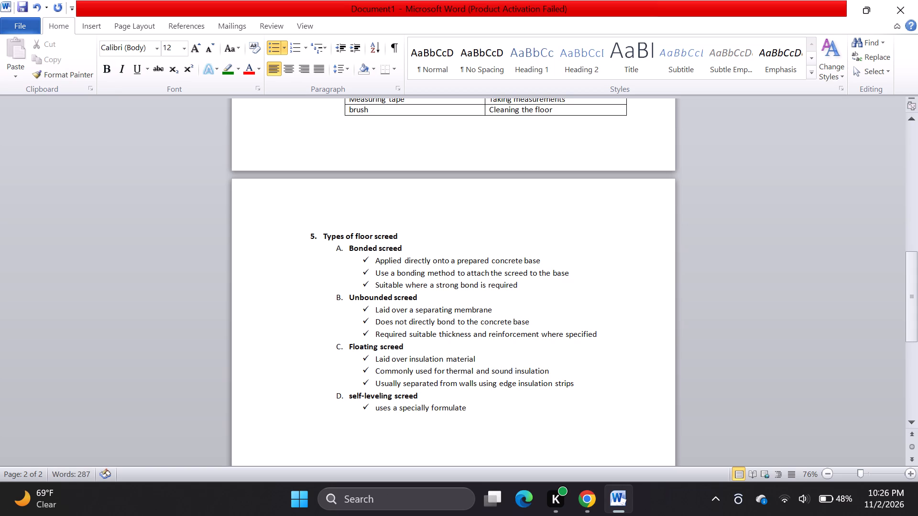
key(d)
key(space)
text(ma)
text(terial)
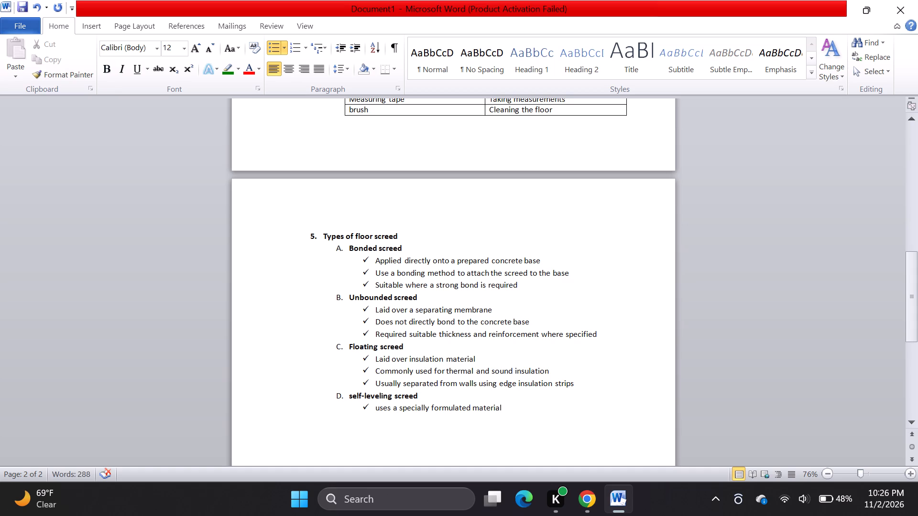
Add a second check-mark item under "self-leveling screed" reading "flows to produce an even surface".
key(Return)
text(flow)
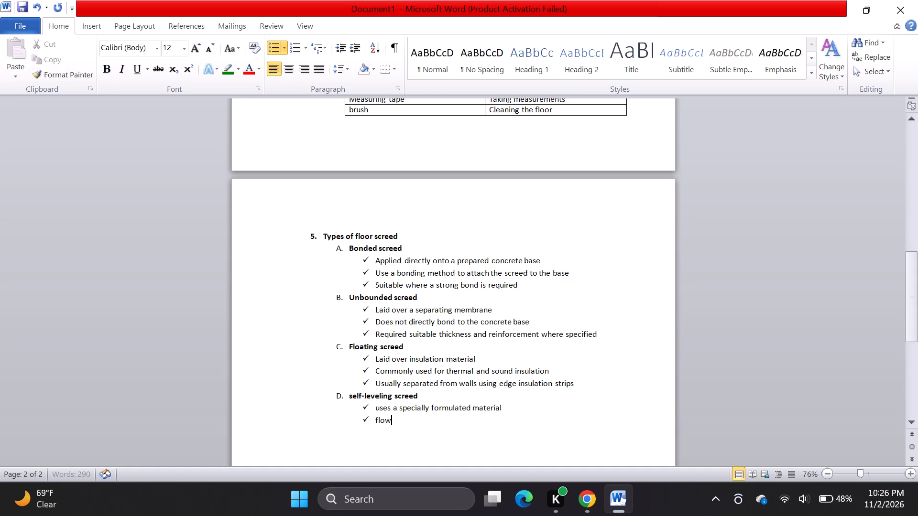
text(s t)
key(o)
key(space)
text(pr)
text(oduce)
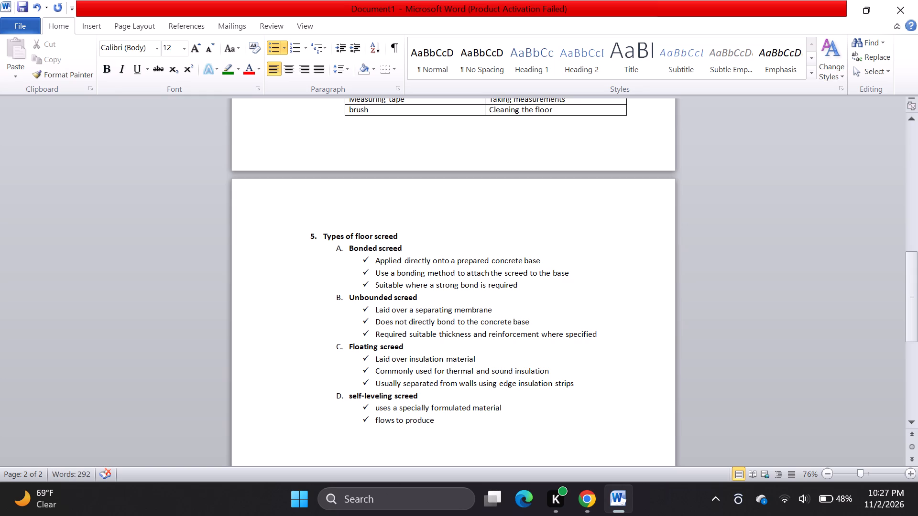
key(space)
text(an eve)
key(n)
key(space)
text(surface)
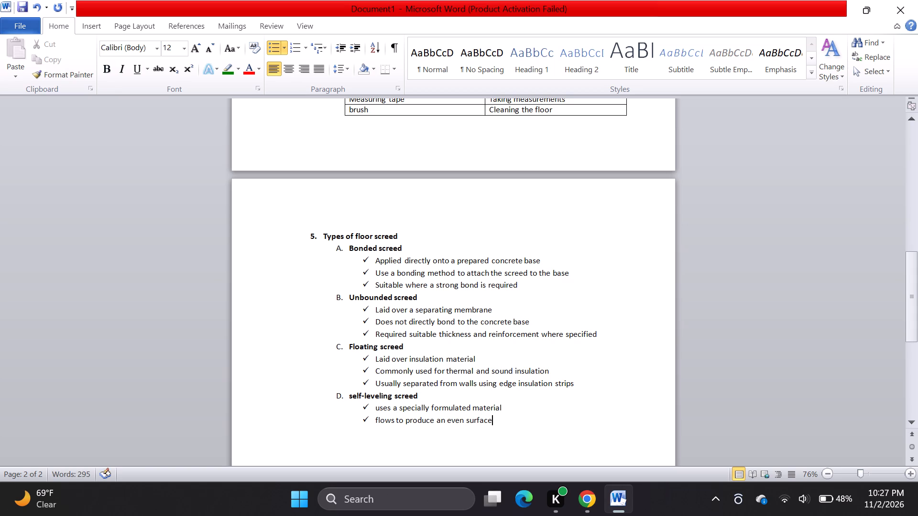
Add a third check-mark item under "self-leveling screed" reading "commonly used to prepare floor for finishing".
key(Return)
text(coo)
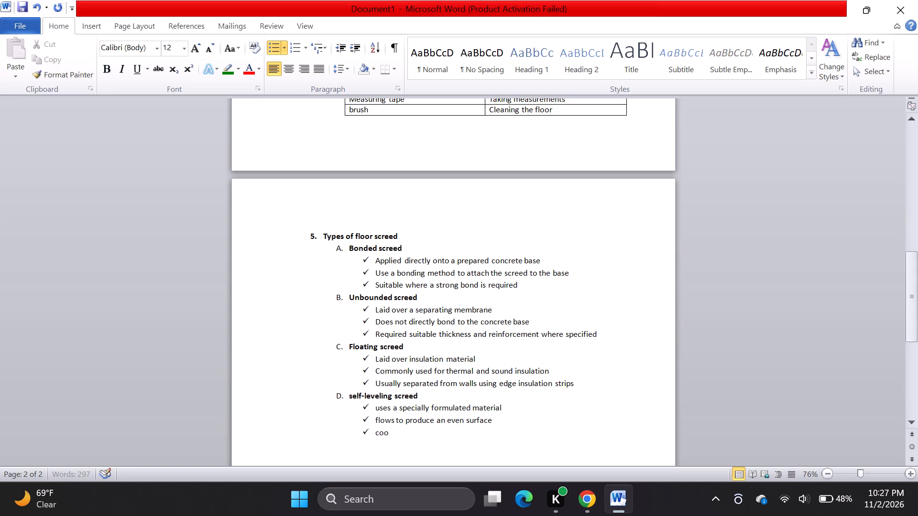
key(BackSpace)
text(mmonly)
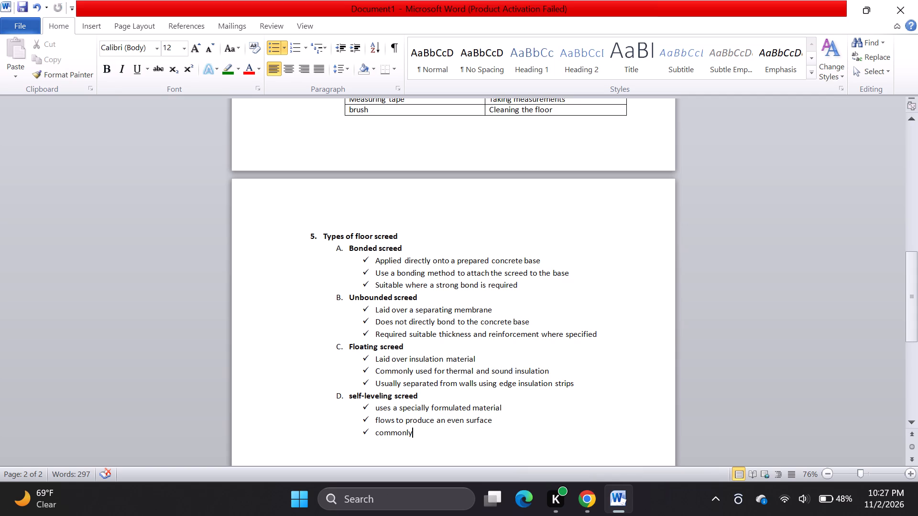
key(space)
text(used)
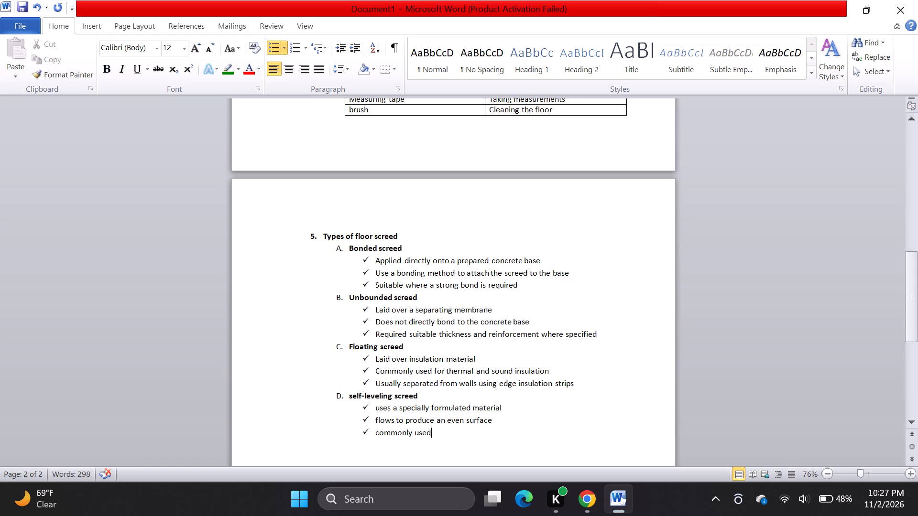
key(space)
text(to)
key(space)
key(p)
text(repare)
key(space)
text(floor)
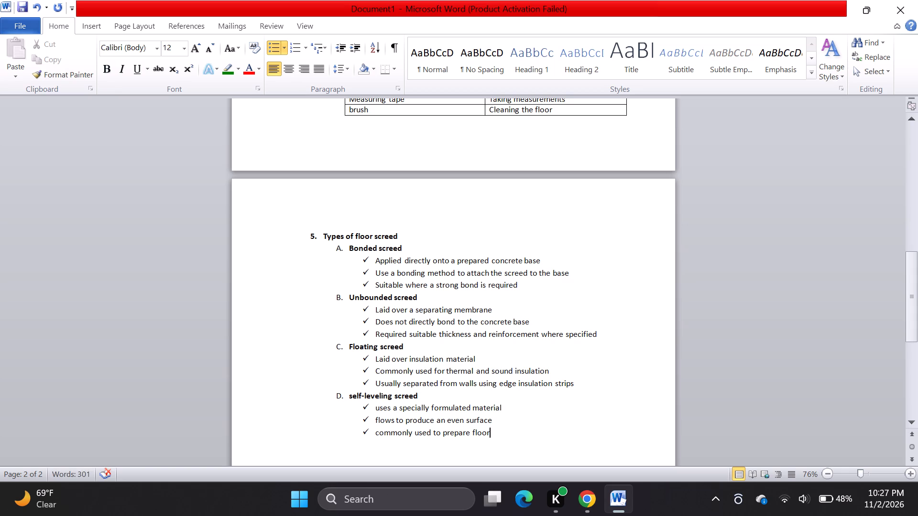
key(space)
text(f)
text(or)
key(space)
text(finishi)
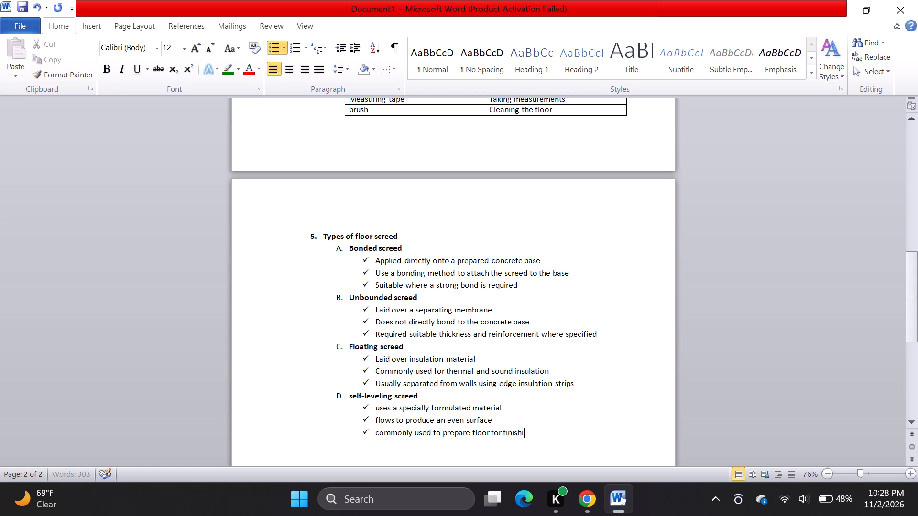
text(ng)
Start a bold main-level item numbered 6 below the "self-leveling screed" check-mark list.
key(Return)
key(BackSpace)
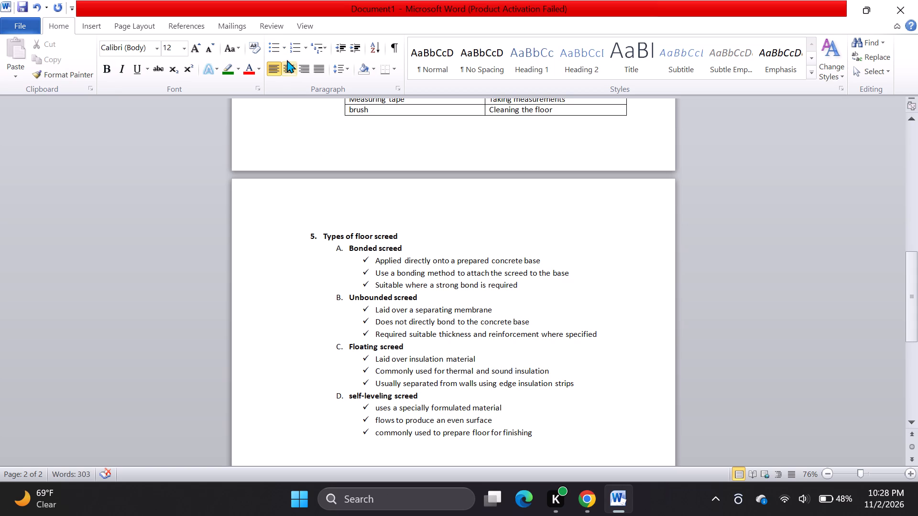
click(295, 44)
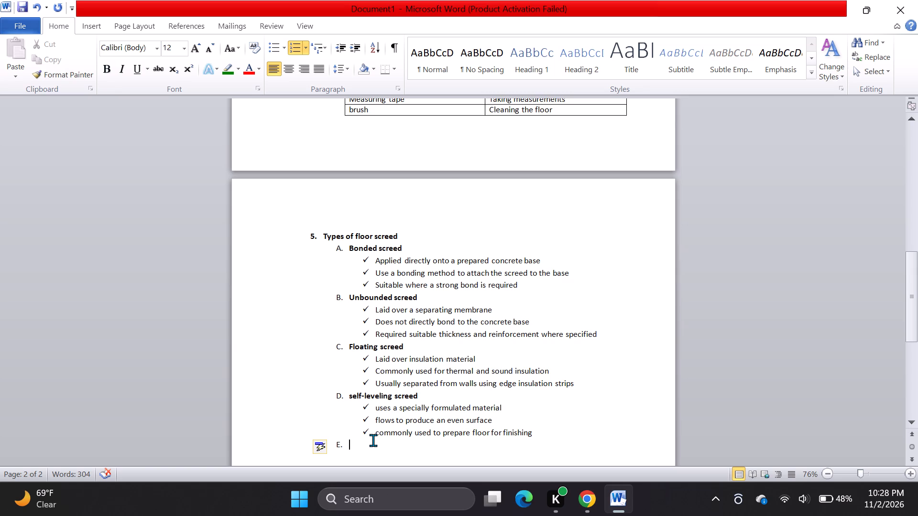
scroll(373, 440, down, 1)
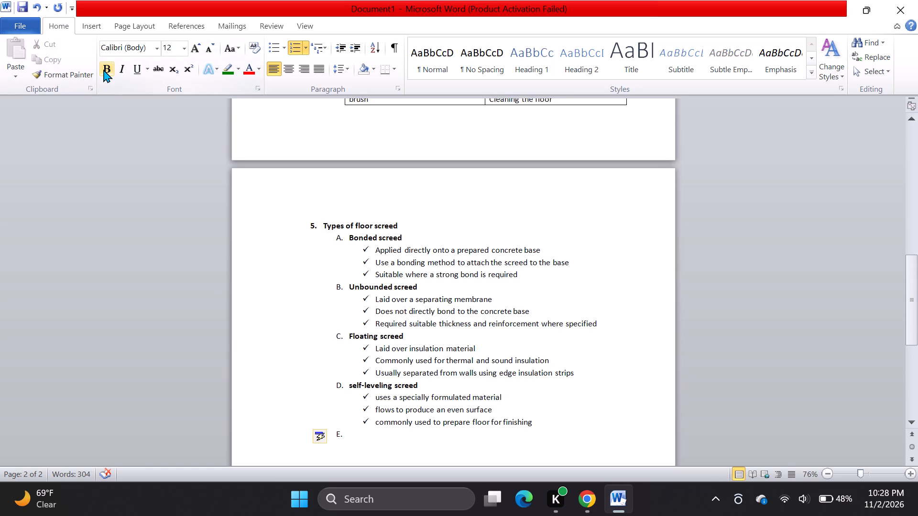
click(103, 69)
key(BackSpace)
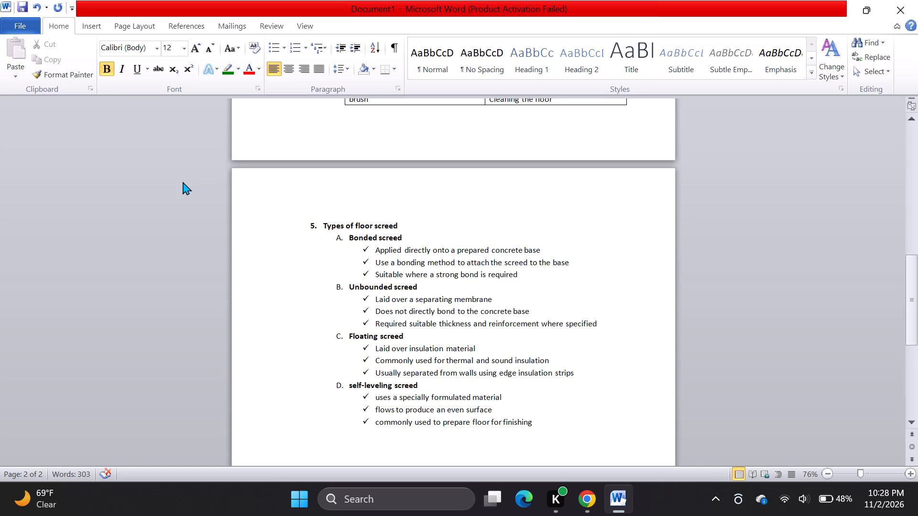
key(6)
text(.)
key(space)
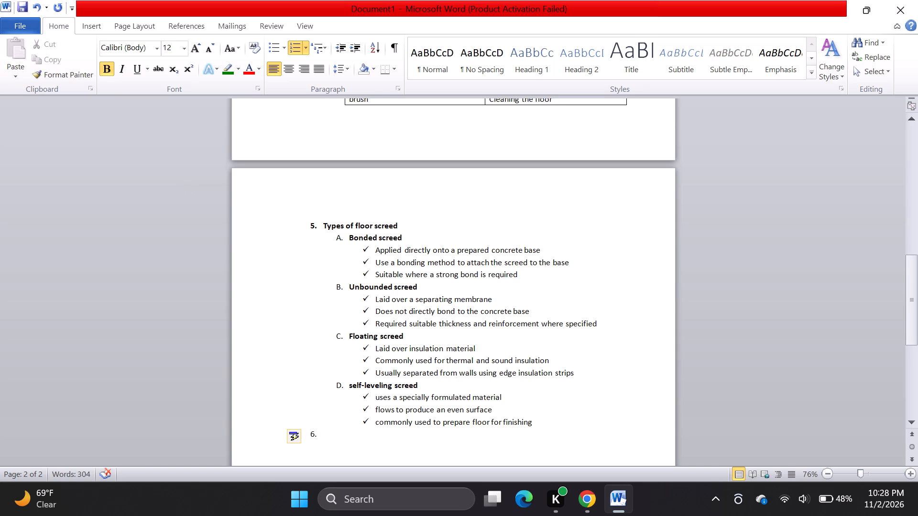
Enter the bold heading text "common screed mix ratio" at numbered item 6.
text(common)
key(space)
key(s)
key(c)
text(reed)
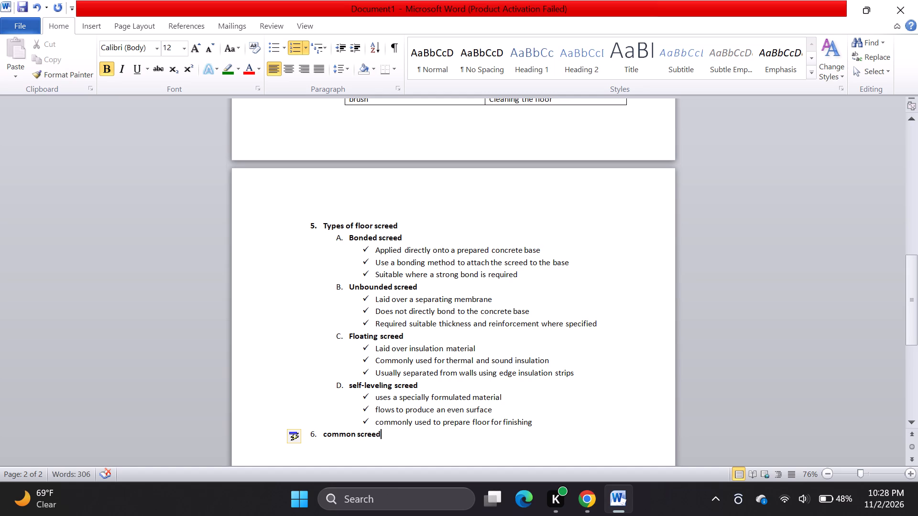
key(space)
text(mi)
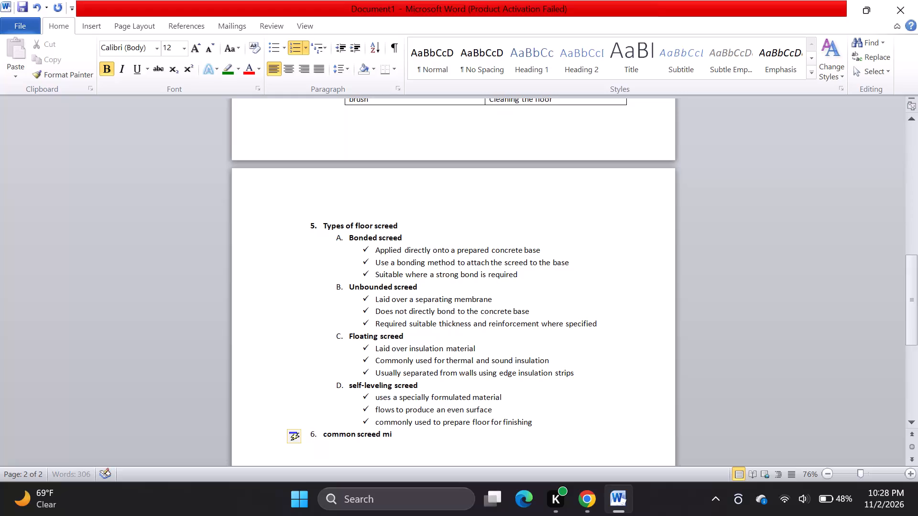
key(x)
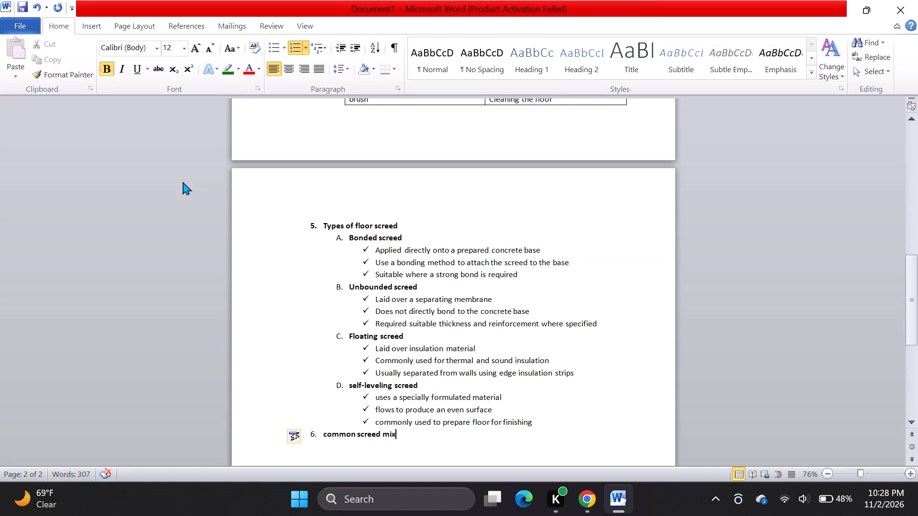
key(space)
text(ra)
text(ti)
key(n)
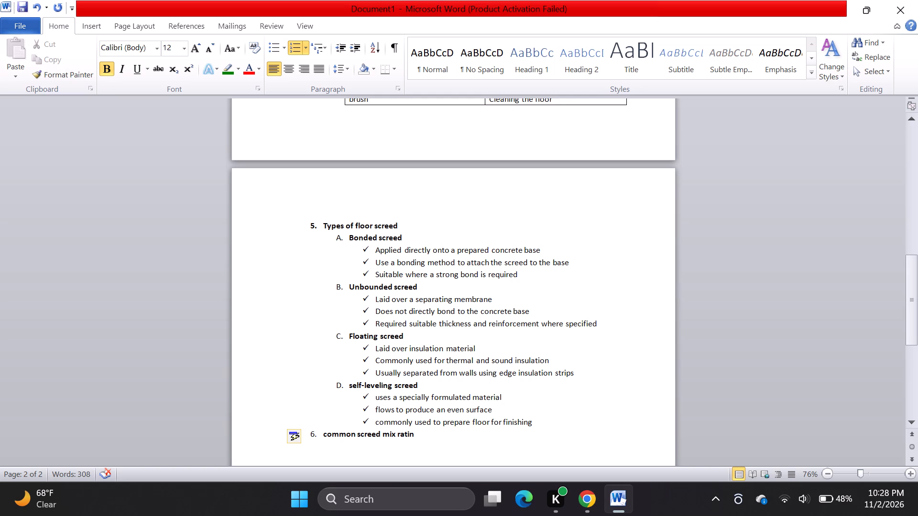
key(BackSpace)
key(o)
Start an unnumbered, non-bold line indented below the "common screed mix ratio" heading.
key(Return)
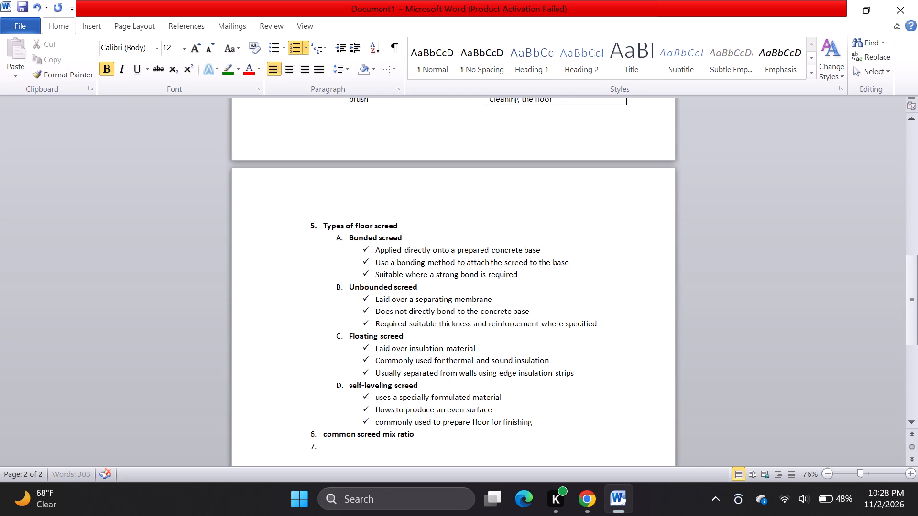
key(BackSpace)
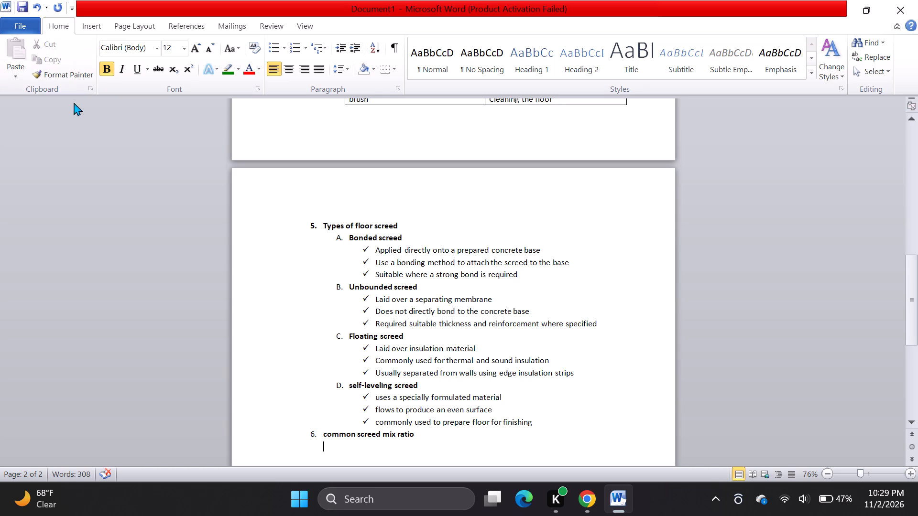
click(100, 71)
Enter the introductory text "a common used traditional cement sand screed mix is:" under the "common screed mix ratio" heading.
text(a common)
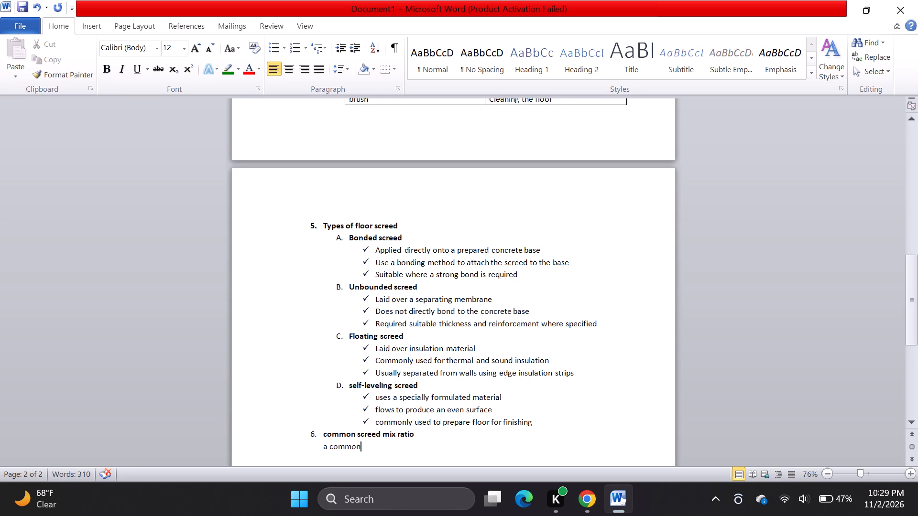
key(space)
text(usw)
key(BackSpace)
text(ed)
key(space)
text(trad)
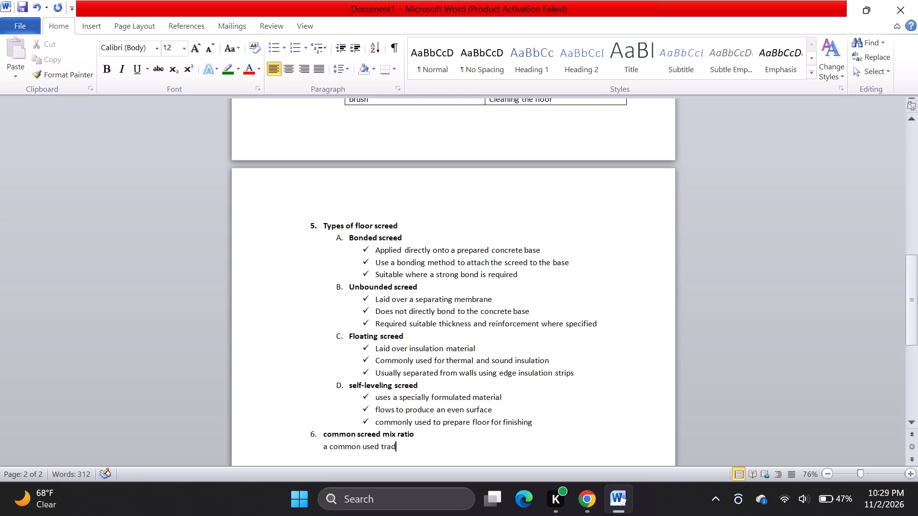
key(i)
text(ion)
text(al)
key(space)
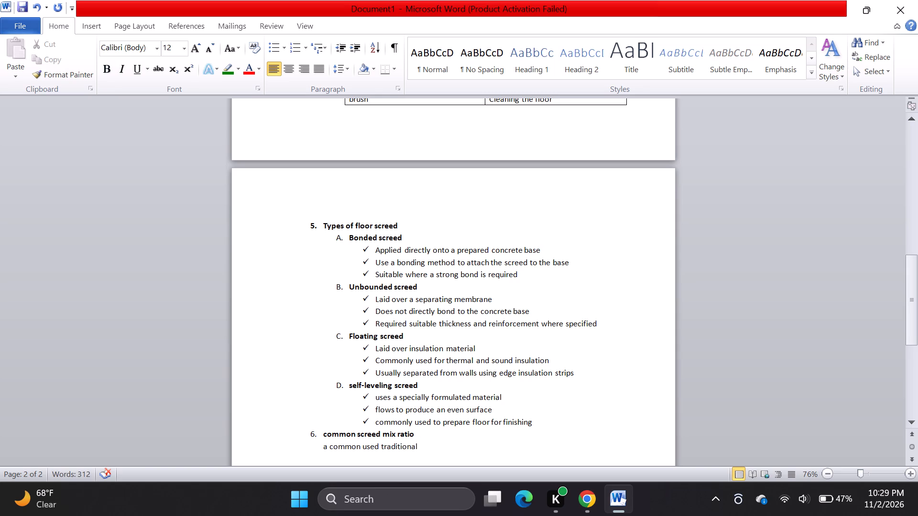
text(ce)
text(me)
text(nt)
key(space)
text(san)
key(d)
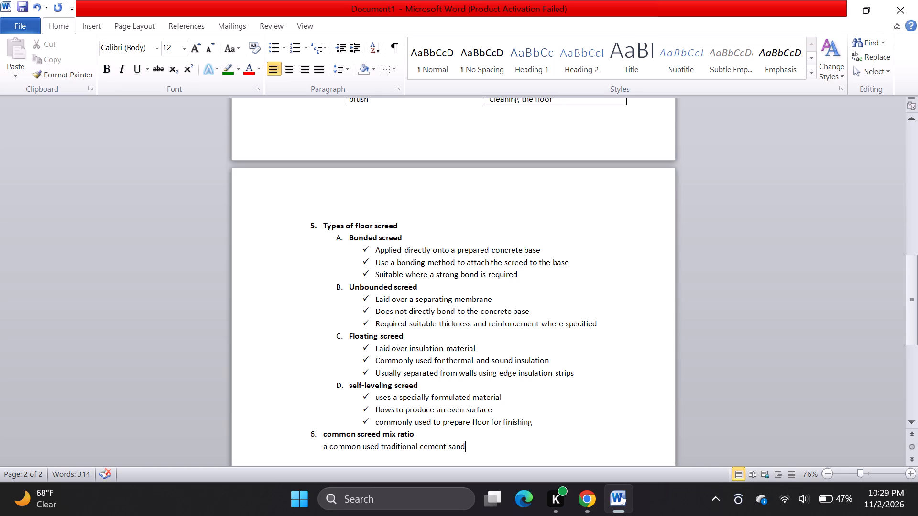
key(space)
key(s)
key(c)
text(redd)
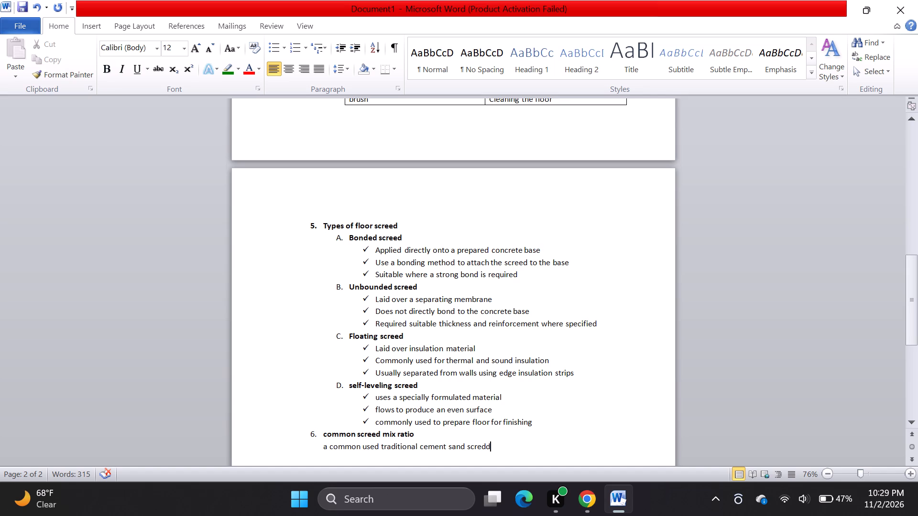
key(BackSpace)
key(BackSpace)
text(ed)
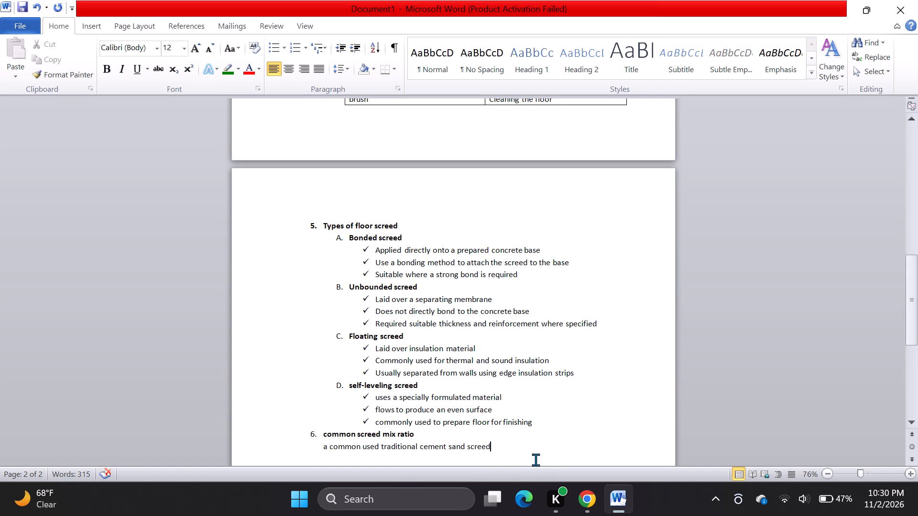
key(space)
text(is mi)
key(BackSpace)
key(BackSpace)
key(BackSpace)
key(BackSpace)
key(BackSpace)
text(mix is)
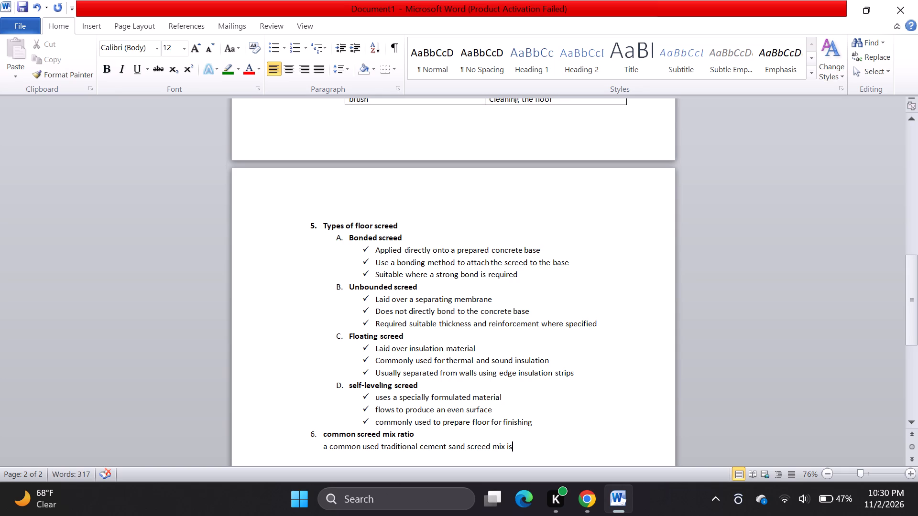
key(shift+colon)
Add the mix ratio "3:1" on a new line below the introductory sentence.
key(Return)
key(3)
key(shift+colon)
key(1)
Start a check-mark list below the 3:1 ratio with the item "1 part cement".
key(Return)
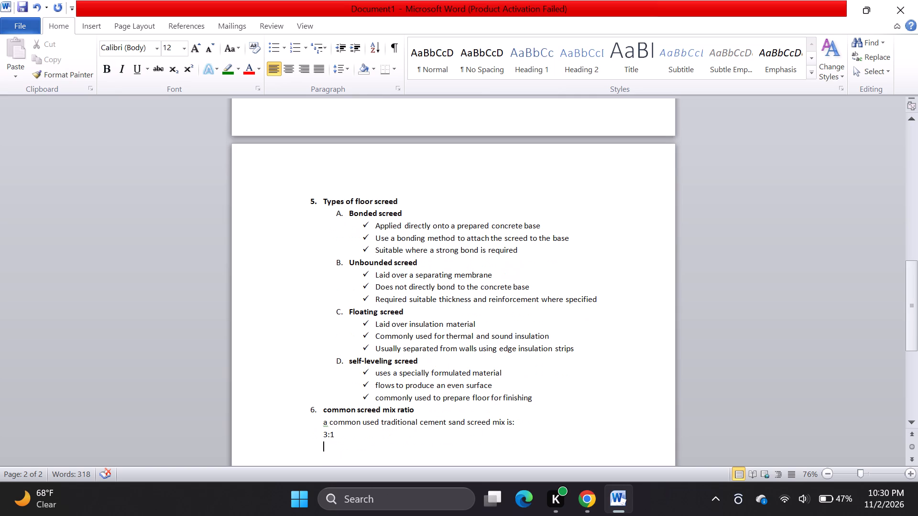
click(270, 48)
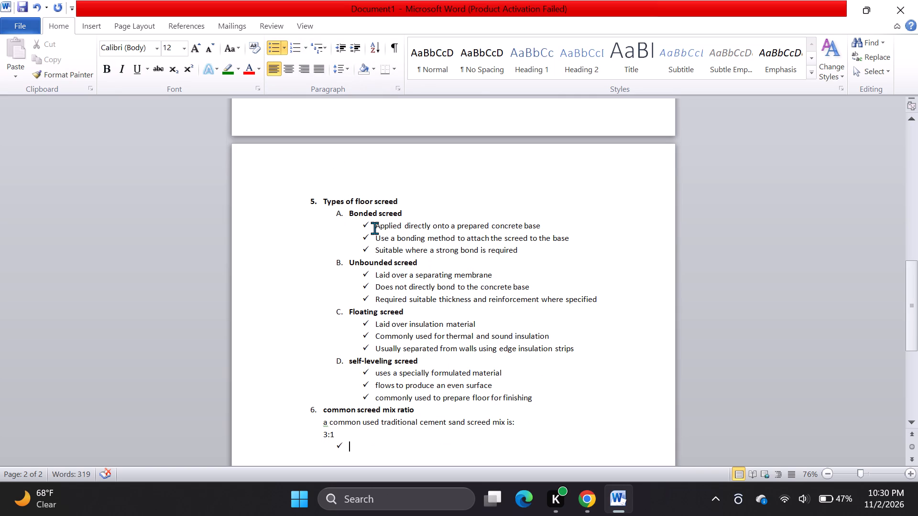
text(1)
key(space)
text(pa)
key(r)
key(f)
key(BackSpace)
text(t ce,)
key(BackSpace)
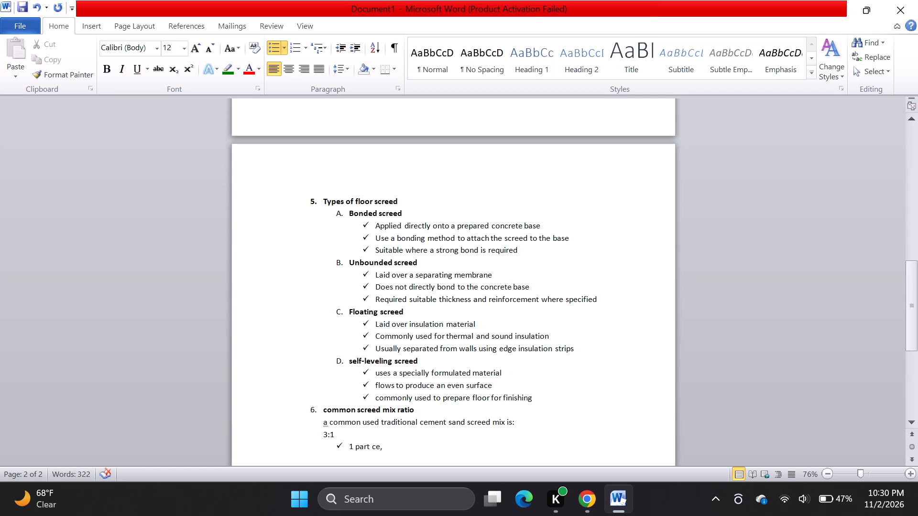
text(met)
key(BackSpace)
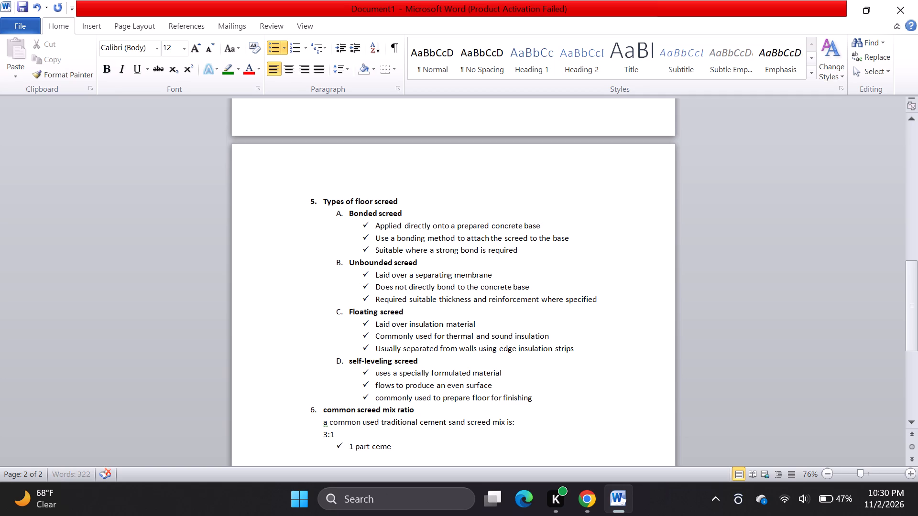
text(nt)
Add a second check-mark item "3 part clean sand" below "1 part cement".
key(Return)
text(3 part)
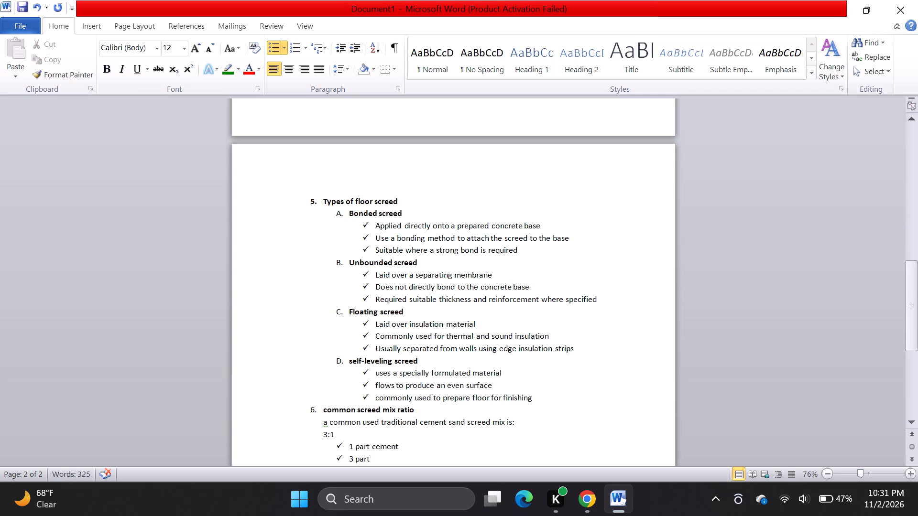
key(space)
text(clean)
key(space)
text(sand)
Start a line without a check mark below "3 part clean sand" and enter "Other ratios may be specified".
key(Return)
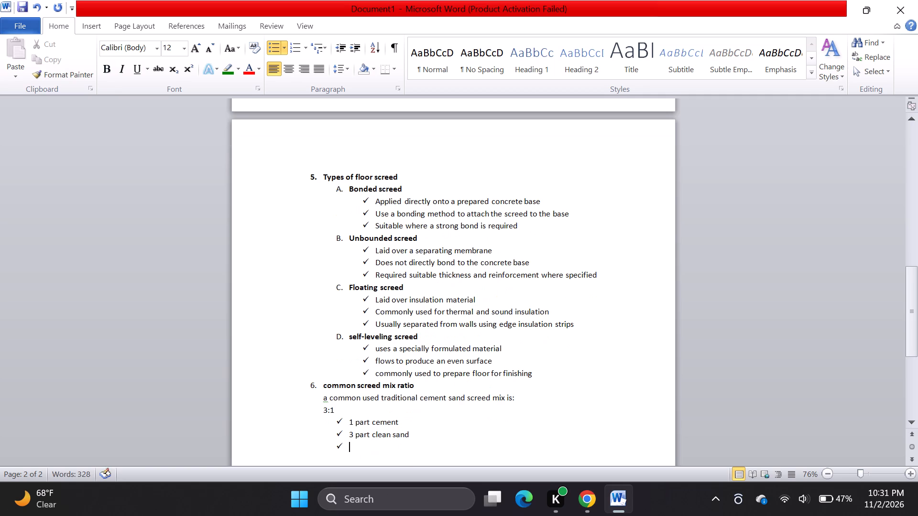
key(BackSpace)
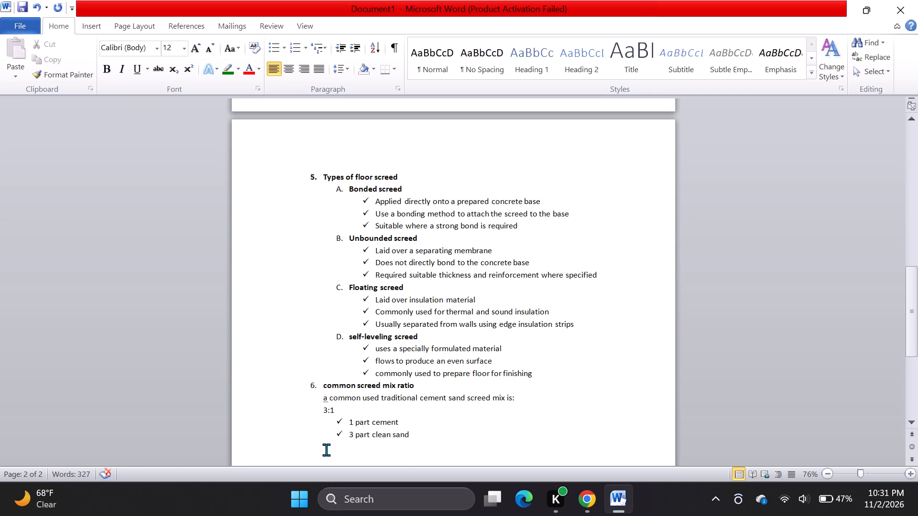
text(oth)
text(er)
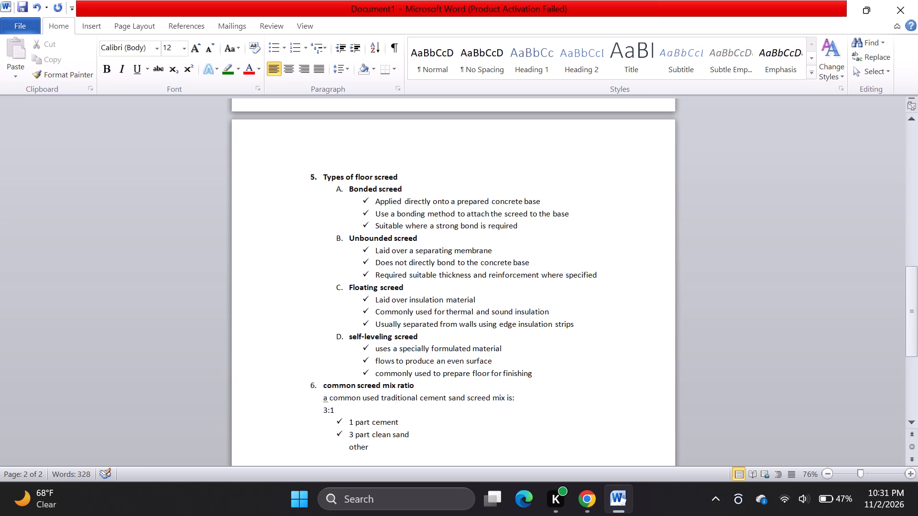
key(space)
text(r)
key(a)
text(tio)
key(s)
key(space)
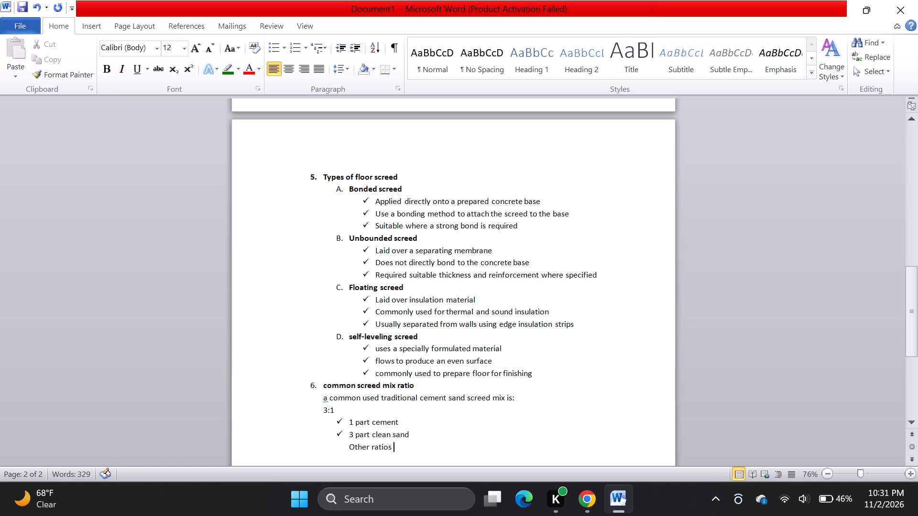
text(ma)
text(y be)
key(space)
text(s)
text(pecified)
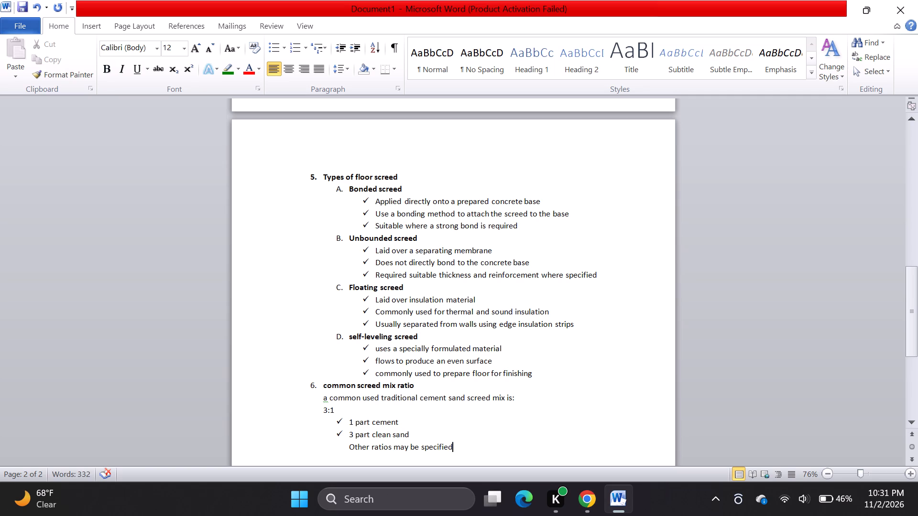
Continue the other-ratios sentence with "depending on the", correcting the spelling of "depending".
key(space)
text(depe)
text(ndin)
key(space)
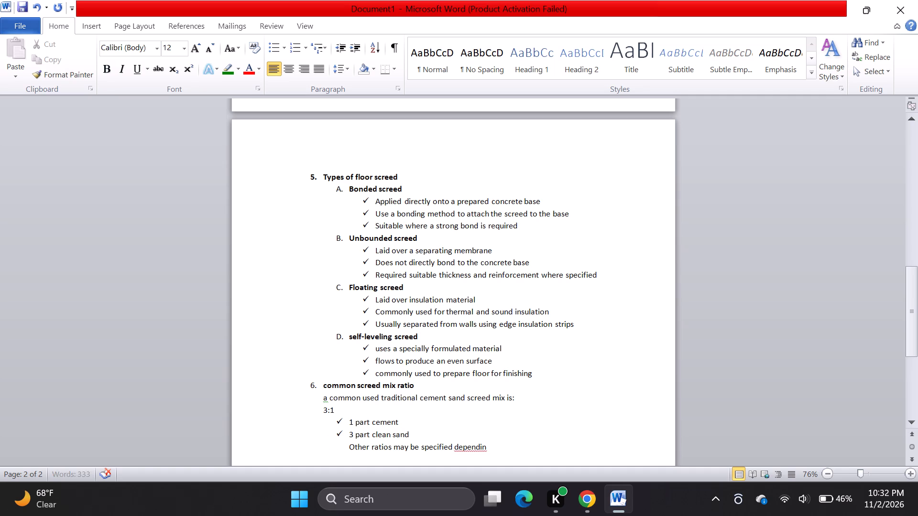
text(on the)
click(486, 446)
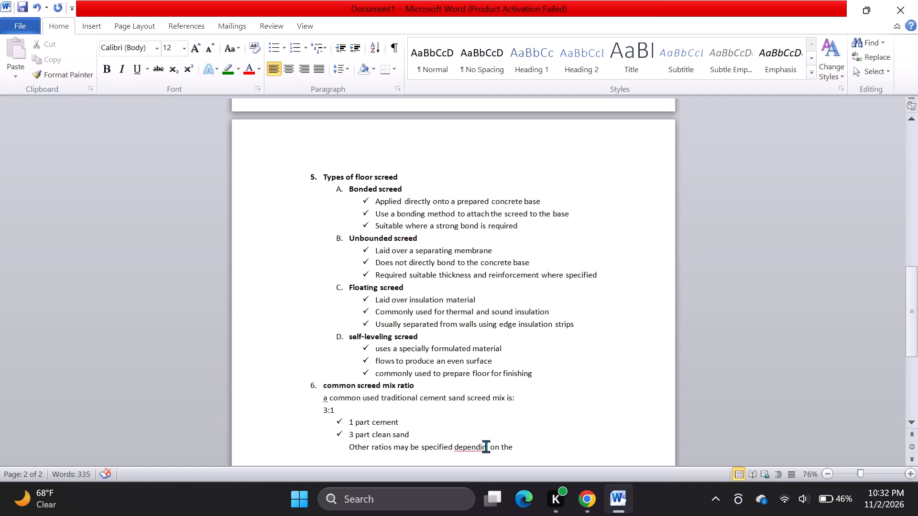
key(g)
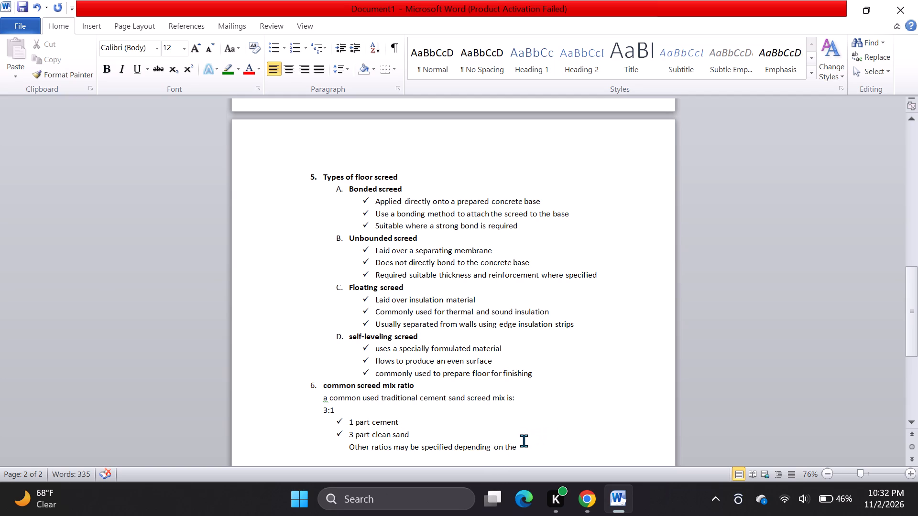
click(524, 441)
click(517, 449)
Complete the other-ratios sentence with "design material use" after "depending on the".
key(space)
text(des)
text(ig)
key(n)
key(space)
text(material)
key(space)
text(use)
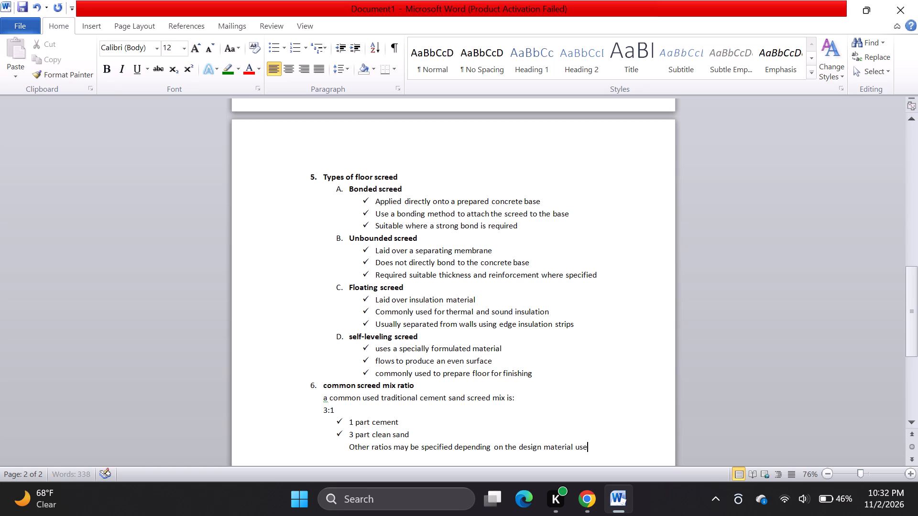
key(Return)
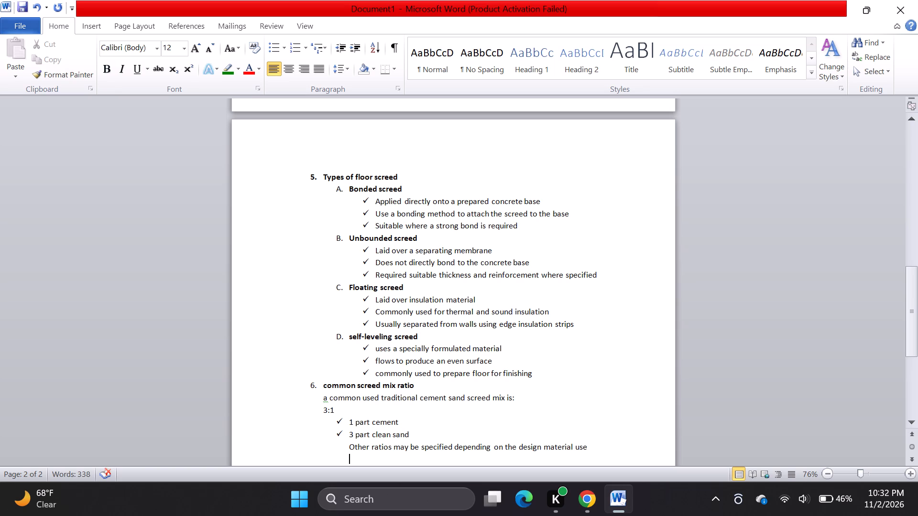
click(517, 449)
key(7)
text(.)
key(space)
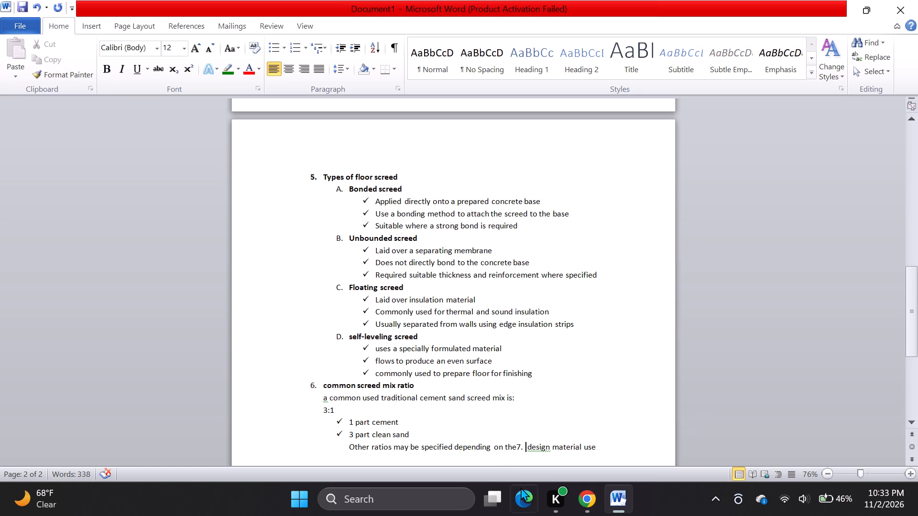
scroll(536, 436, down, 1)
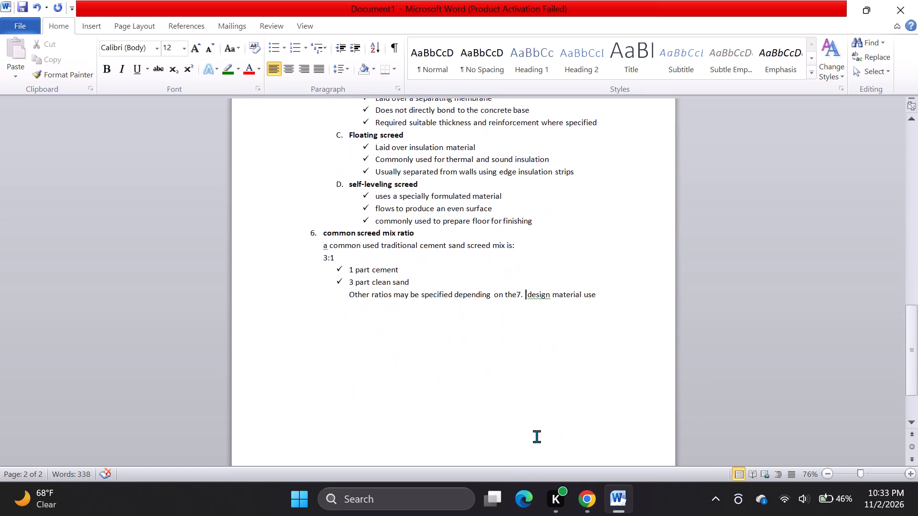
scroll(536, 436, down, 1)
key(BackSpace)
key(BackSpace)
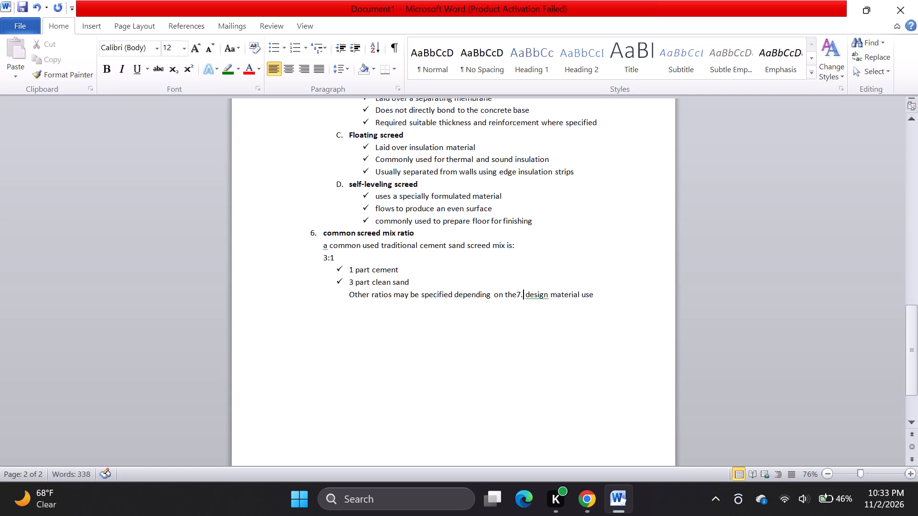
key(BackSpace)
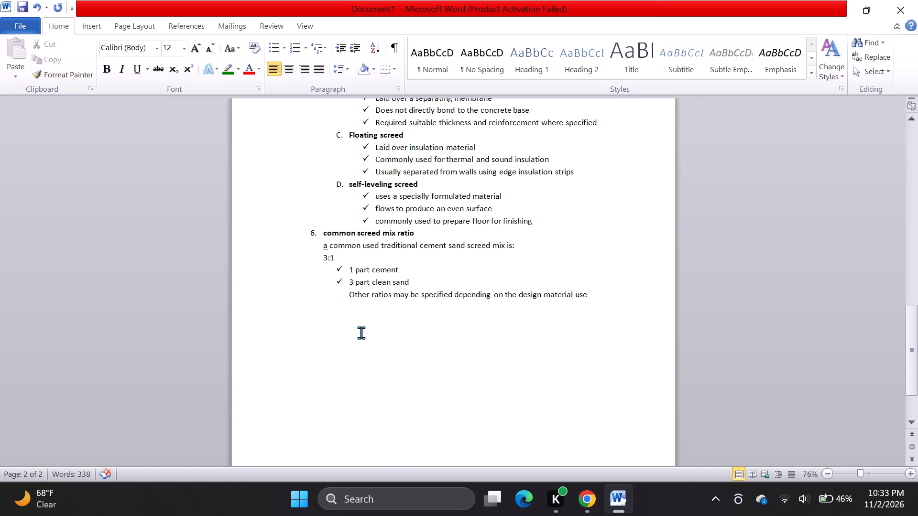
Start numbered item 7 on a new line below the "Other ratios may be specified" sentence.
click(596, 289)
key(Return)
key(7)
key(period)
key(space)
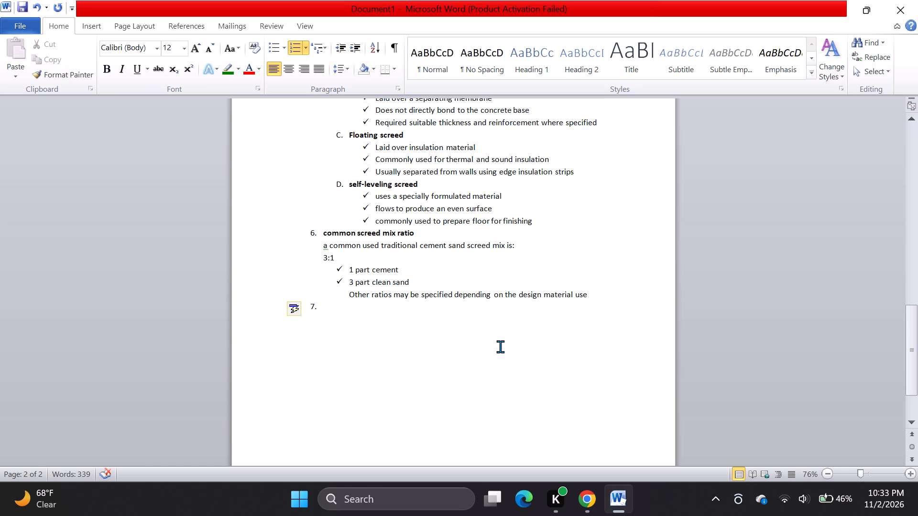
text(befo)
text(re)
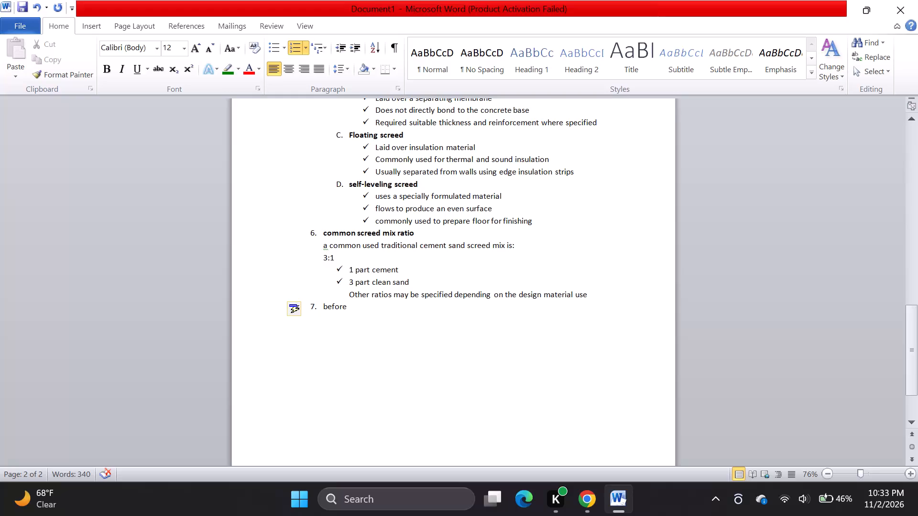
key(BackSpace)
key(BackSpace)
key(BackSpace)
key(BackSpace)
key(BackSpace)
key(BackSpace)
Enter "Preparation before floor screed" in bold as the heading of item 7.
click(104, 72)
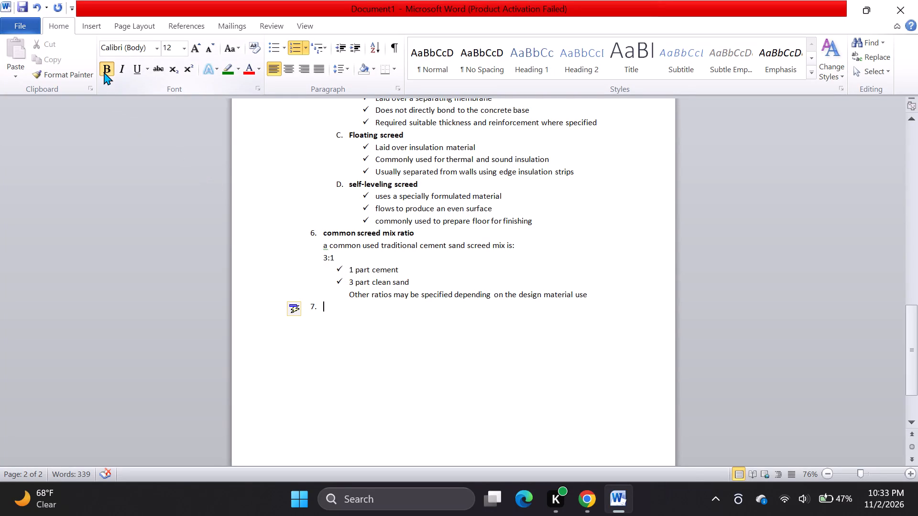
text(before)
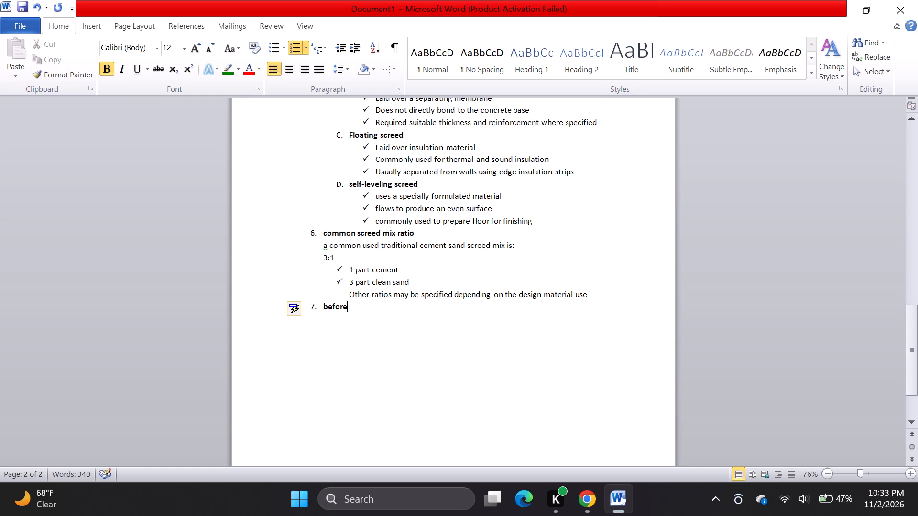
key(BackSpace)
key(BackSpace)
key(BackSpace)
key(BackSpace)
key(BackSpace)
key(BackSpace)
text(preparati)
text(on)
key(space)
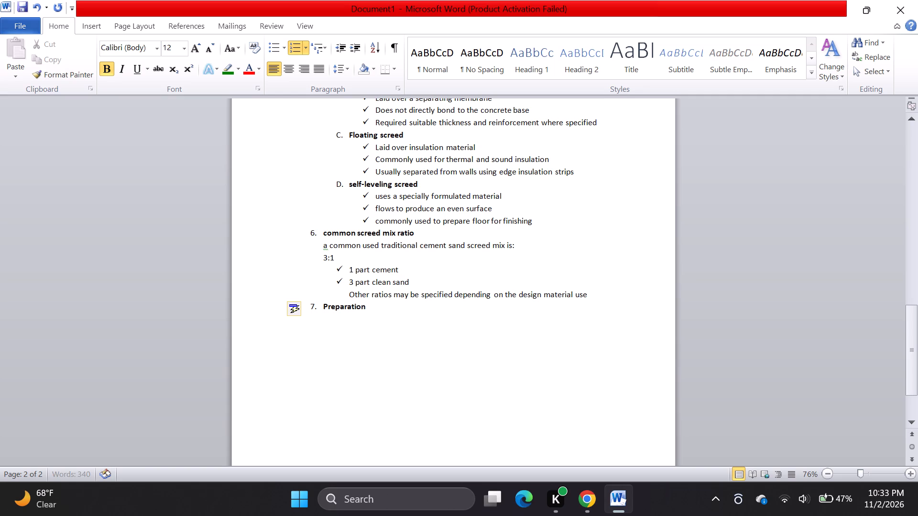
text(before)
key(space)
text(floor)
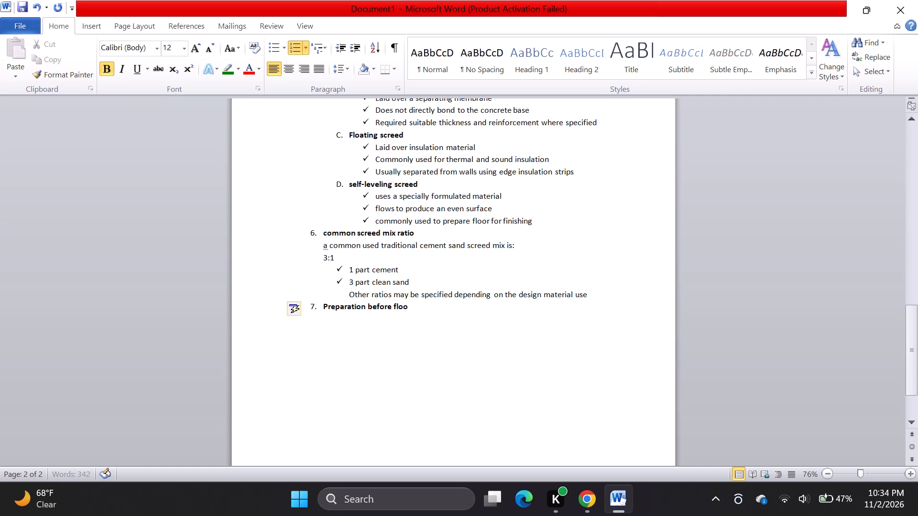
key(space)
text(screed)
Add a non-bold check-mark item "Study the building drawing" under the "Preparation before floor screed" heading.
key(Return)
key(BackSpace)
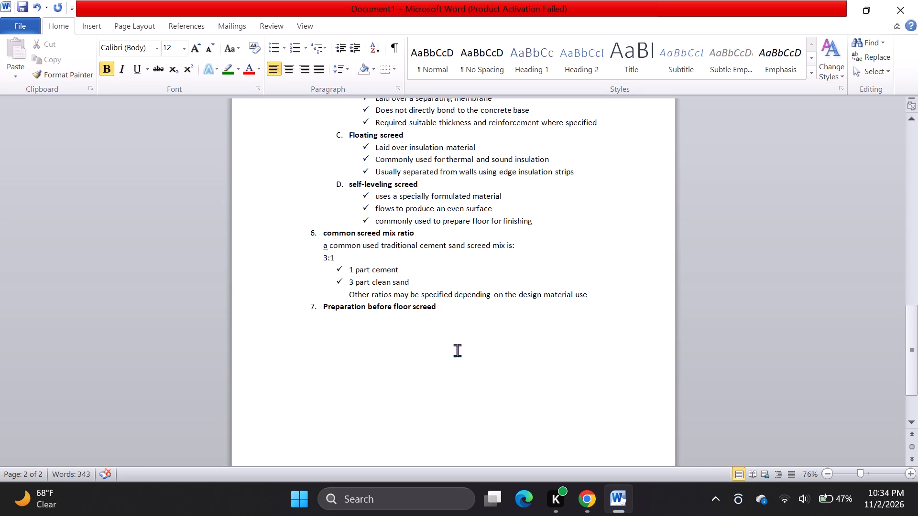
click(274, 51)
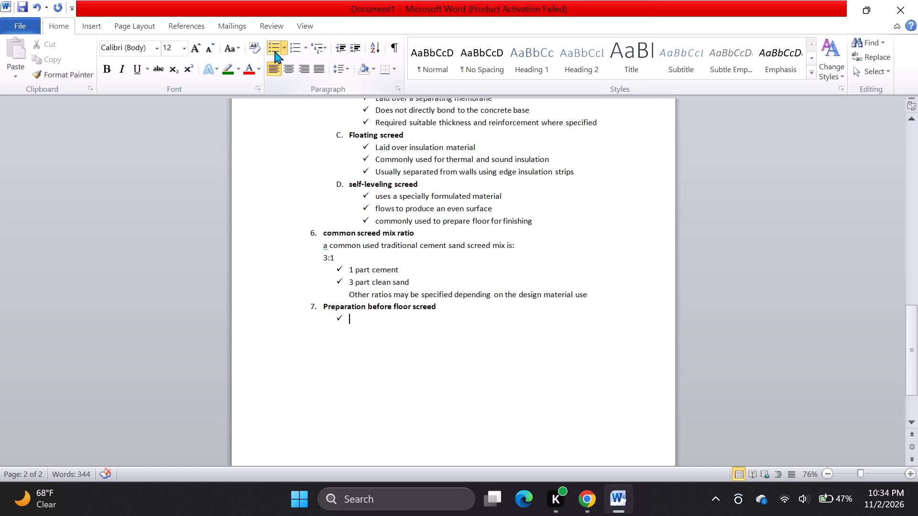
key(s)
text(tudy)
key(space)
text(the)
key(space)
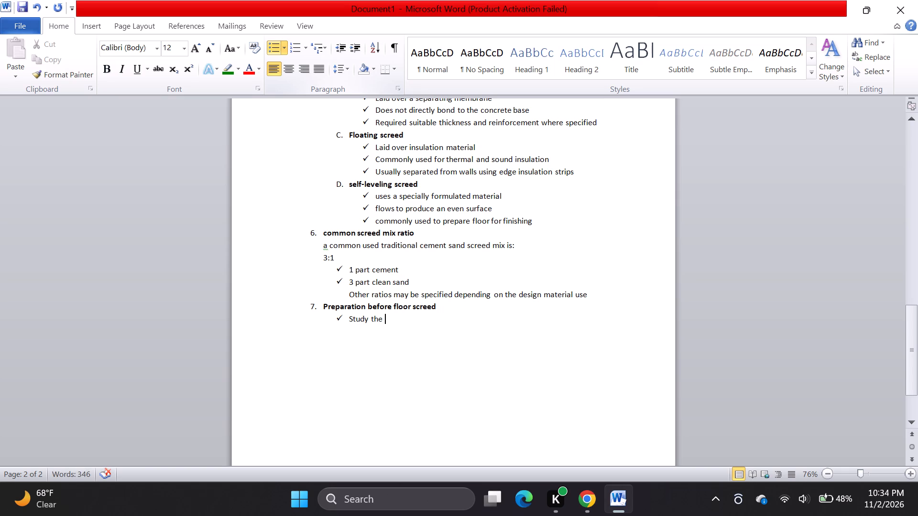
text(building)
key(space)
text(drawing)
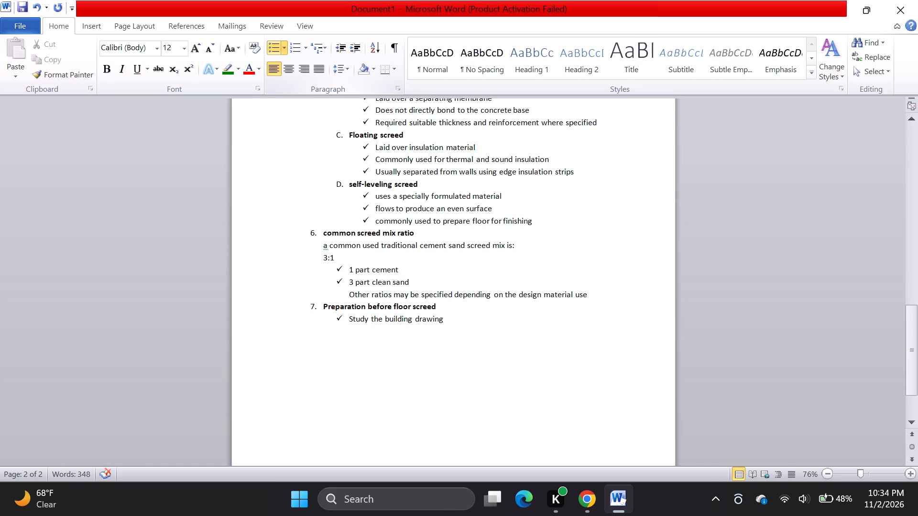
Add the check-mark item "Inspect the floor base" below "Study the building drawing".
key(Return)
text(inspec)
key(t)
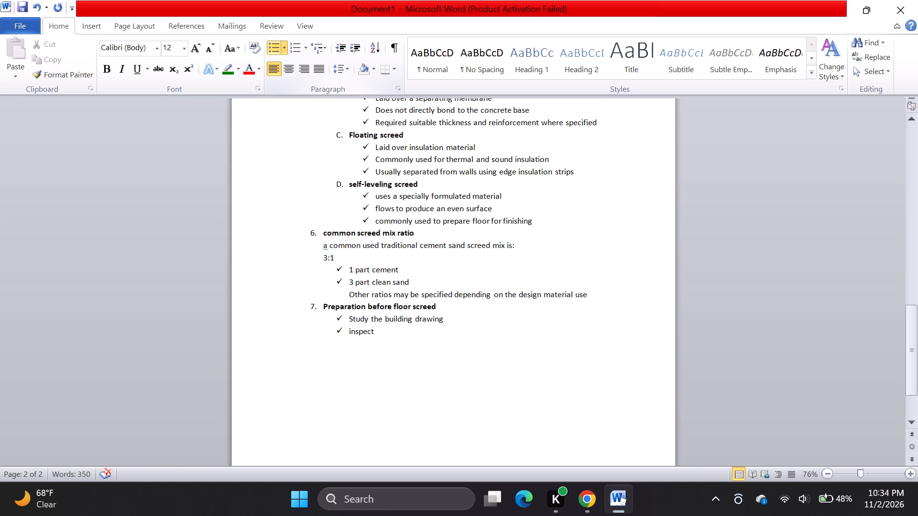
key(space)
text(the)
key(space)
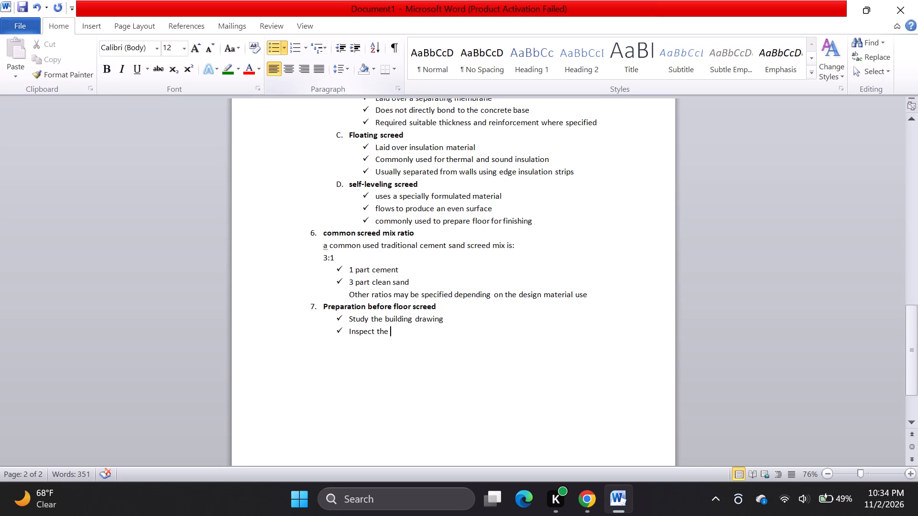
text(floor)
key(space)
text(bes)
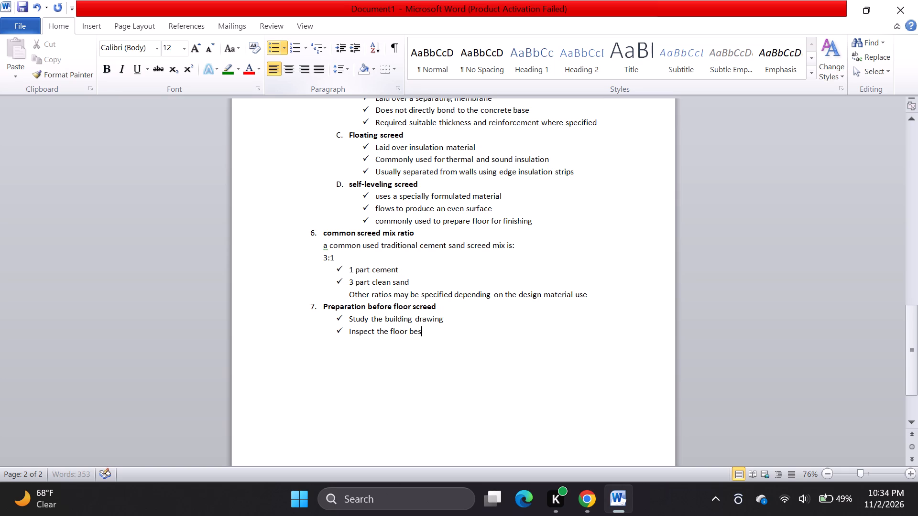
key(BackSpace)
key(BackSpace)
text(ase)
Add the check-mark item "Wear PPE" to the list under "Preparation before floor screed".
key(Return)
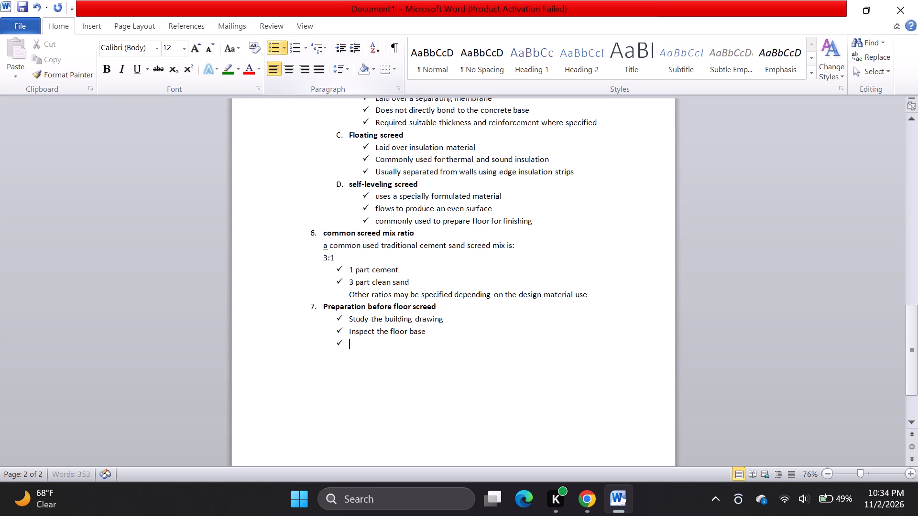
text(wear)
key(space)
text(PPE)
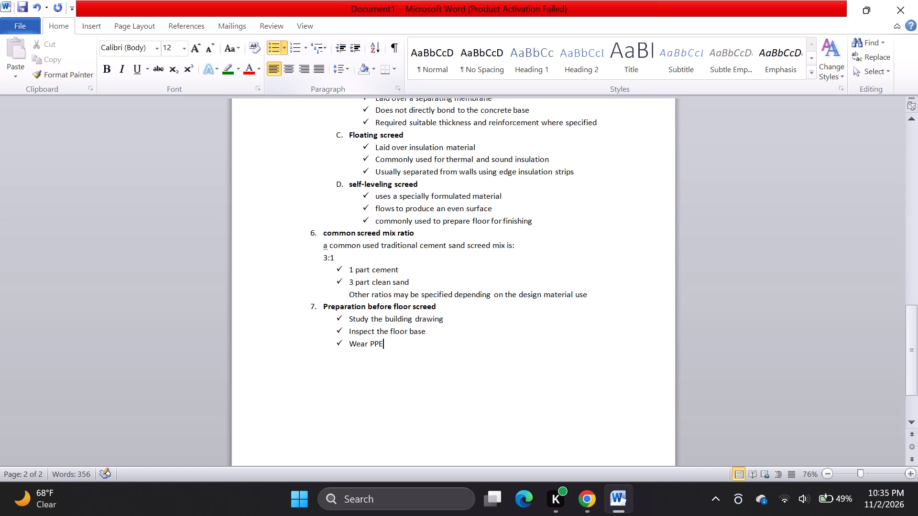
Add the check-mark item "Remove dust, dirt and loose material" below "Wear PPE".
key(Return)
text(rem)
text(ov)
text(e du)
key(s)
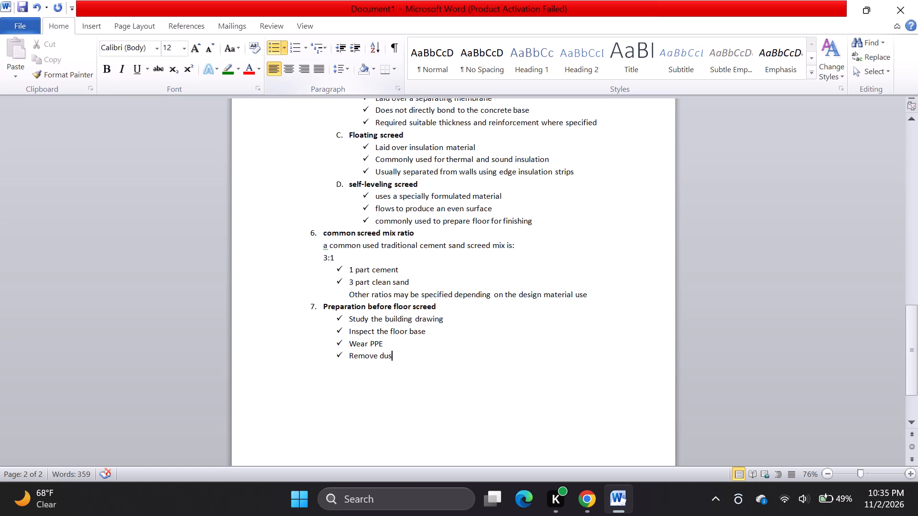
key(t)
text(,)
key(space)
text(dirt)
key(space)
text(and)
key(space)
text(loose)
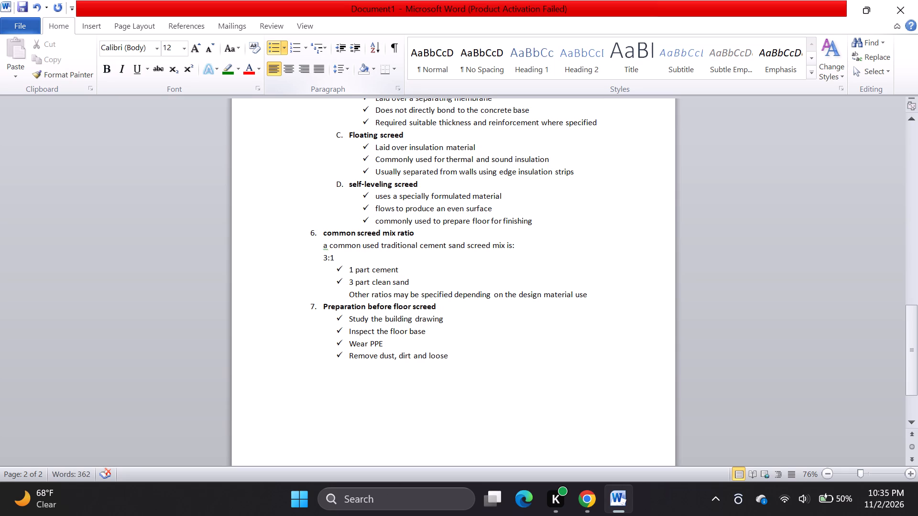
key(space)
text(ma)
text(terial)
Add the check-mark item "Remove oil and grease" as the following preparation point in section 7.
key(Return)
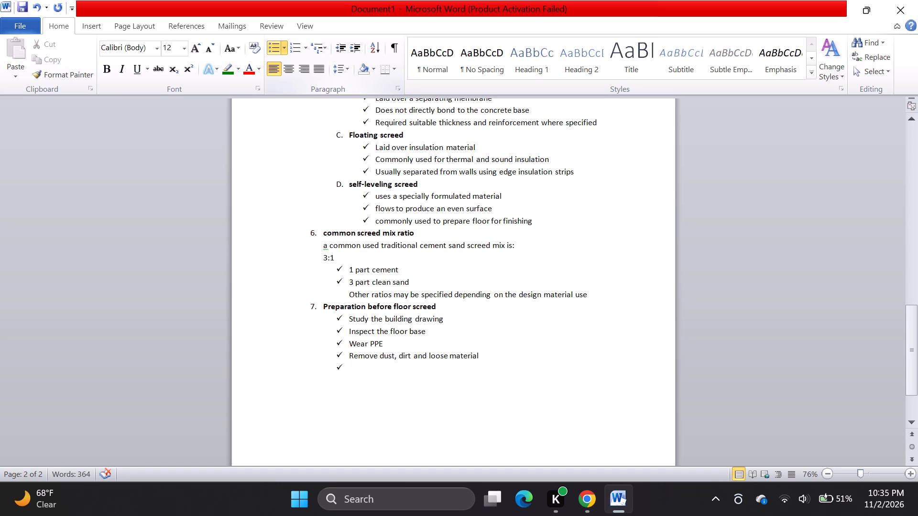
text(remove)
key(space)
text(oi)
text(l and grease)
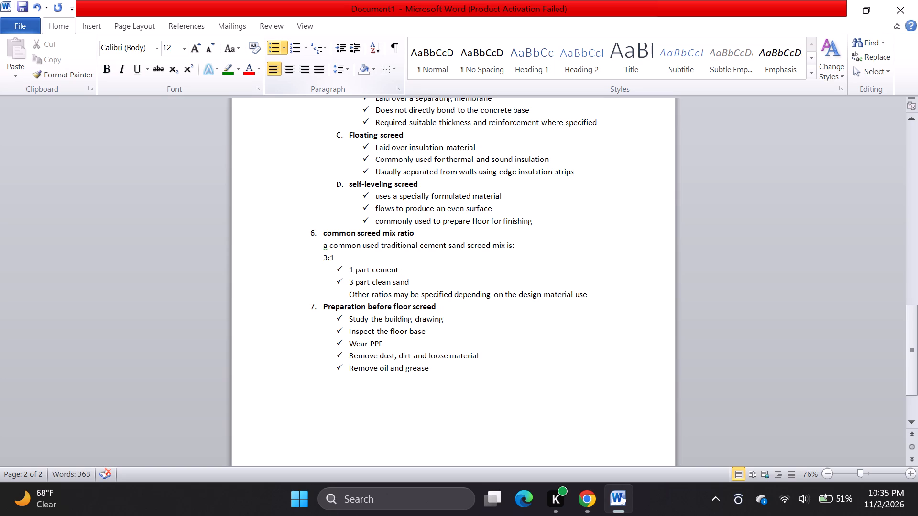
Add the check-mark item "Repair cracks and holes where necessary" below "Remove oil and grease".
key(Return)
text(repair)
key(space)
text(crac)
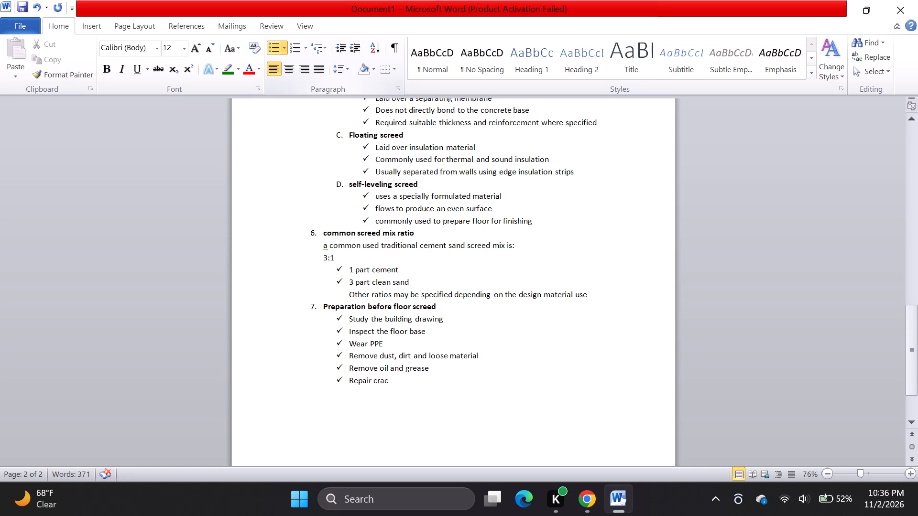
key(k)
text(s and)
key(space)
key(j)
key(BackSpace)
text(holes)
key(space)
text(where)
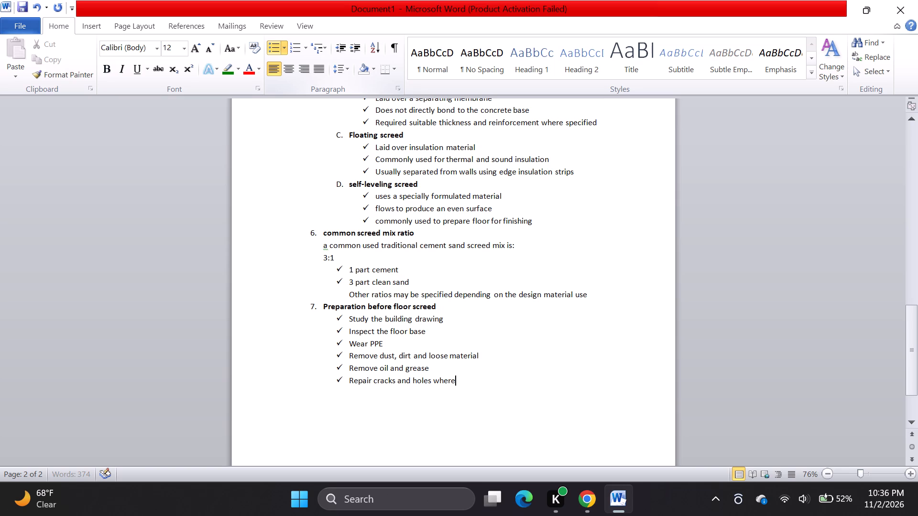
key(space)
text(ne)
text(ce)
text(ssary)
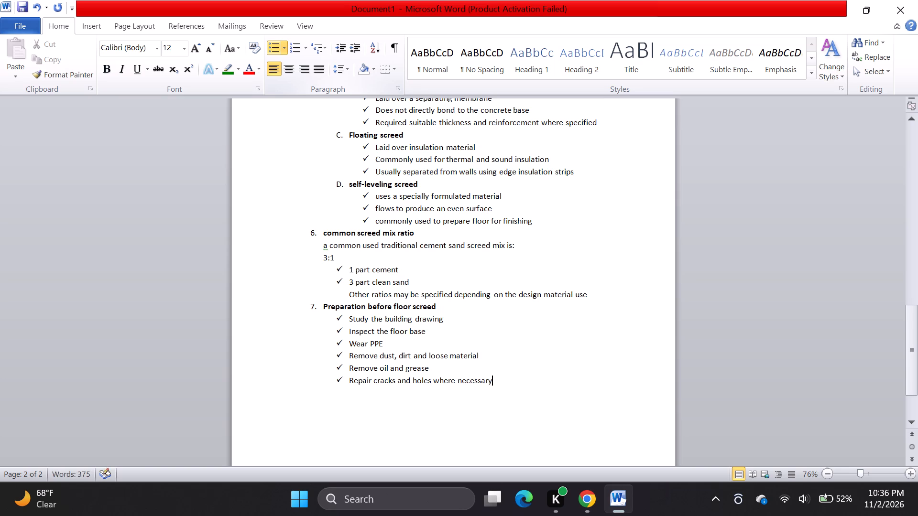
Add the check-mark item "Check the required floor level" below "Repair cracks and holes where necessary".
key(Return)
text(chech)
key(BackSpace)
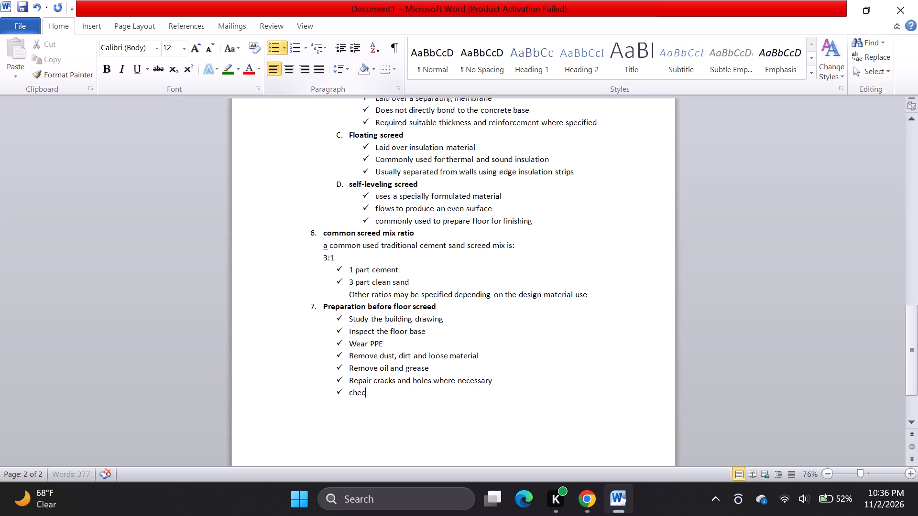
key(k)
key(space)
text(the)
key(space)
text(re)
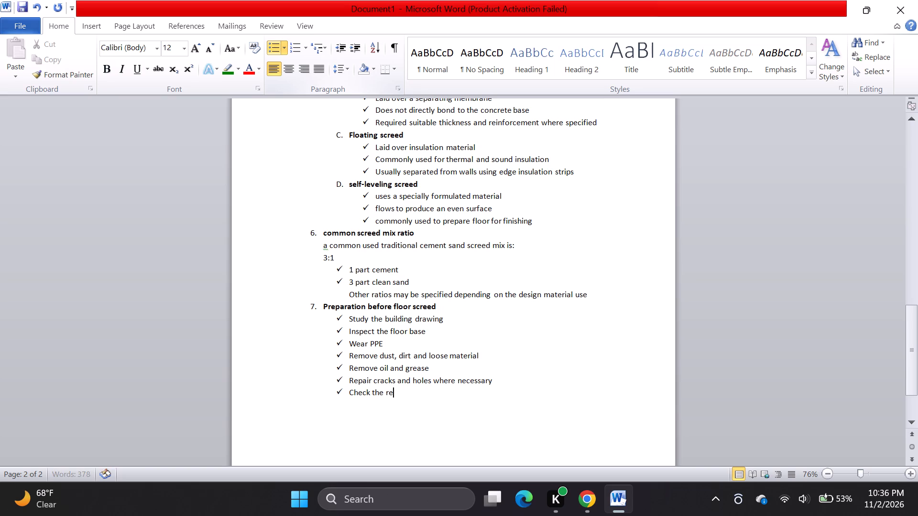
text(quired)
key(space)
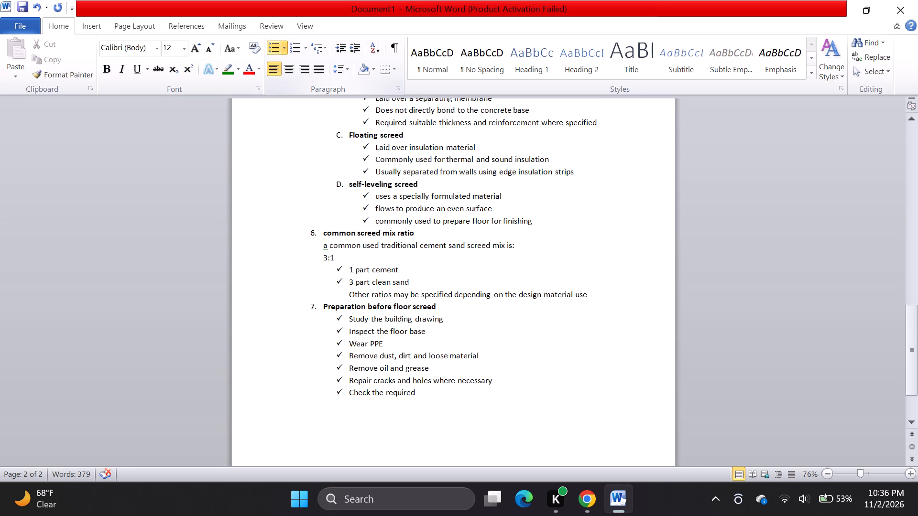
text(floor)
key(space)
text(level)
Add the check-mark item "Set out the screed thickness" as the following preparation point in section 7.
key(Return)
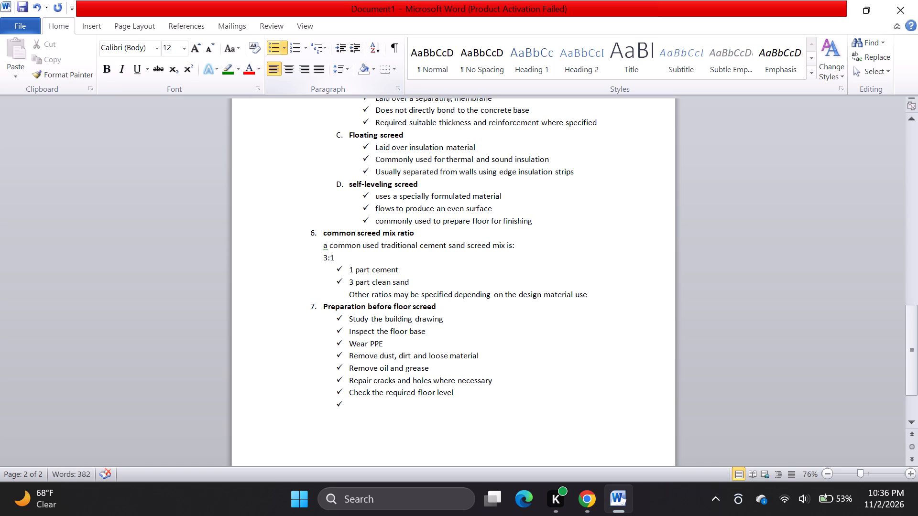
text(set)
key(space)
text(out)
key(space)
text(the screed)
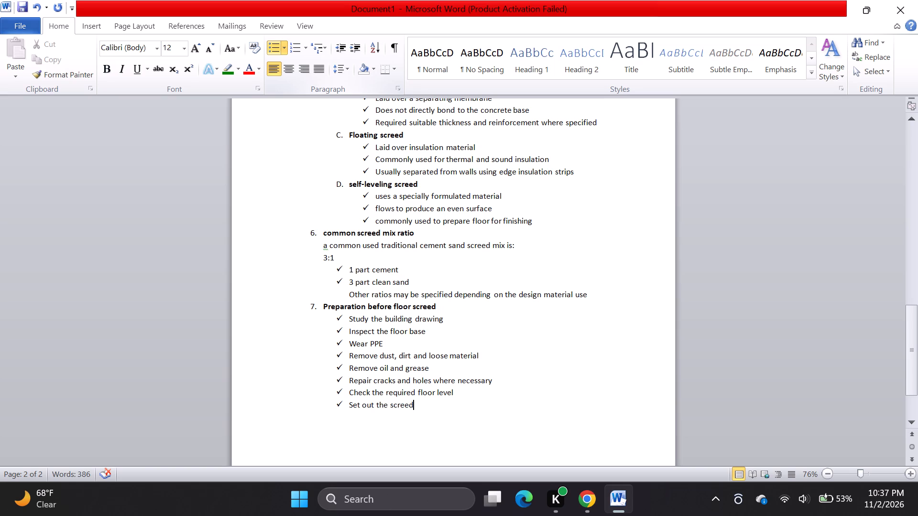
key(space)
text(thickness)
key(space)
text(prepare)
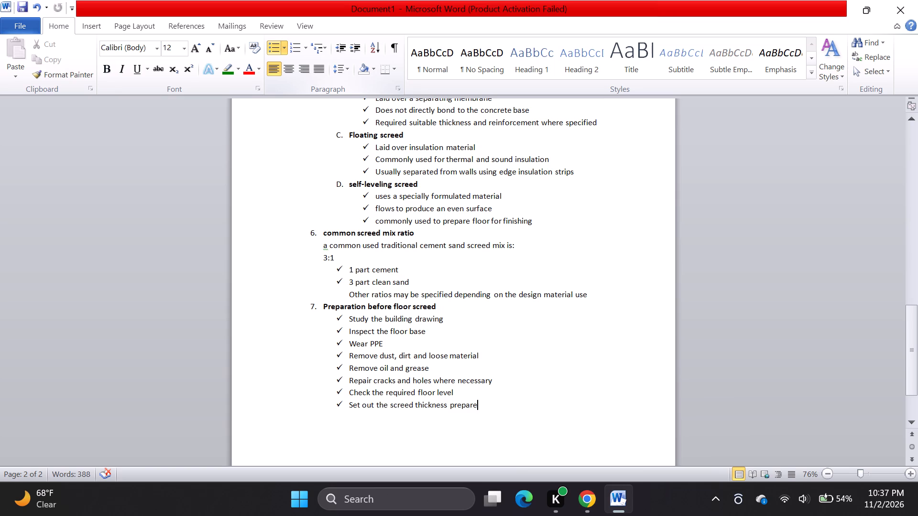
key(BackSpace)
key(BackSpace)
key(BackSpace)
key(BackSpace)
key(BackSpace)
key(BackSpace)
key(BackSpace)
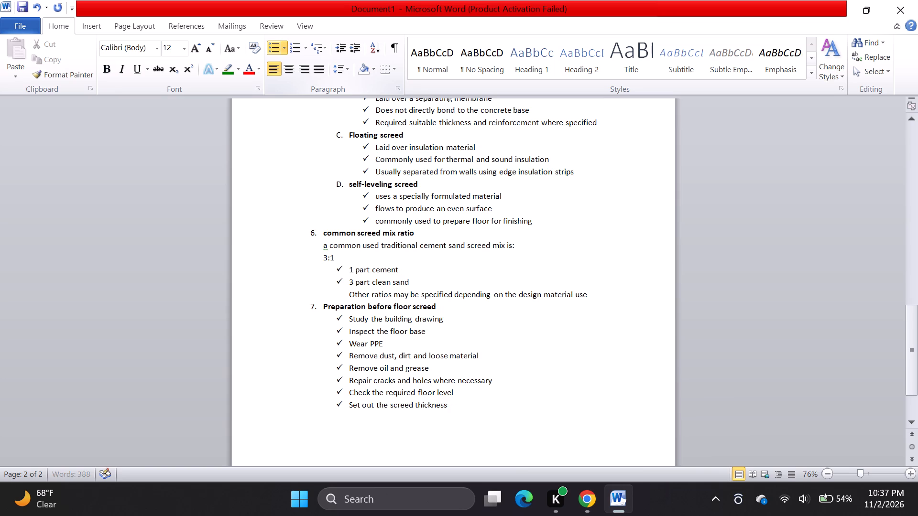
Add the check-mark item "Prepare all tools and materials" below "Set out the screed thickness".
key(Return)
text(ore)
text(pa)
text(ire)
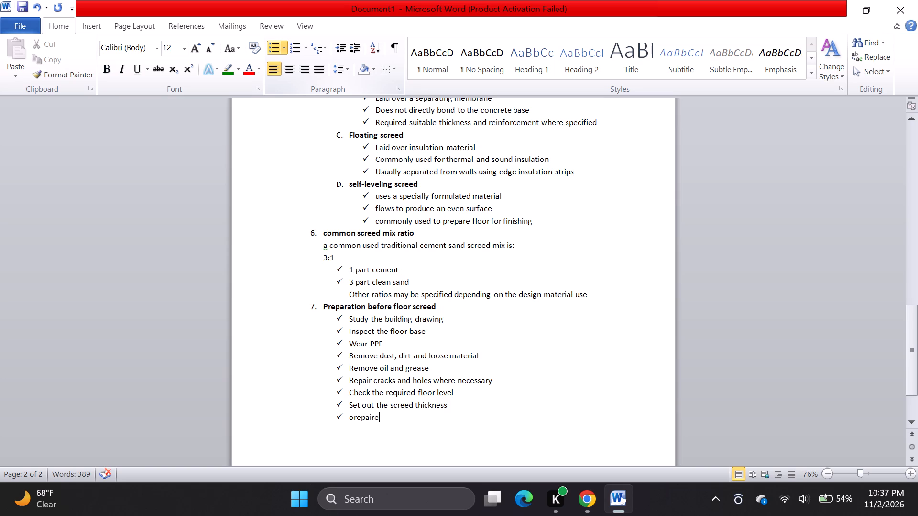
click(355, 417)
key(BackSpace)
key(BackSpace)
text(pr)
click(381, 414)
key(space)
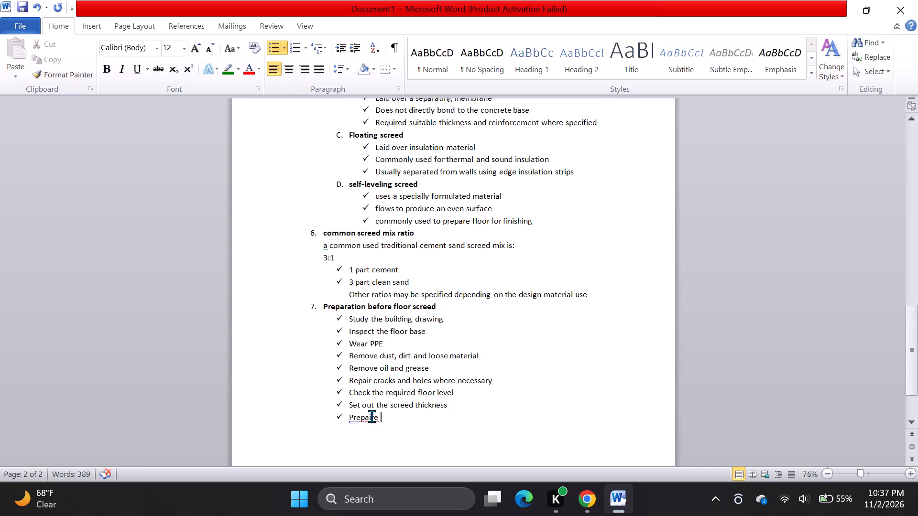
click(372, 416)
key(BackSpace)
click(390, 417)
text(all tool)
text(s and)
key(space)
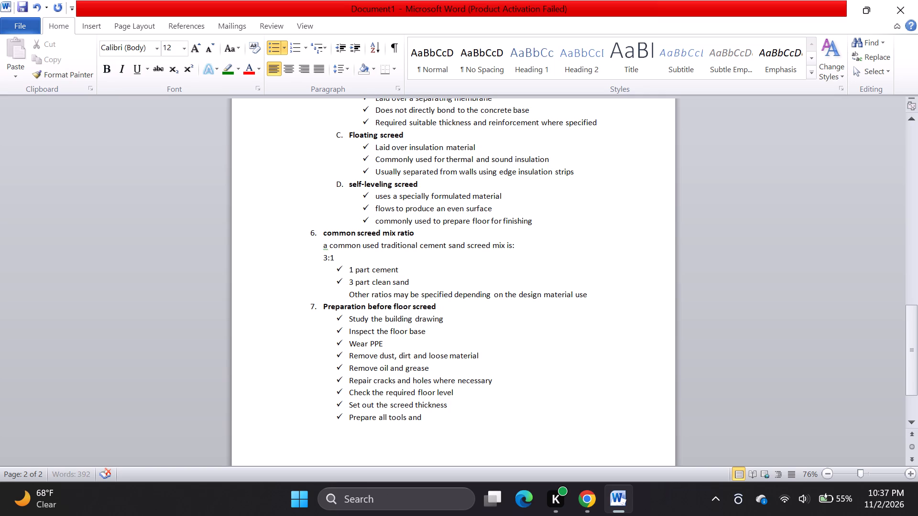
text(mat)
text(erie)
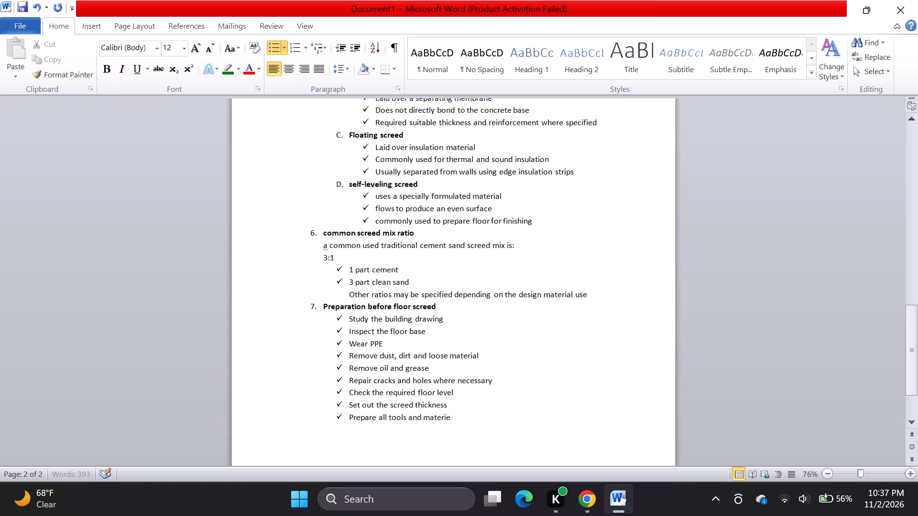
key(l)
key(BackSpace)
key(BackSpace)
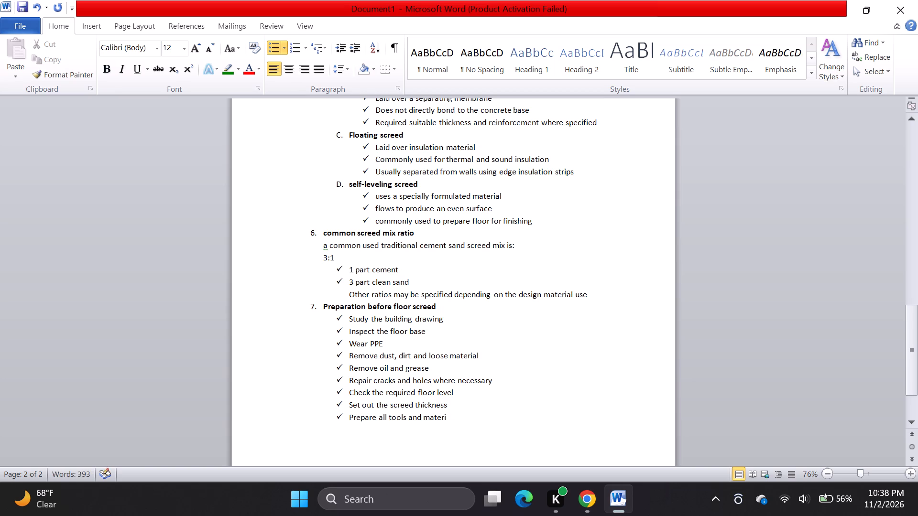
key(a)
text(ls)
Add the check-mark item "Dampen the concrete base where required" below "Prepare all tools and materials" in section 7.
key(Return)
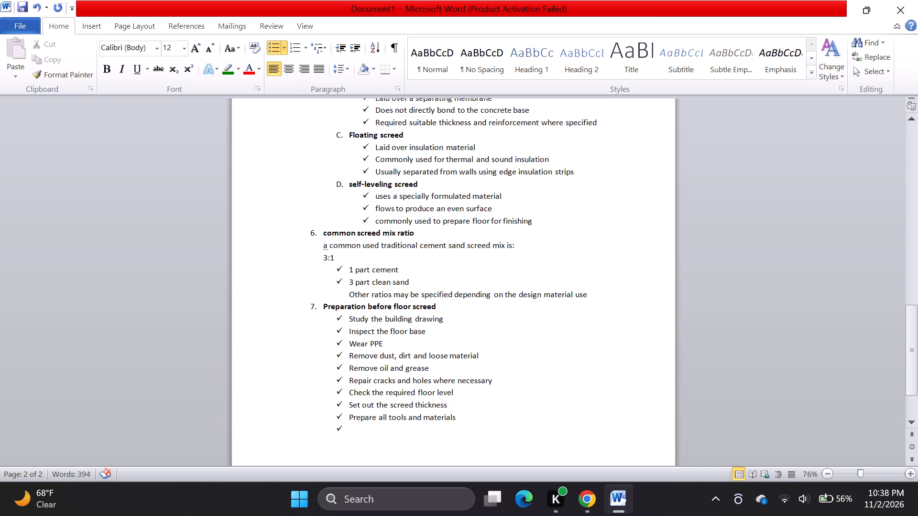
text(dampen)
key(space)
text(the)
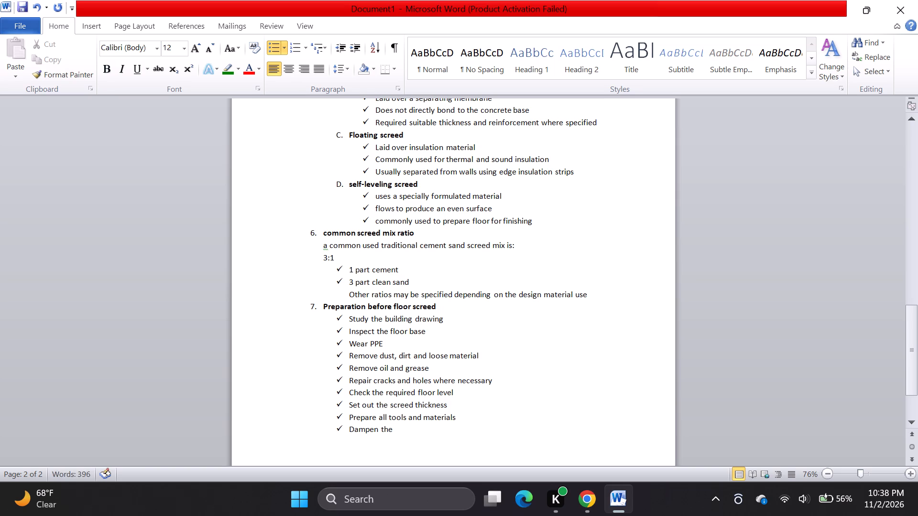
key(space)
text(concre)
key(t)
text(e)
key(space)
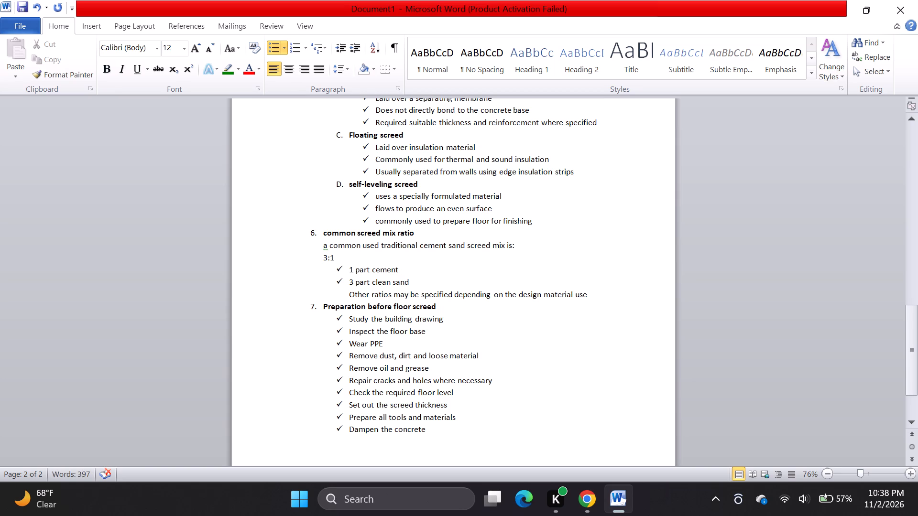
text(bs)
key(BackSpace)
text(ase)
key(space)
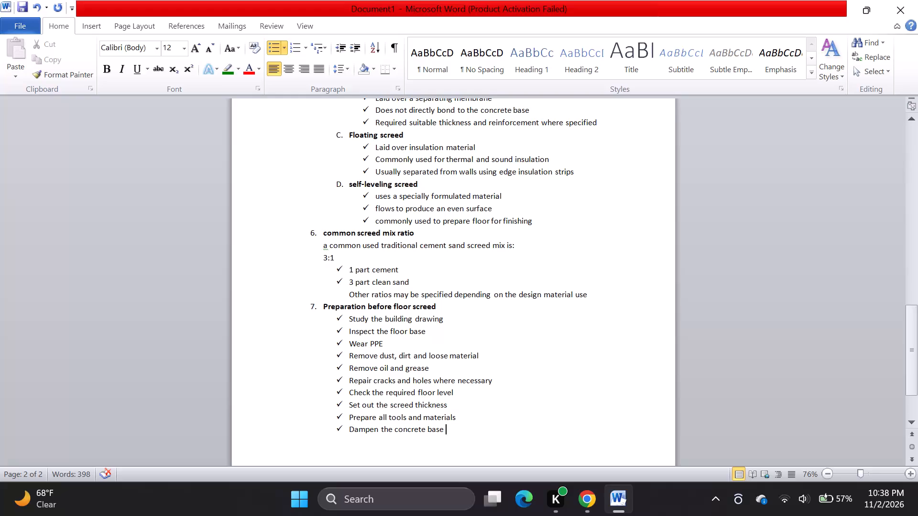
text(wh)
text(ere)
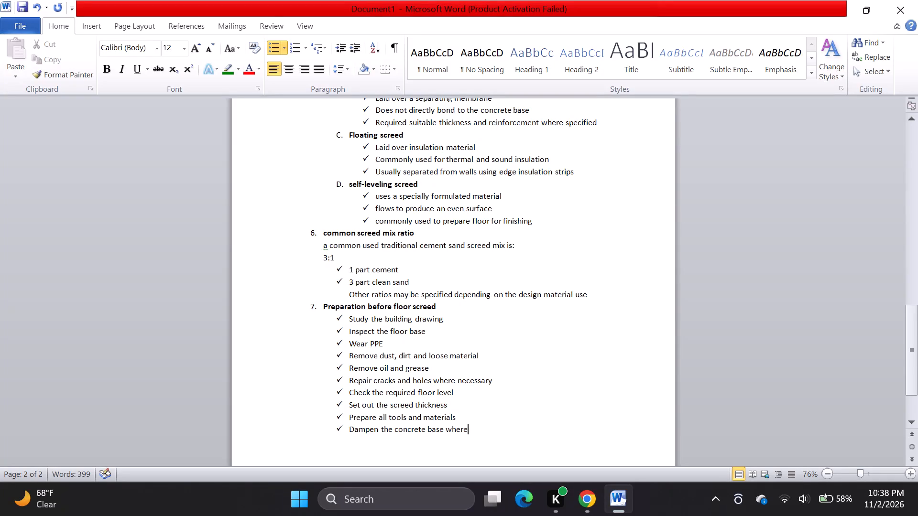
key(space)
text(re)
text(qui)
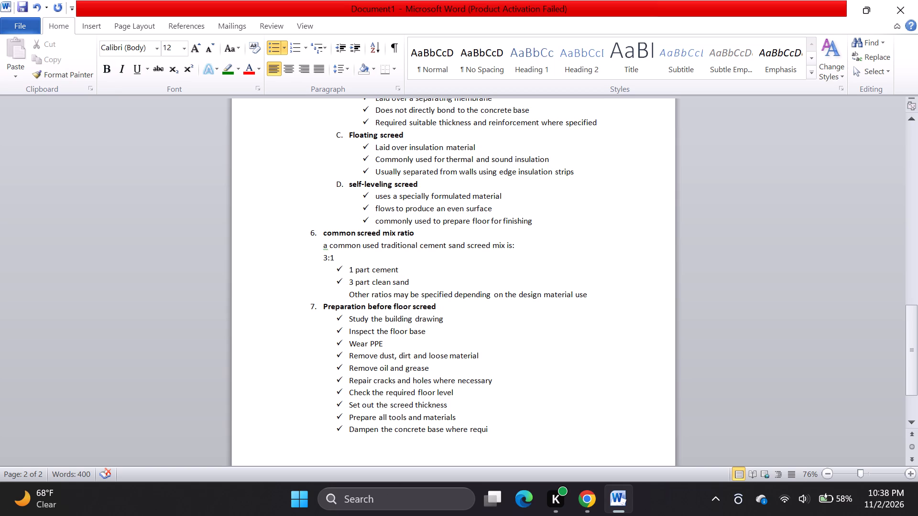
text(re)
key(d)
Add the bold numbered heading 8, "Practical procedure for laying floor screed", below the section 7 check-mark list.
key(Return)
key(BackSpace)
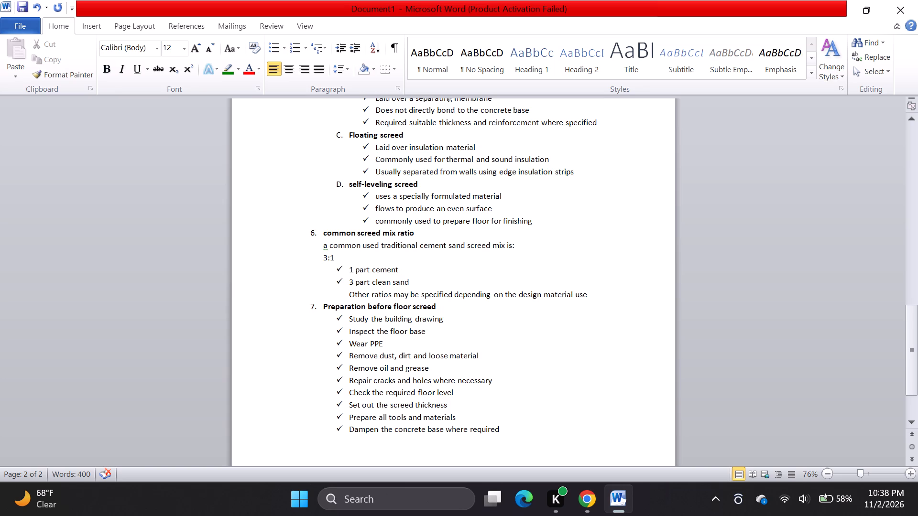
key(8)
text(.)
key(space)
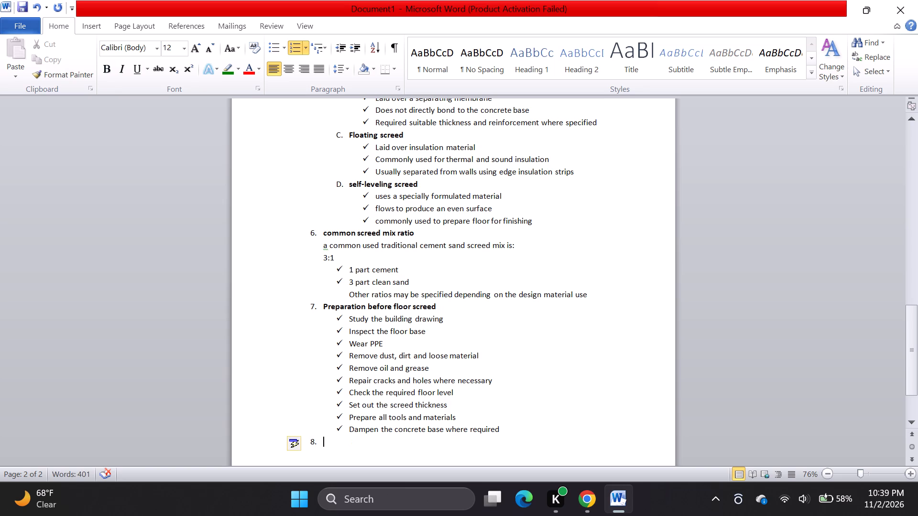
click(102, 74)
text(practic)
text(al)
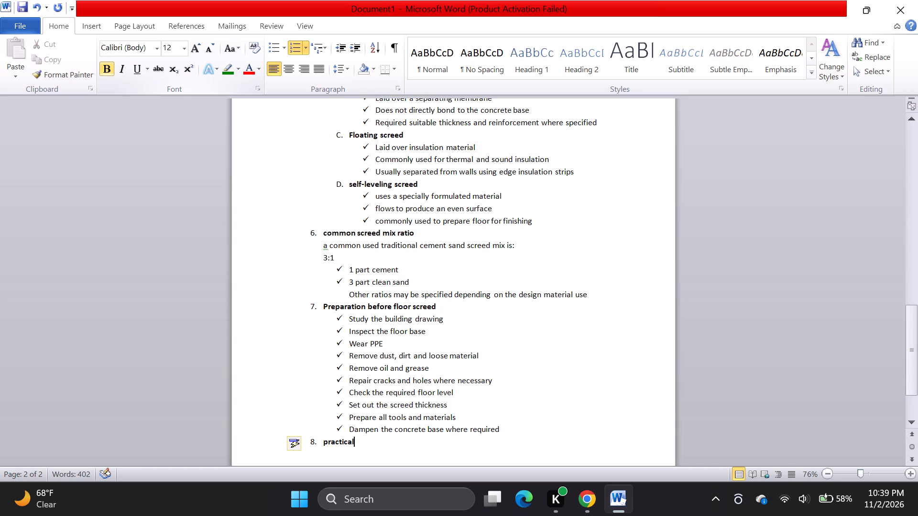
key(space)
text(pro)
key(c)
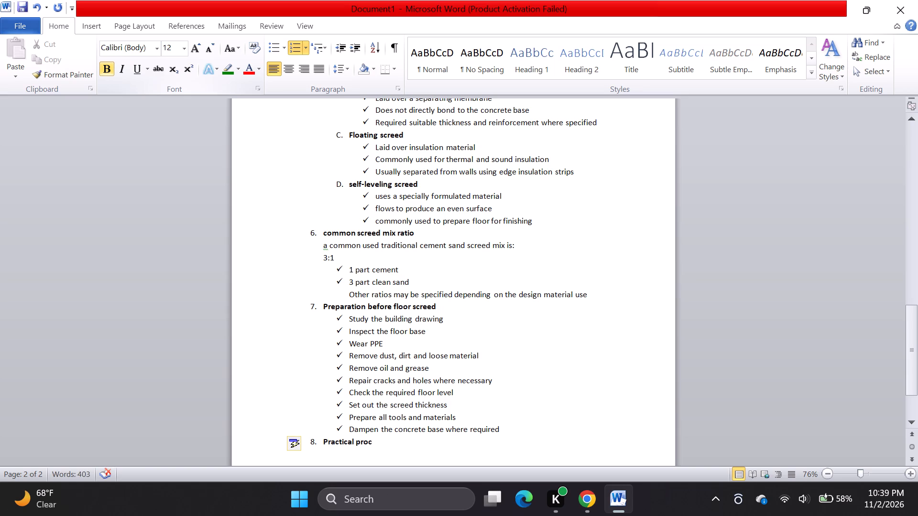
text(edure)
key(space)
text(for)
key(space)
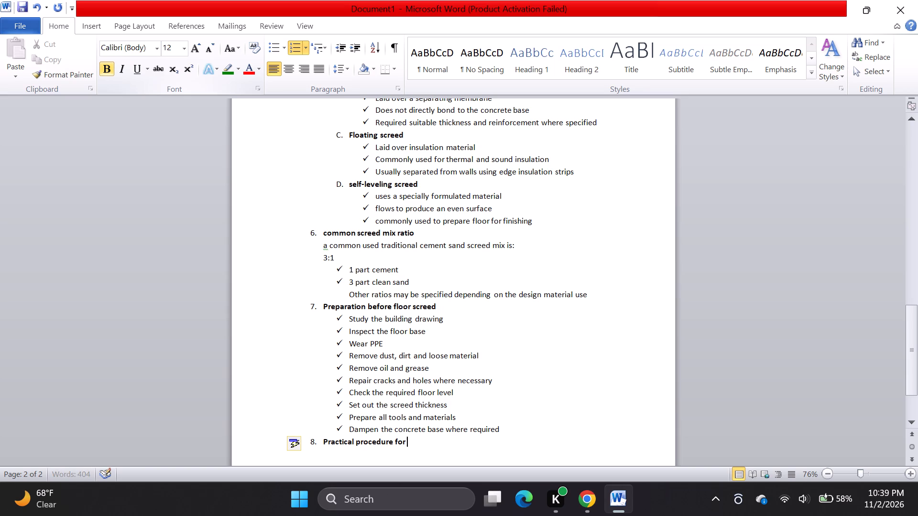
key(l)
text(aying)
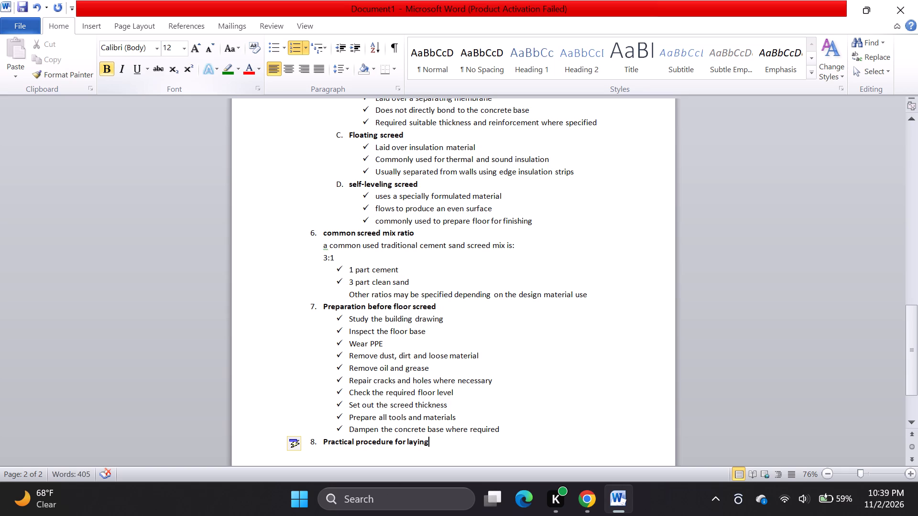
key(space)
text(floor)
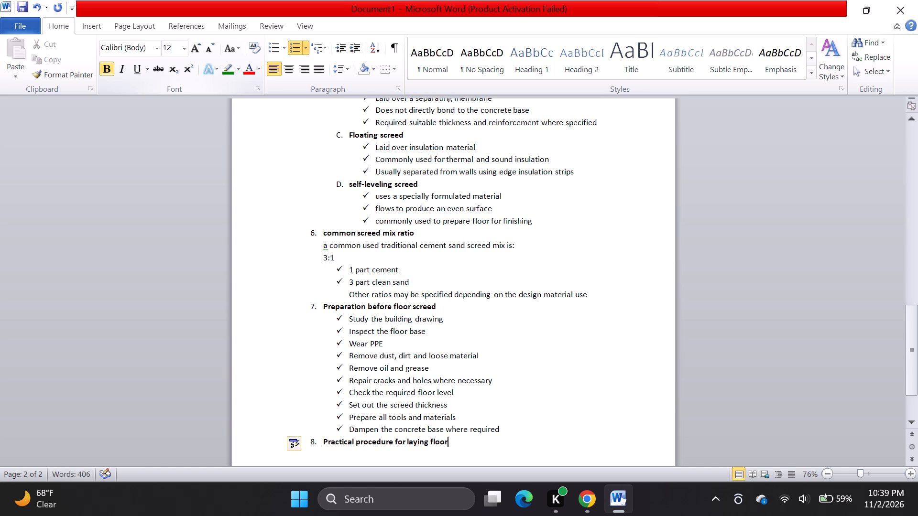
key(space)
text(screed)
Start an unnumbered line beneath the section 8 heading.
key(Return)
key(BackSpace)
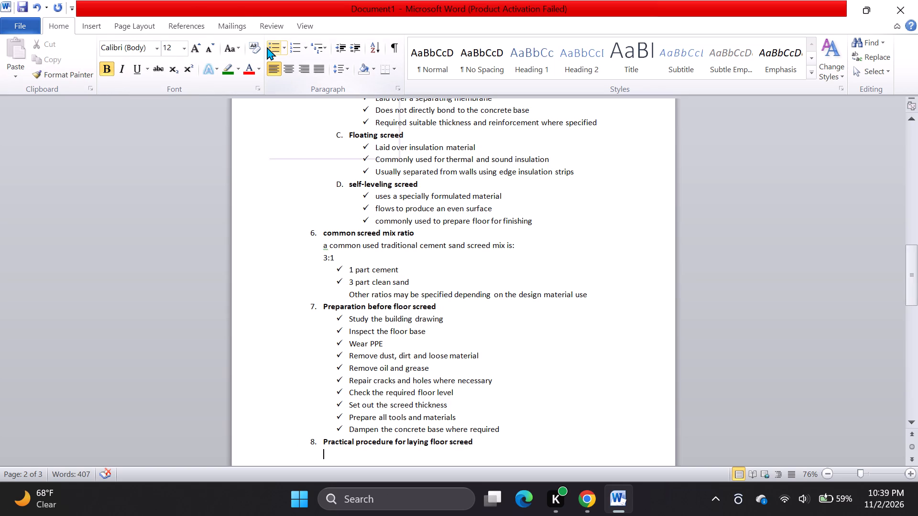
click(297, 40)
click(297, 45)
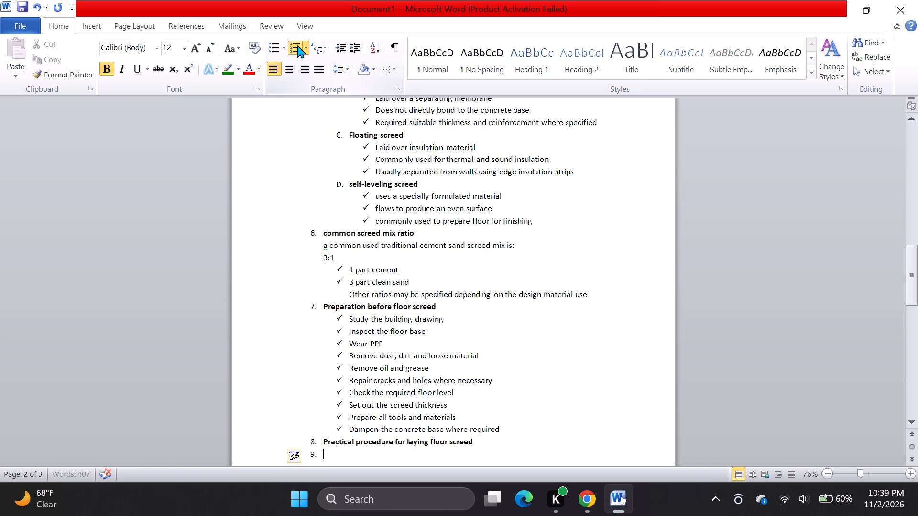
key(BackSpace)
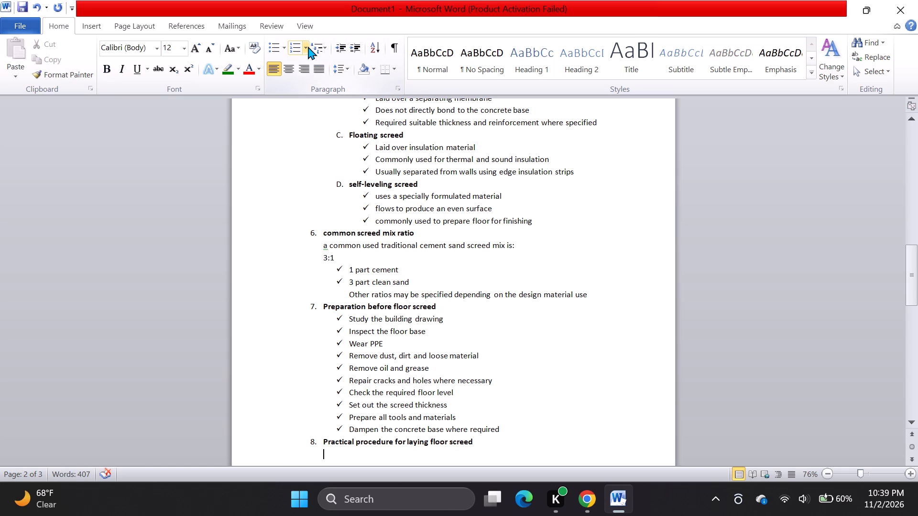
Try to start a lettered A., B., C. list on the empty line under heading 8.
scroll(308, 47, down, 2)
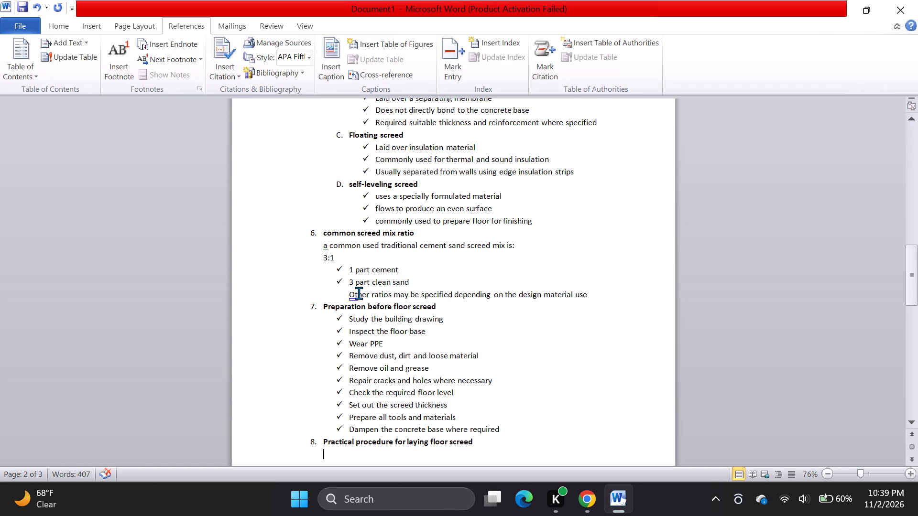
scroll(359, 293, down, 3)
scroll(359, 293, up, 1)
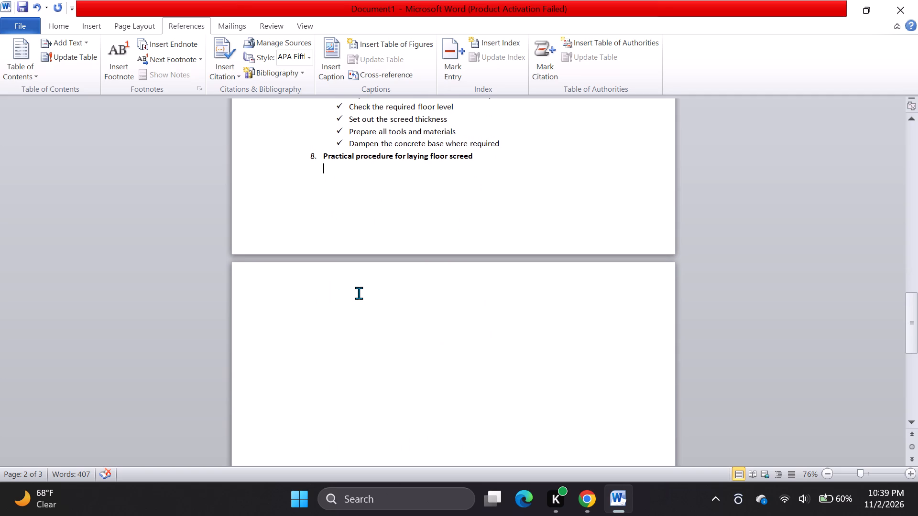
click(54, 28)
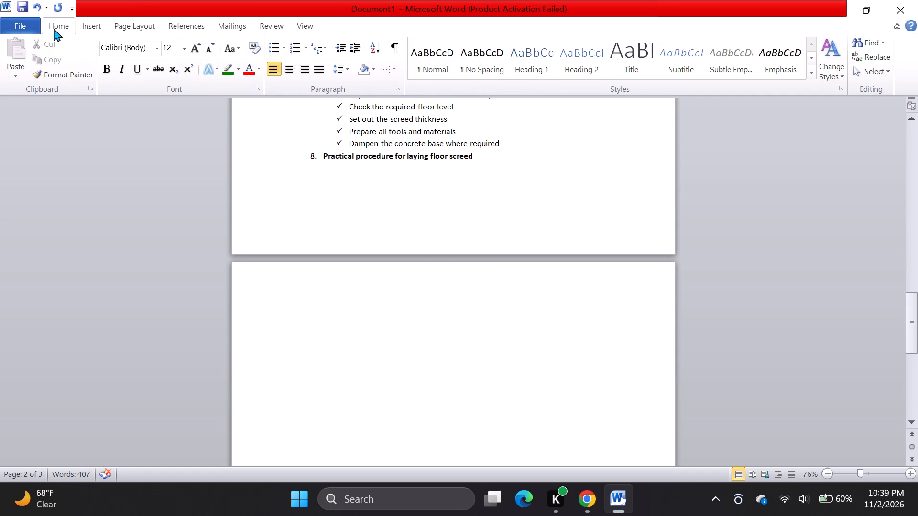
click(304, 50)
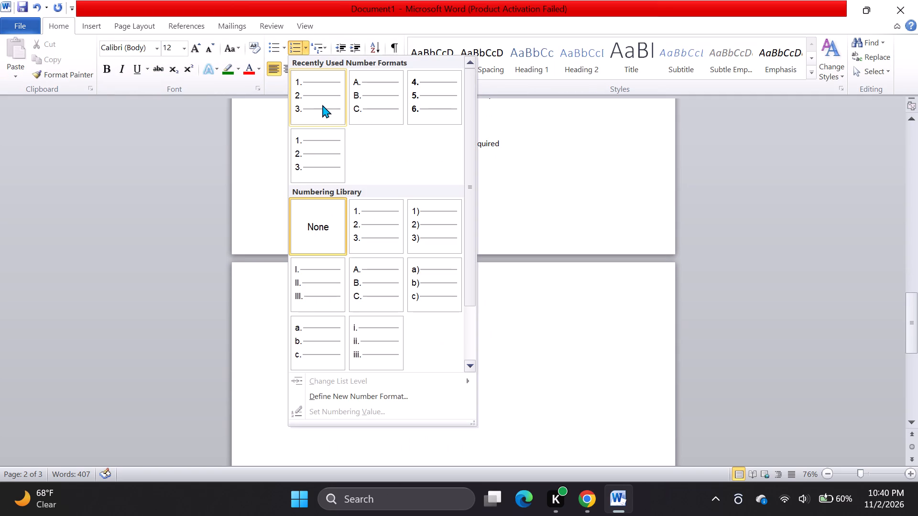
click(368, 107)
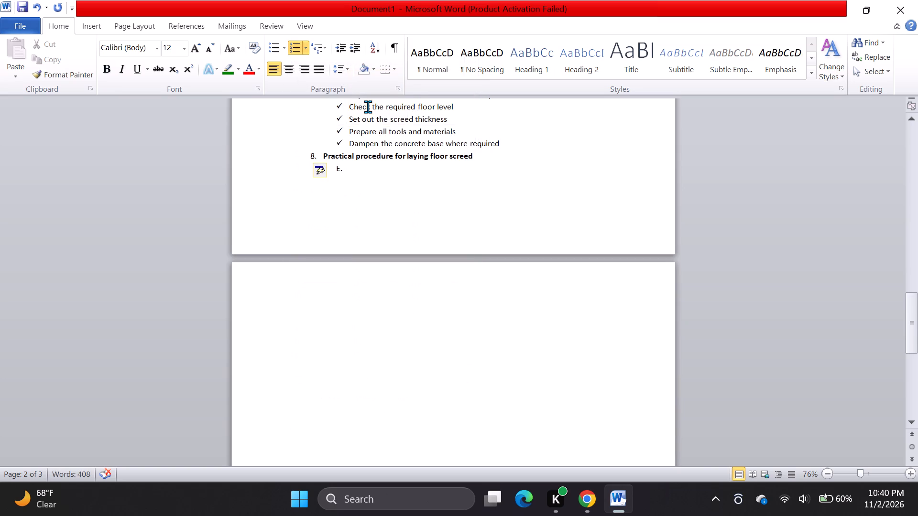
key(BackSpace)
Start a Roman-numeral list (I., II., III.) beneath heading 8 with the first item "Study the drawing".
click(307, 47)
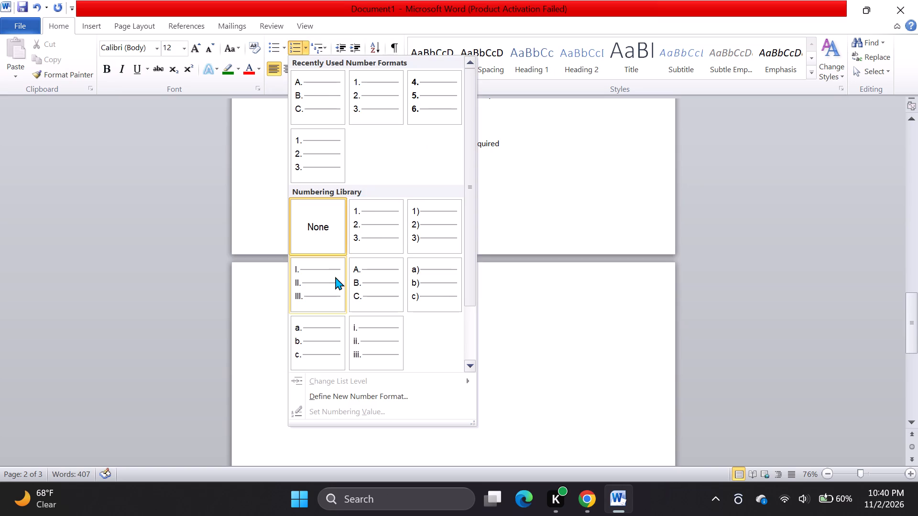
click(334, 278)
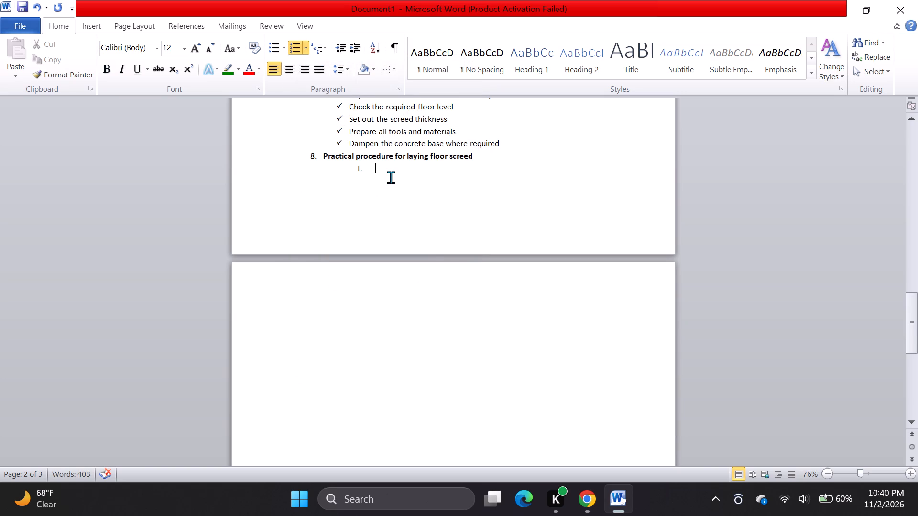
key(s)
text(tuf)
key(y)
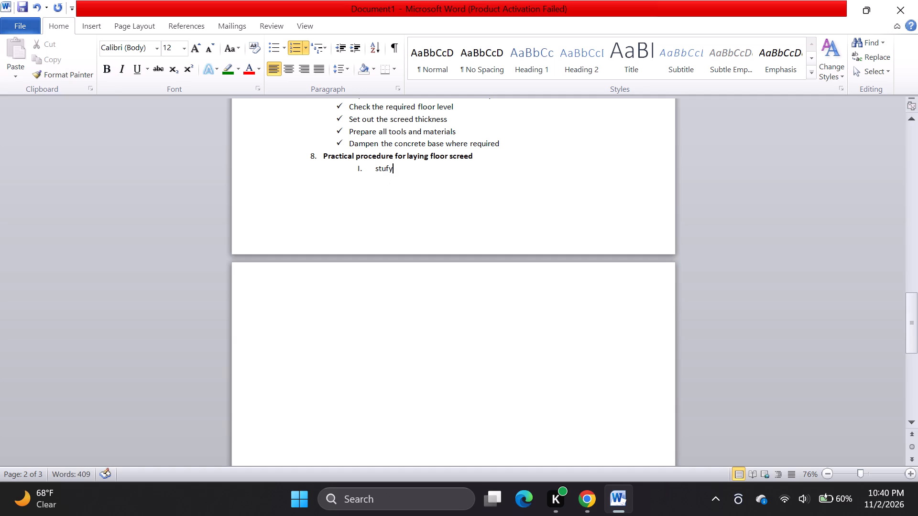
key(BackSpace)
key(BackSpace)
text(dy)
key(space)
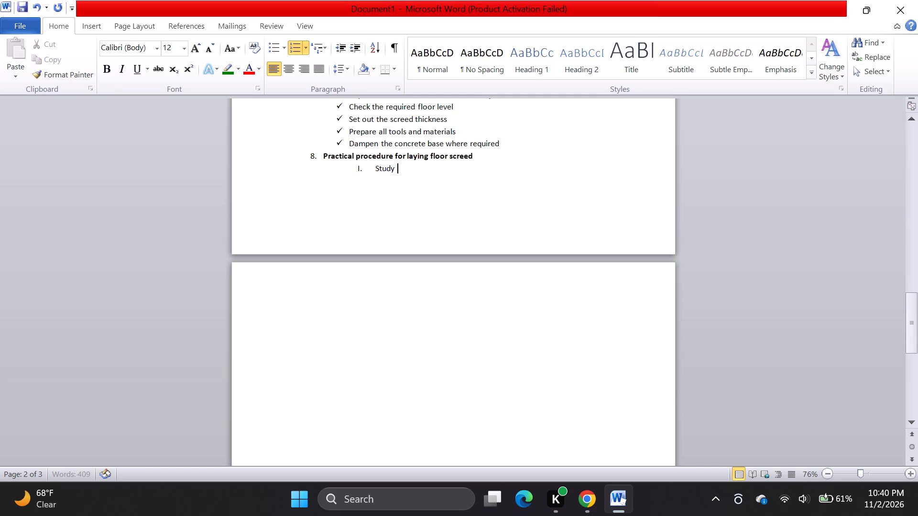
text(the)
key(space)
text(drawing)
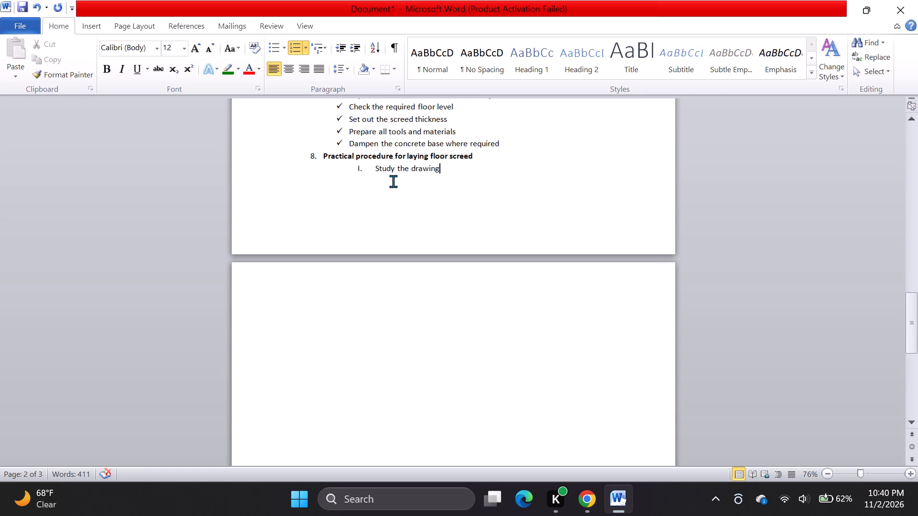
Add an indented check-mark item under "Study the drawing" reading "Read the working drawing to understand the floor dimension".
key(Return)
key(BackSpace)
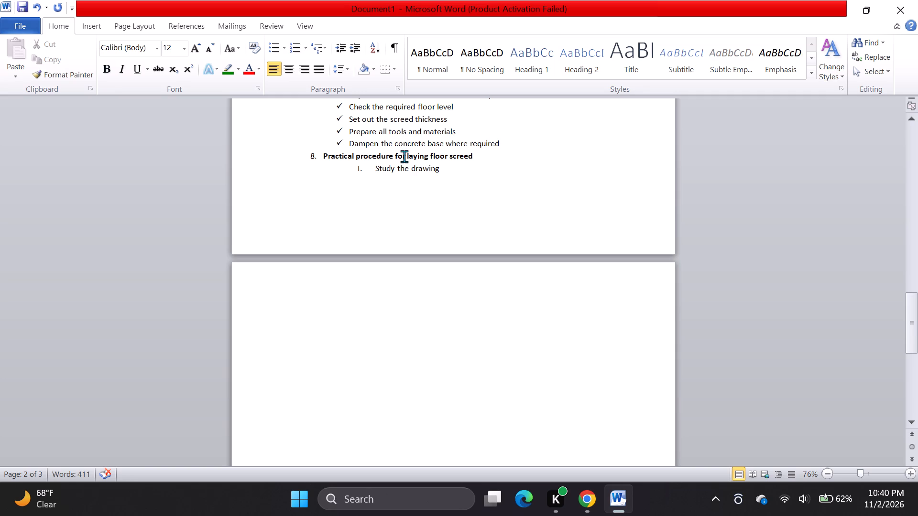
click(273, 41)
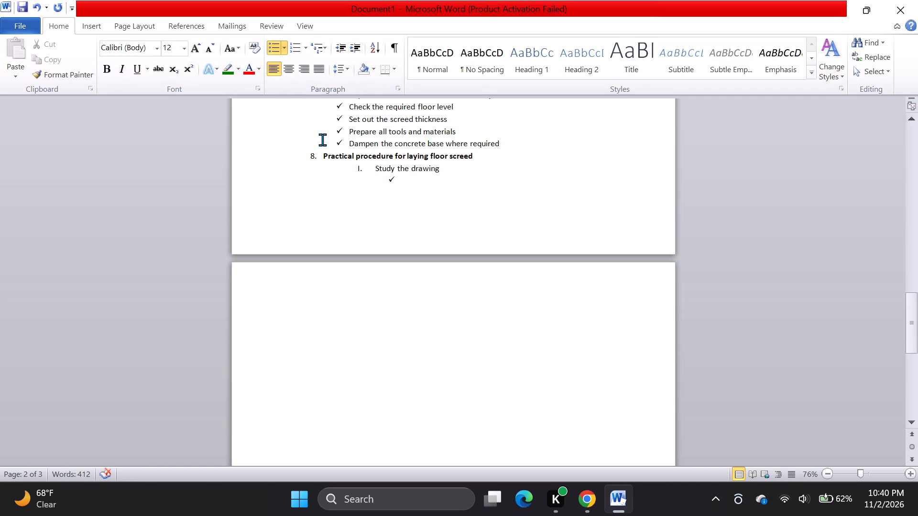
text(read th)
text(e)
key(space)
text(working)
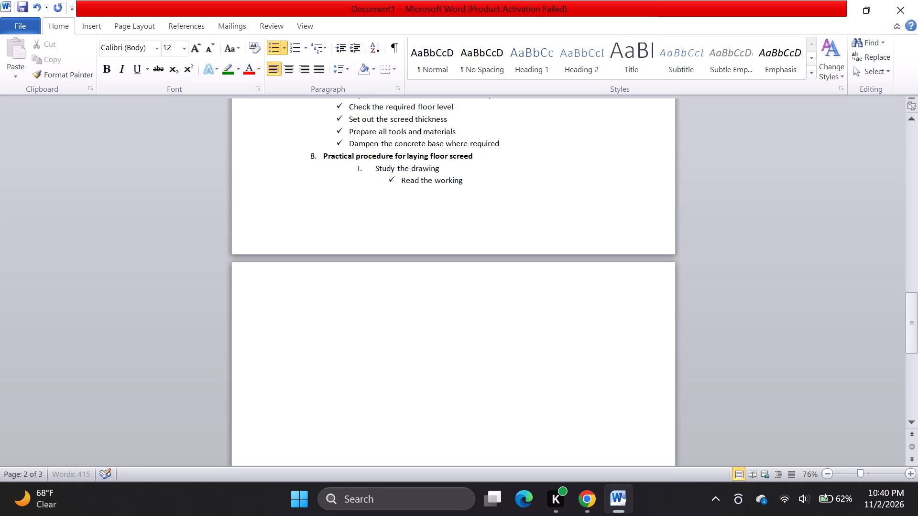
key(space)
text(drawing)
key(space)
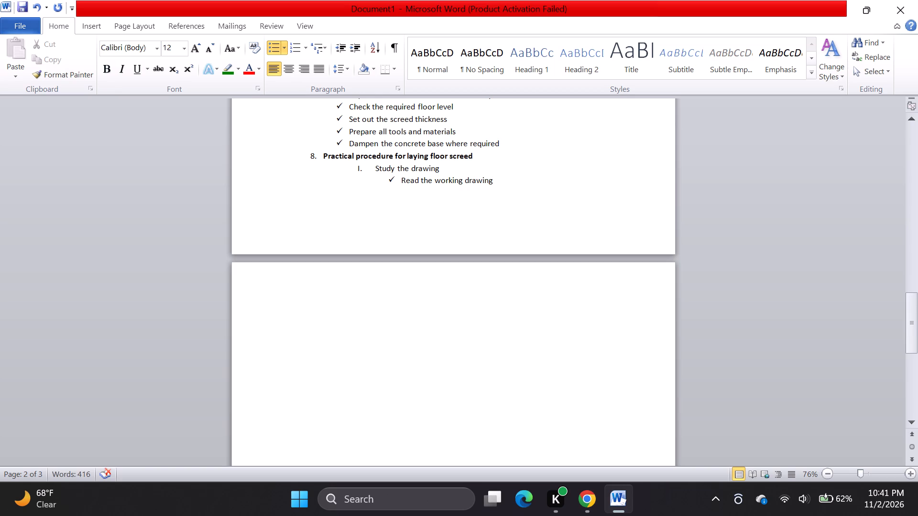
text(to)
key(space)
text(undersr)
key(BackSpace)
text(tand)
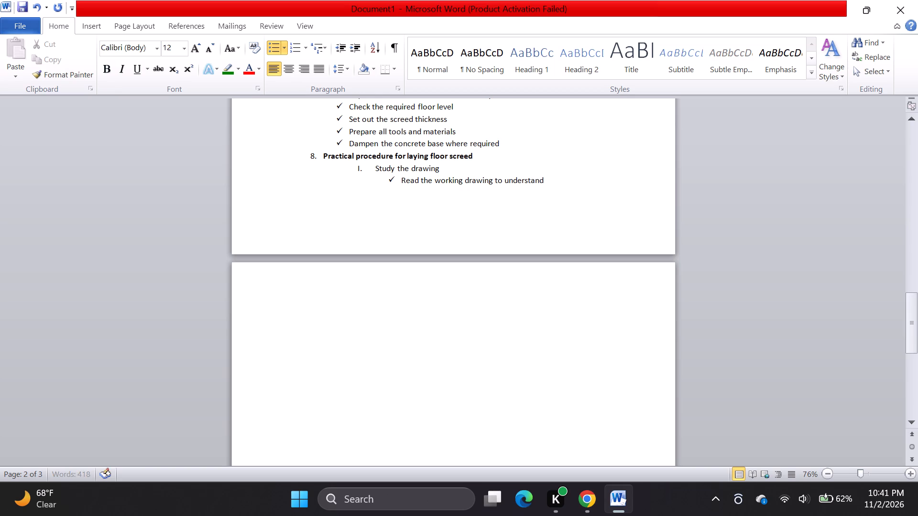
key(space)
text(the floor)
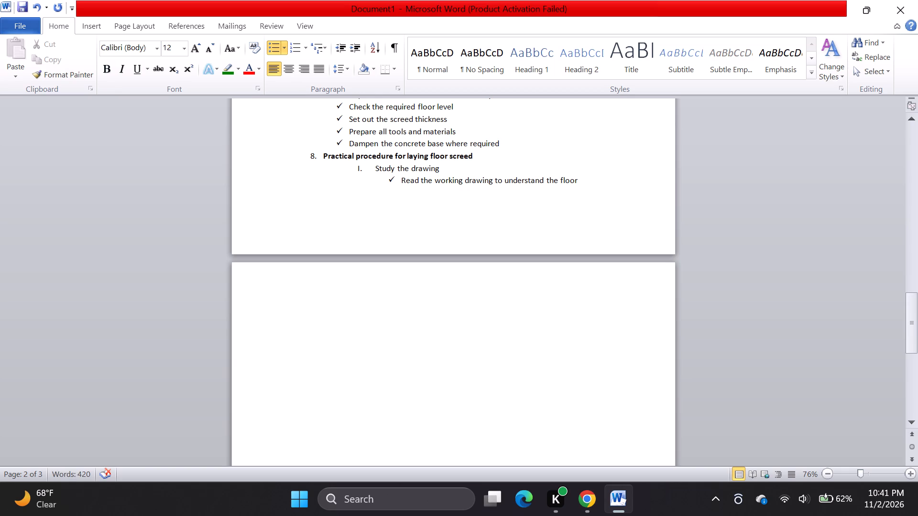
key(space)
text(dimen)
text(sion)
Extend the check-mark item after "floor dimension" with ", level, thickness and required slope".
key(comma)
key(space)
text(level)
key(comma)
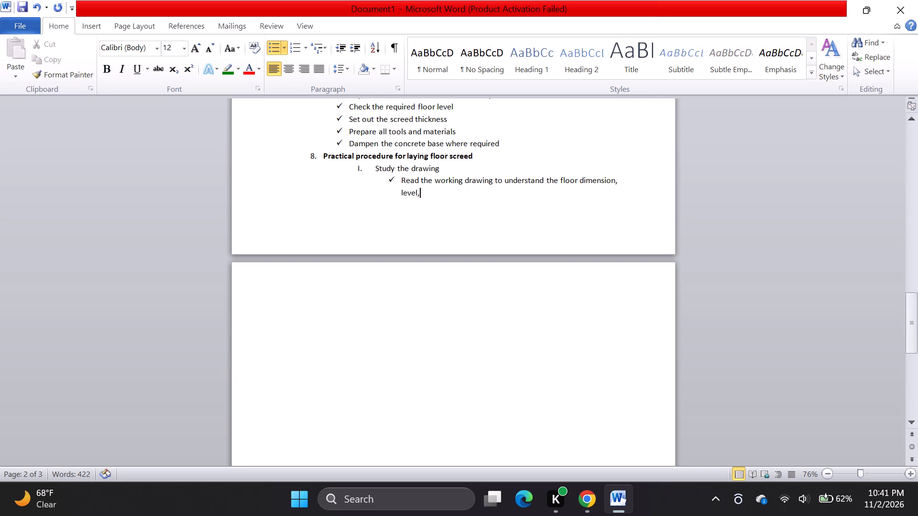
key(space)
text(thick)
text(ness)
key(space)
text(and)
key(space)
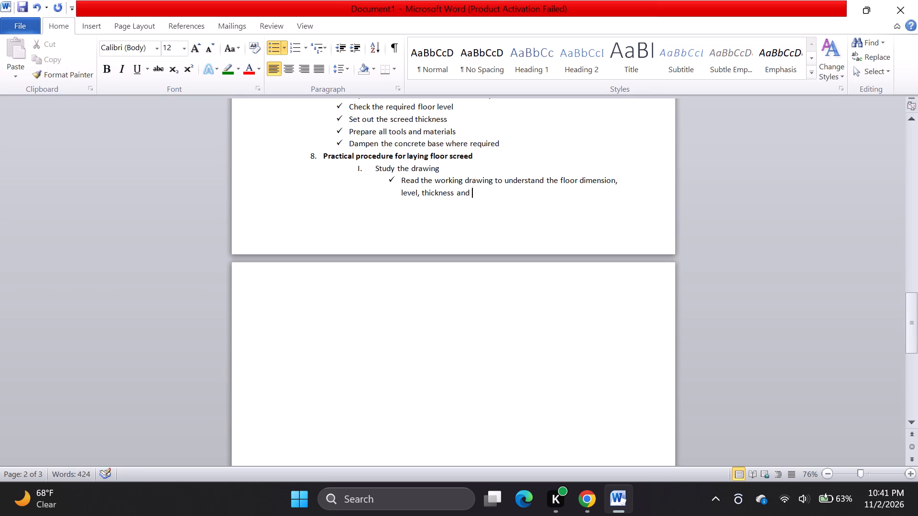
text(req)
key(u)
key(i)
text(red)
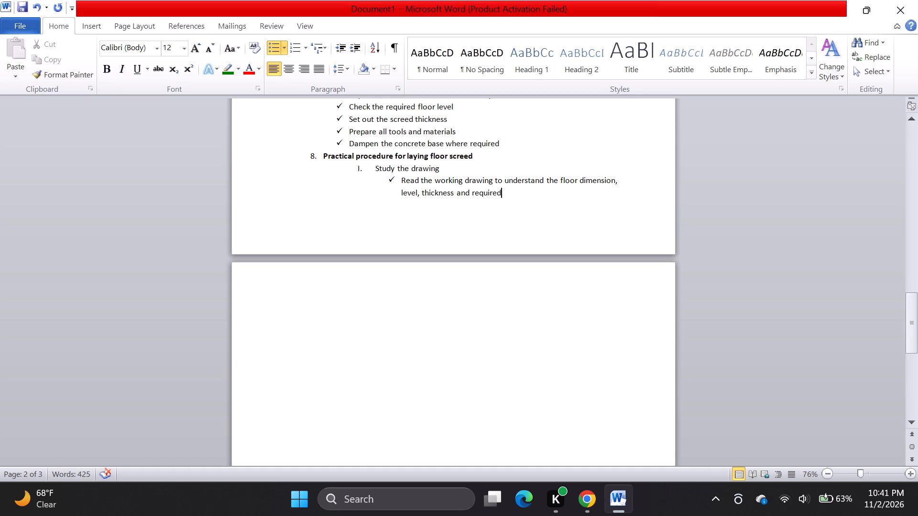
key(space)
text(slope)
Add Roman-numeral item II to the procedure list under heading 8, reading "Prepare the working area".
key(Return)
key(BackSpace)
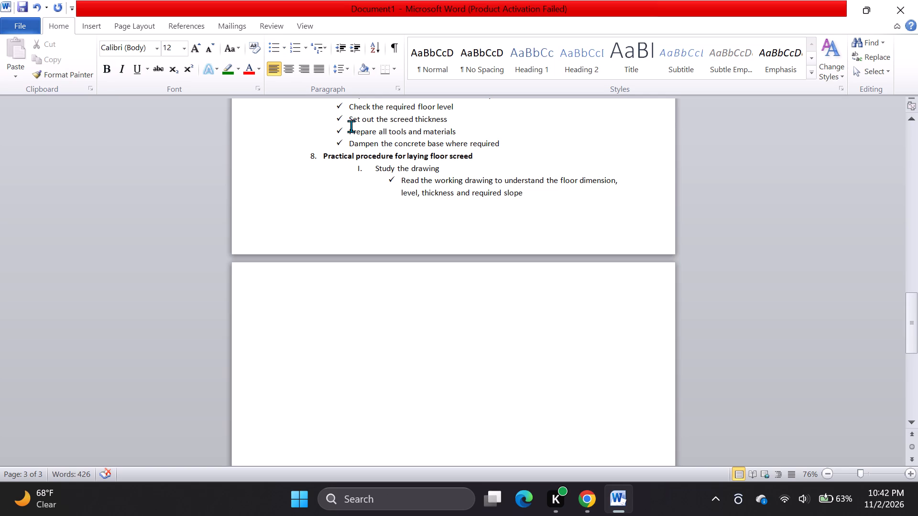
click(296, 50)
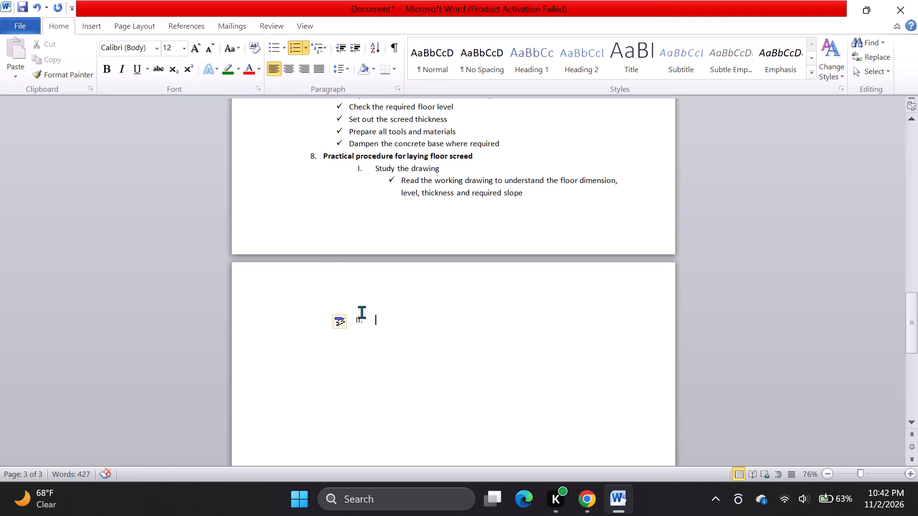
text(prepare)
key(space)
text(the)
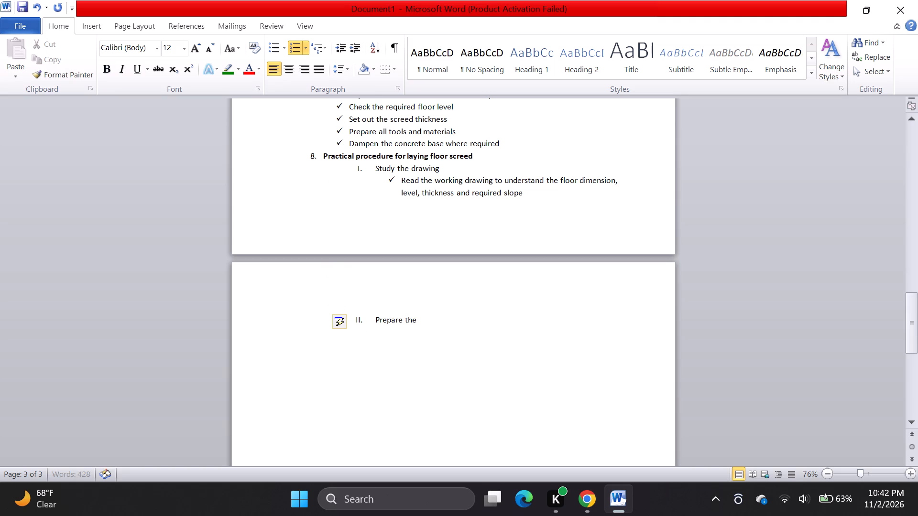
key(space)
text(working area)
Add an indented check-mark item under "Prepare the working area" reading "Remove dust, loose concrete, oil".
key(Return)
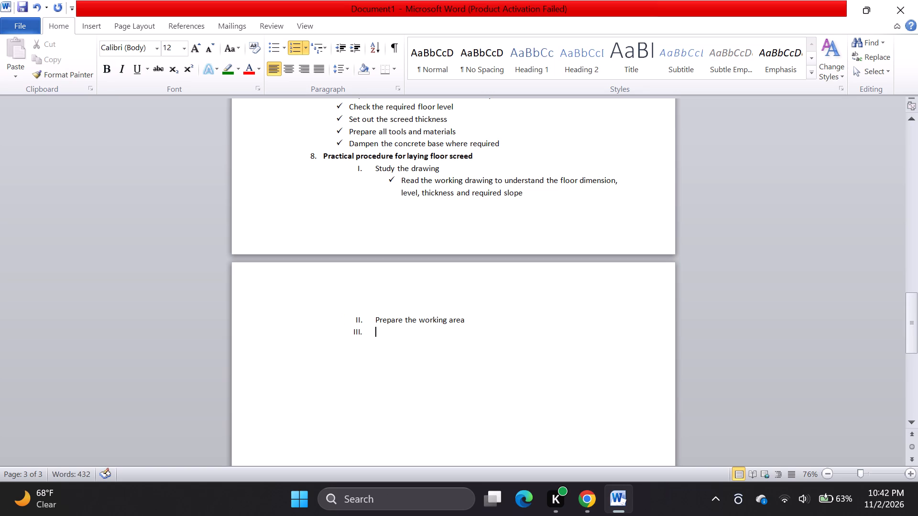
key(BackSpace)
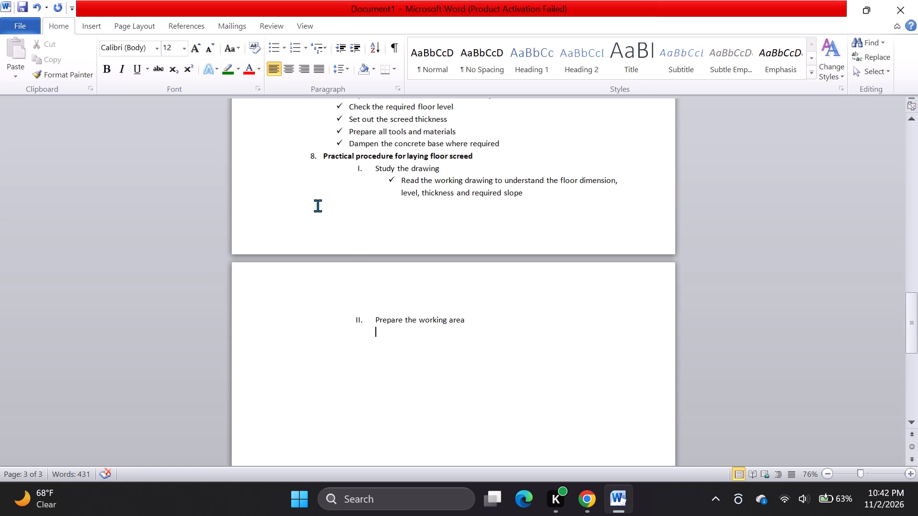
click(270, 44)
text(remo)
text(ve)
key(space)
key(d)
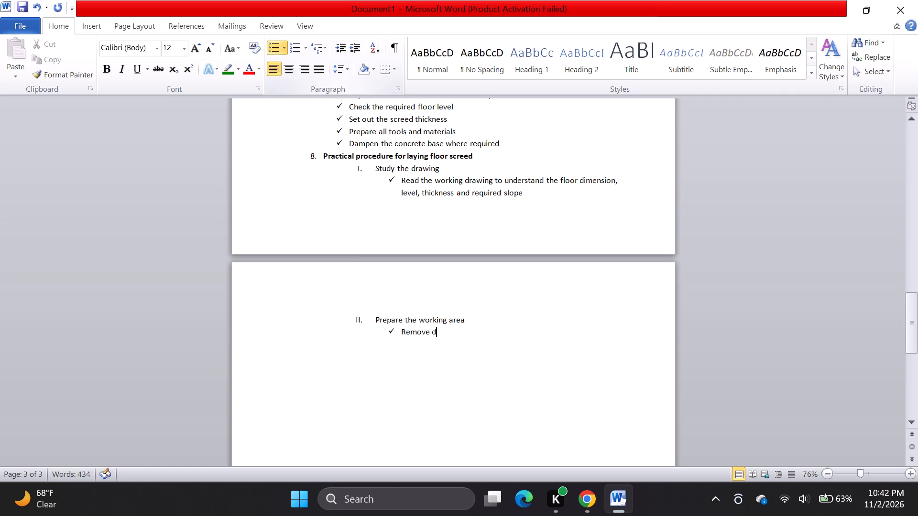
text(ust)
text(, loose)
key(space)
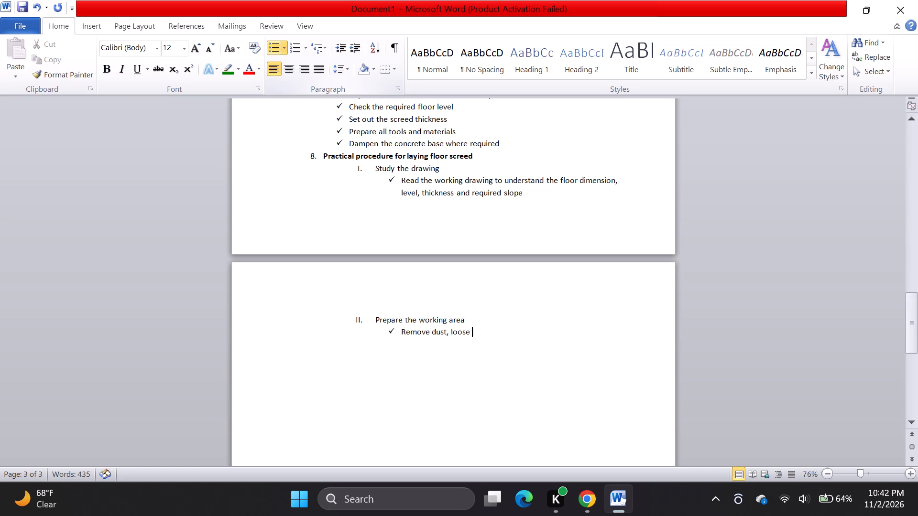
text(conc)
text(rete)
text(,)
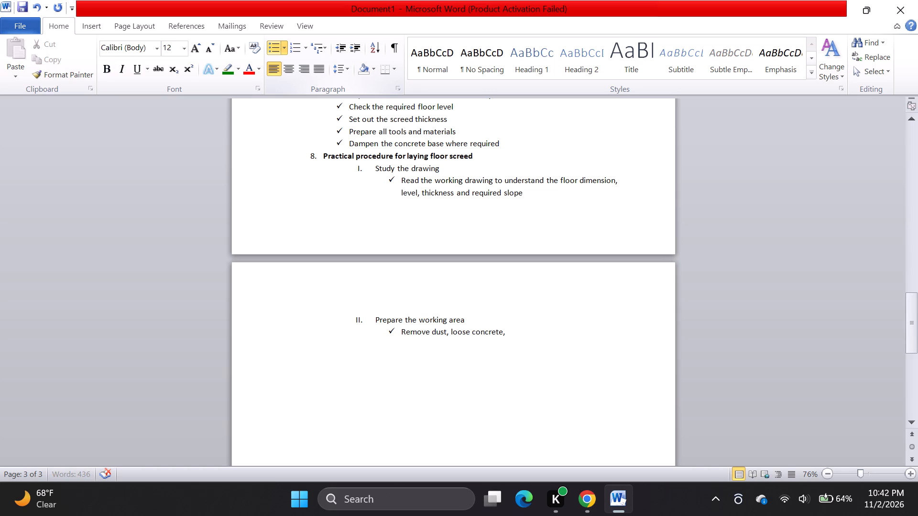
key(space)
text(oil)
Extend the check-mark item after "oil" with "and other unwanted materials".
key(space)
text(and)
key(space)
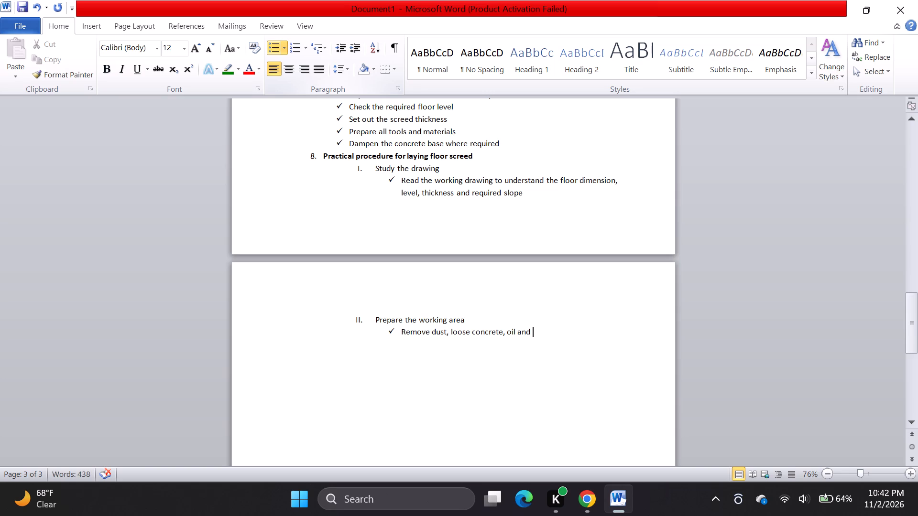
text(other)
key(space)
text(un)
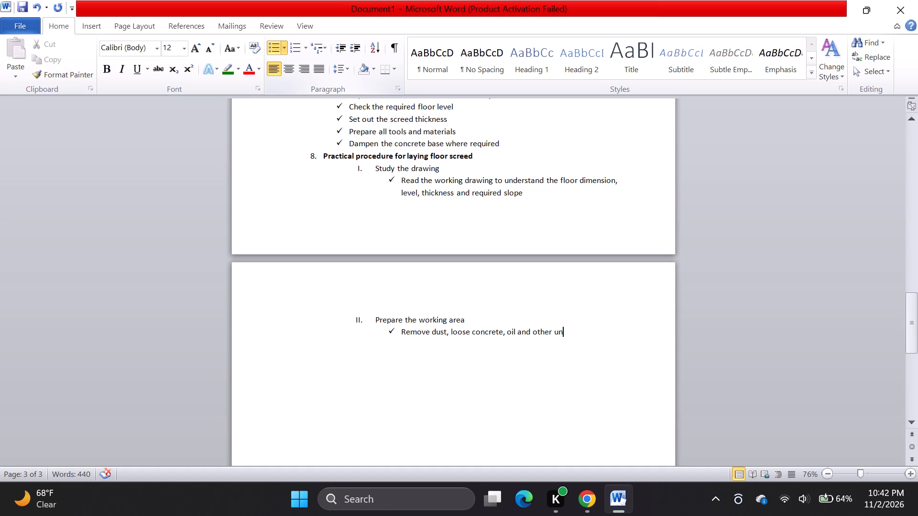
key(w)
key(a)
text(nter)
key(BackSpace)
text(ed)
key(space)
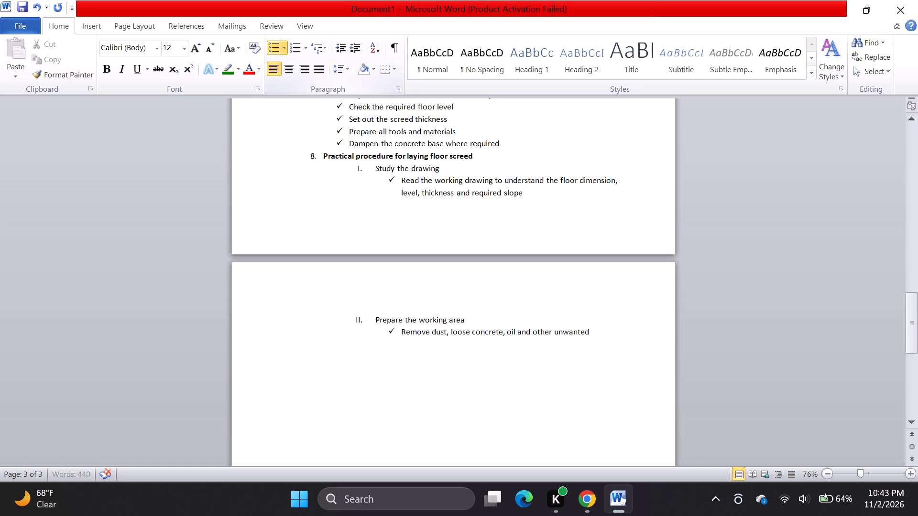
text(materials)
Add Roman-numeral item III below the check-mark item, reading "Set out the floor levels".
key(Return)
key(BackSpace)
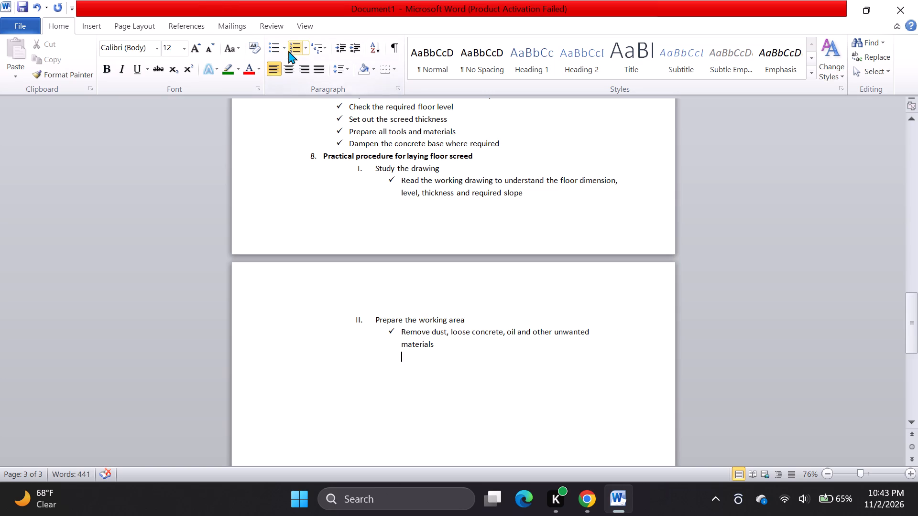
click(289, 51)
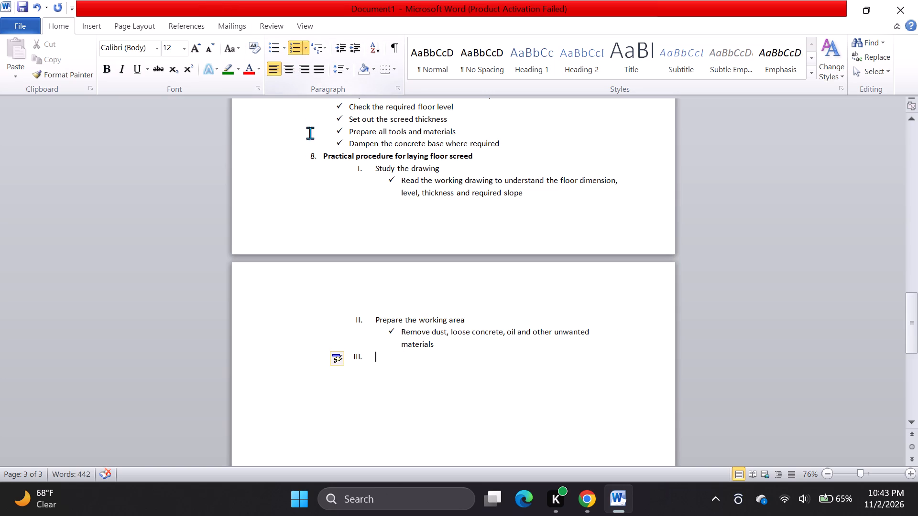
text(set out)
key(space)
text(the wa)
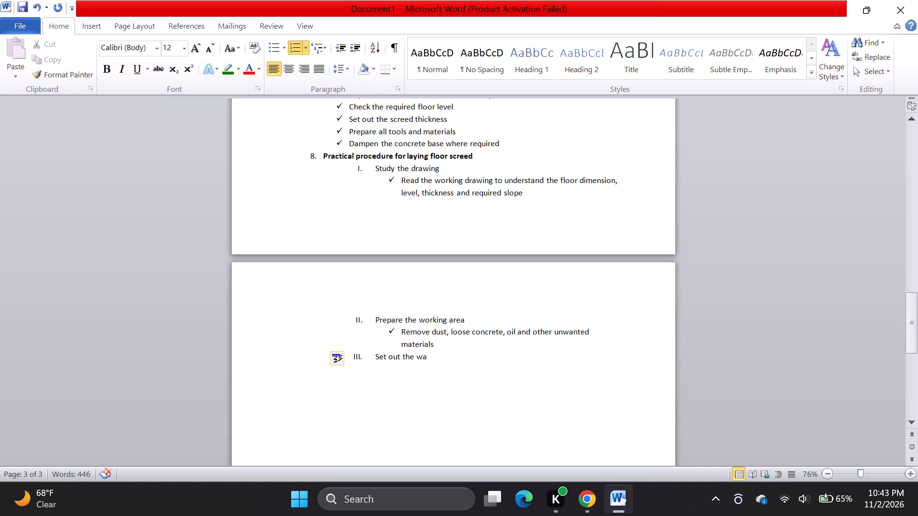
key(BackSpace)
key(BackSpace)
text(floor)
key(space)
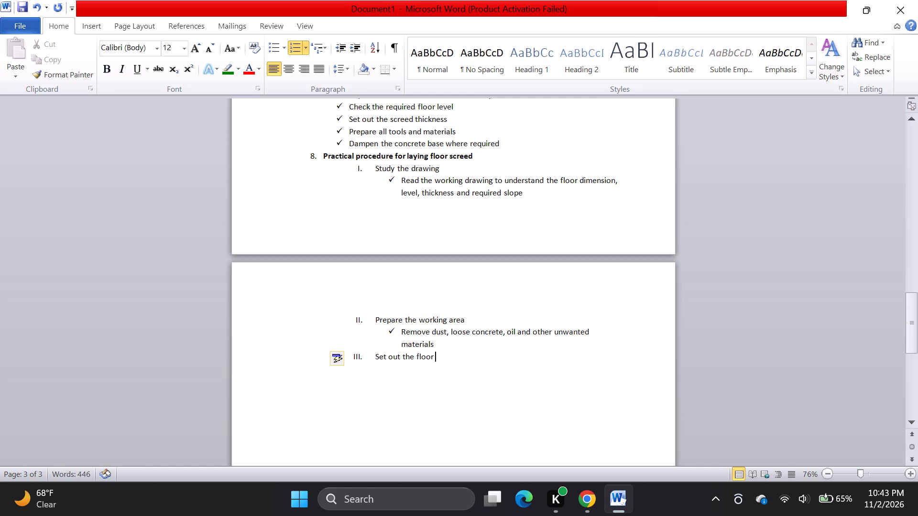
text(l)
text(evel)
key(s)
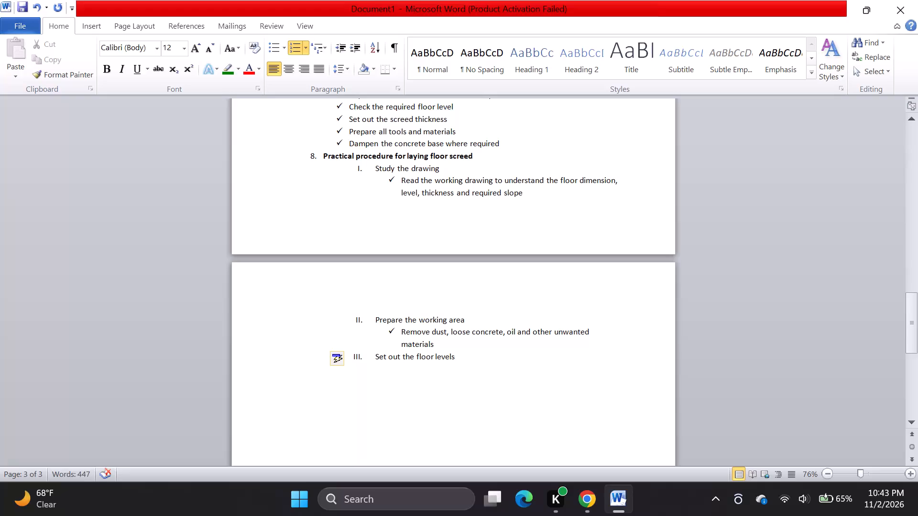
Add an indented check-mark item under "Set out the floor levels" reading "Use a spirit level".
key(Return)
key(BackSpace)
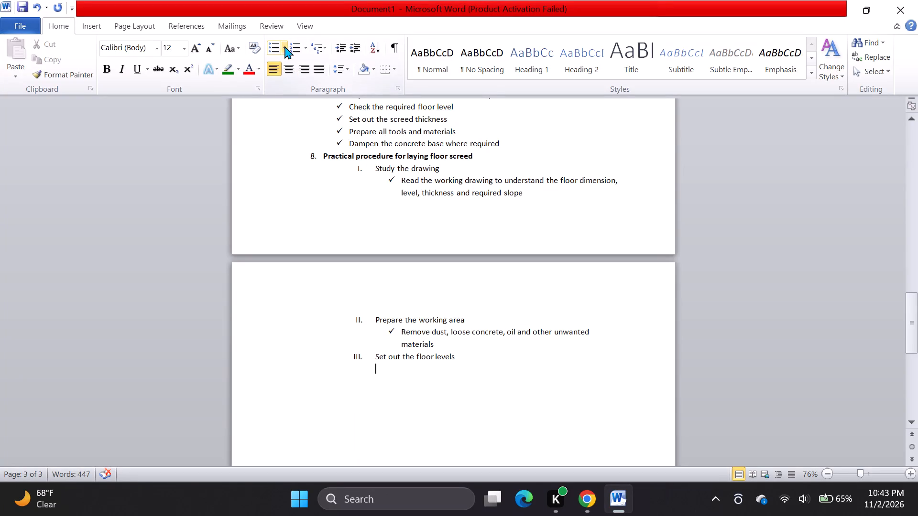
click(275, 48)
text(use)
key(space)
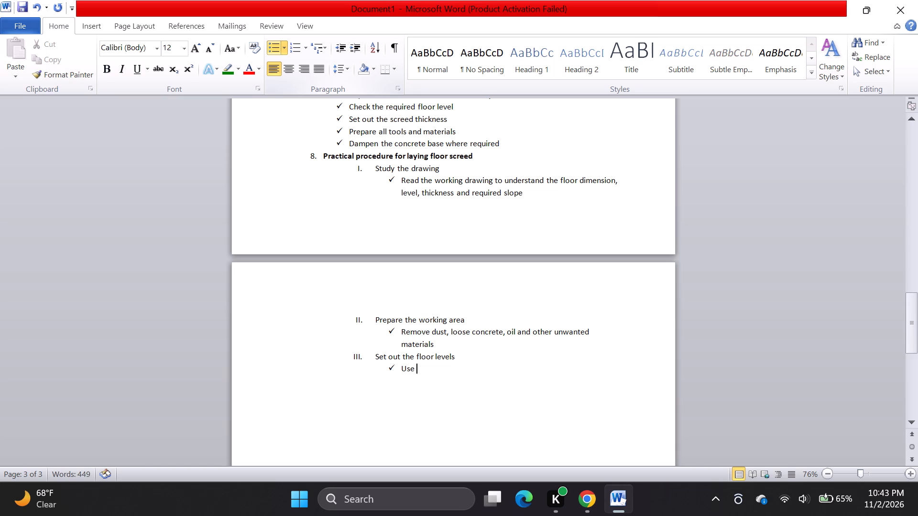
text(a spirit level)
Extend the check-mark item after "Use a spirit level" with ", tape measure and".
text(,)
key(space)
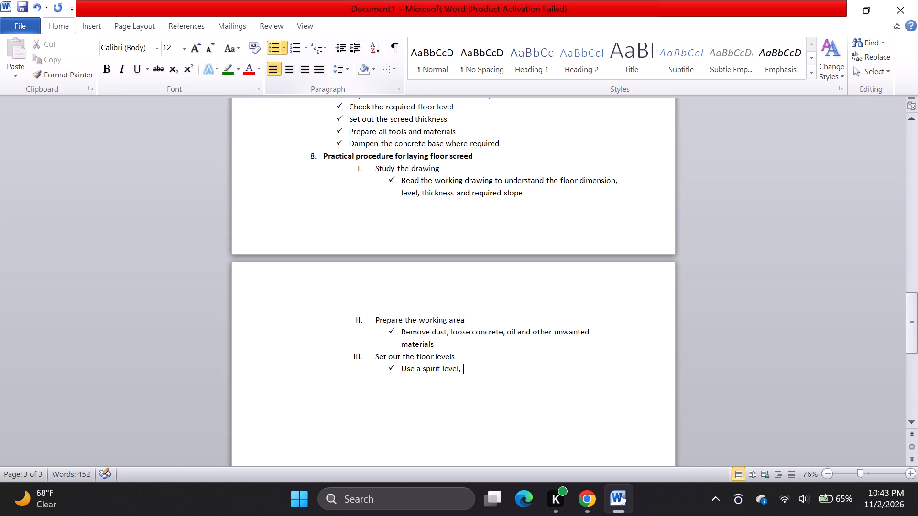
key(t)
text(ao)
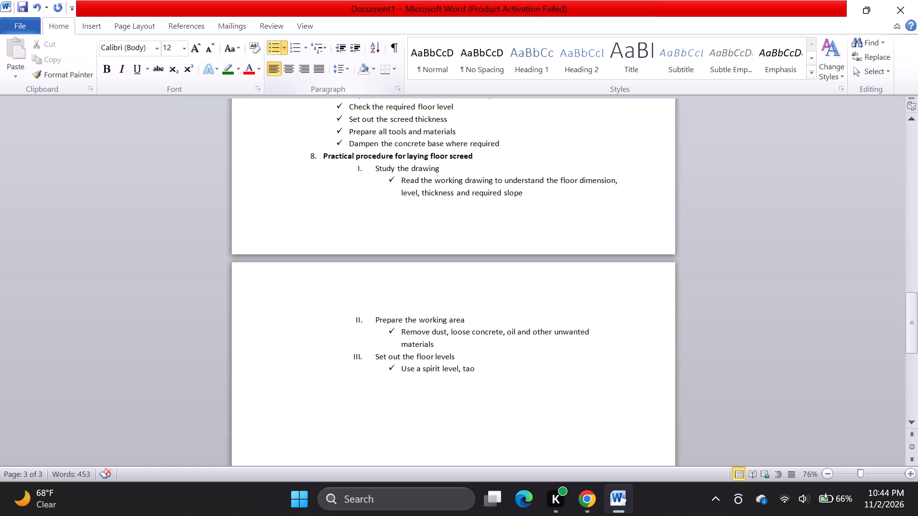
key(BackSpace)
text(pe)
key(space)
text(meas)
text(ure)
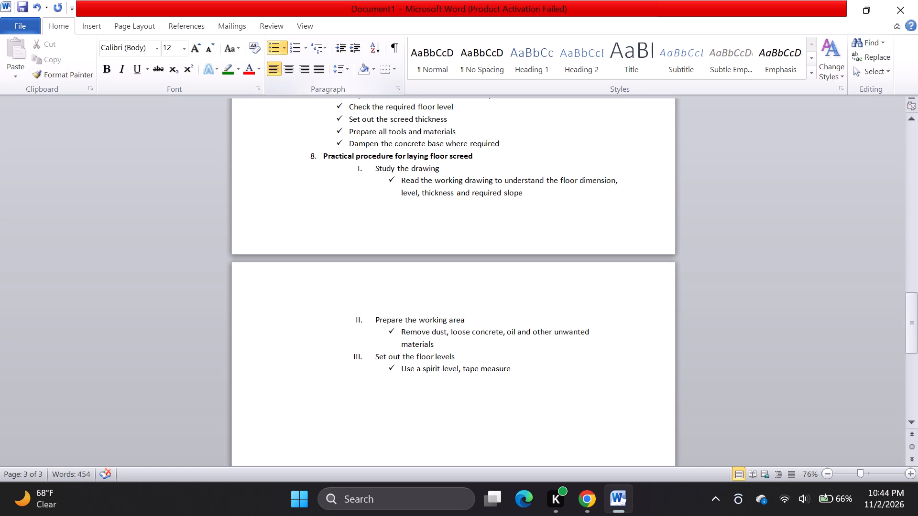
key(space)
text(and)
key(space)
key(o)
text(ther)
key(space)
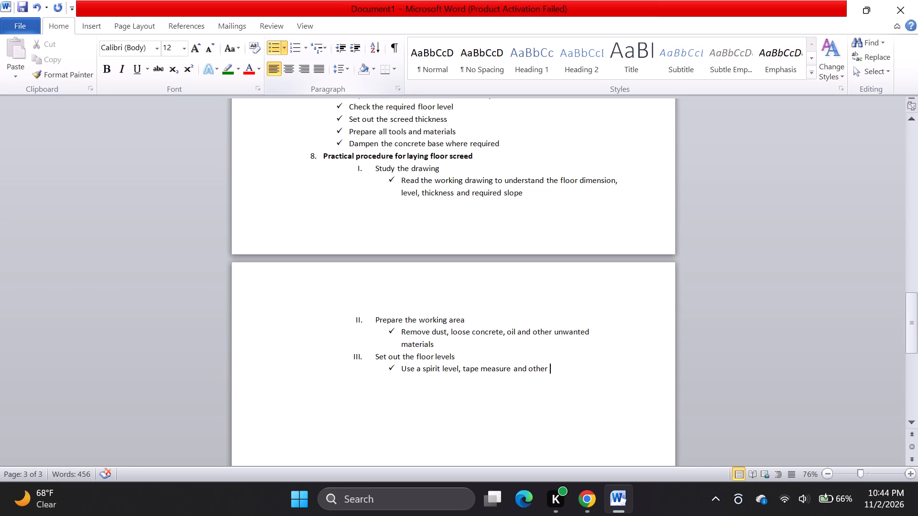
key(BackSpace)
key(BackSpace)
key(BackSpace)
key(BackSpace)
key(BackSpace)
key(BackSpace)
Continue the check-mark item after "tape measure and" with "level marks establish the".
text(level)
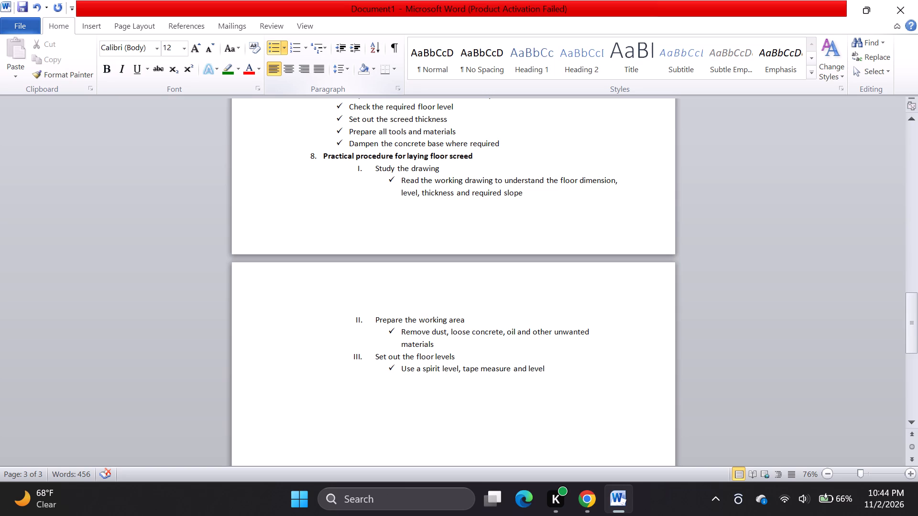
key(space)
text(marks)
key(space)
text(esta)
text(blish)
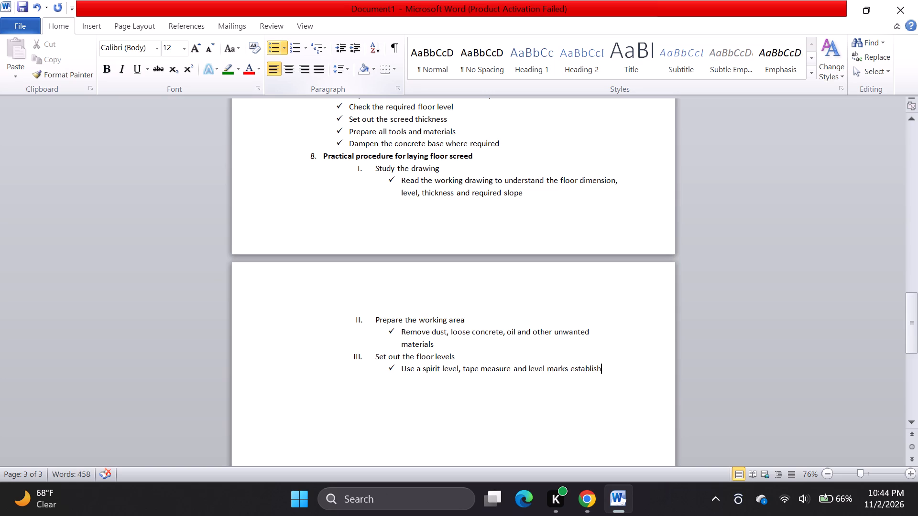
key(space)
text(the)
key(space)
Complete the check-mark item with "required finished floor height", correcting the spelling of "required".
text(requre)
key(d)
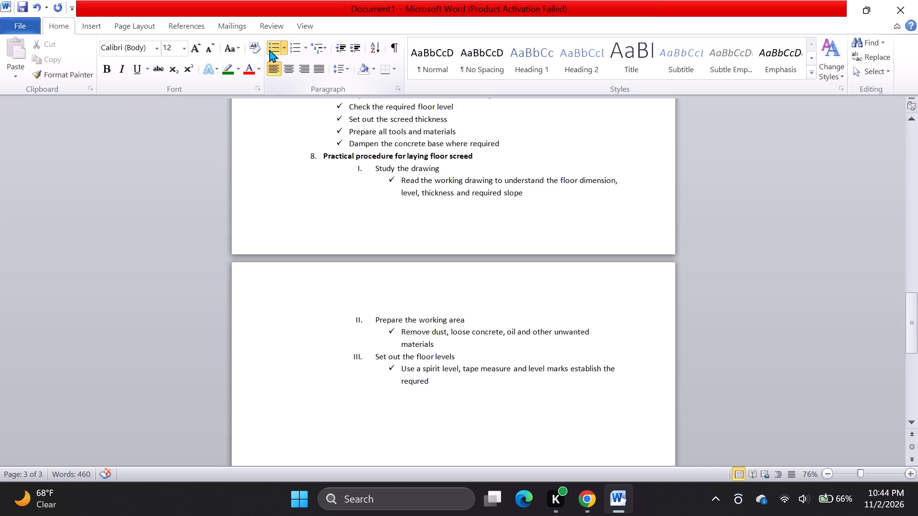
click(418, 380)
key(i)
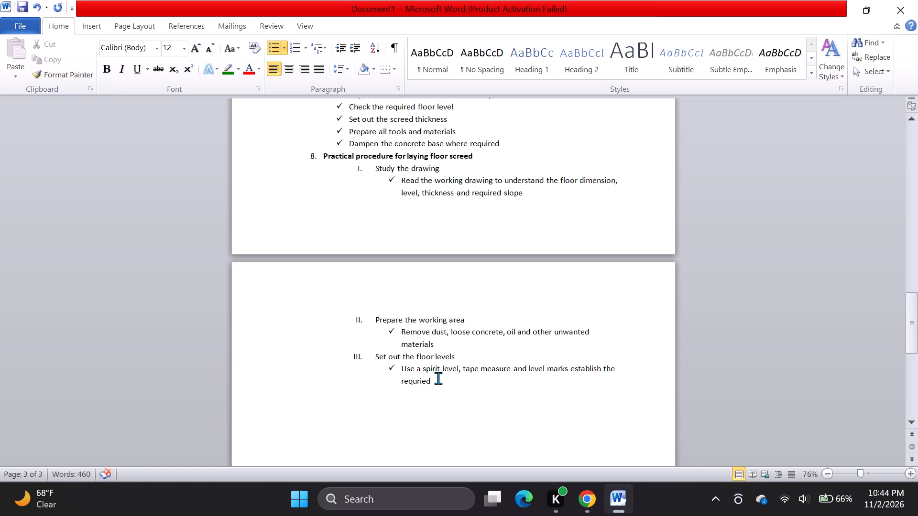
click(439, 378)
key(space)
text(fini)
key(s)
key(h)
text(ed floor)
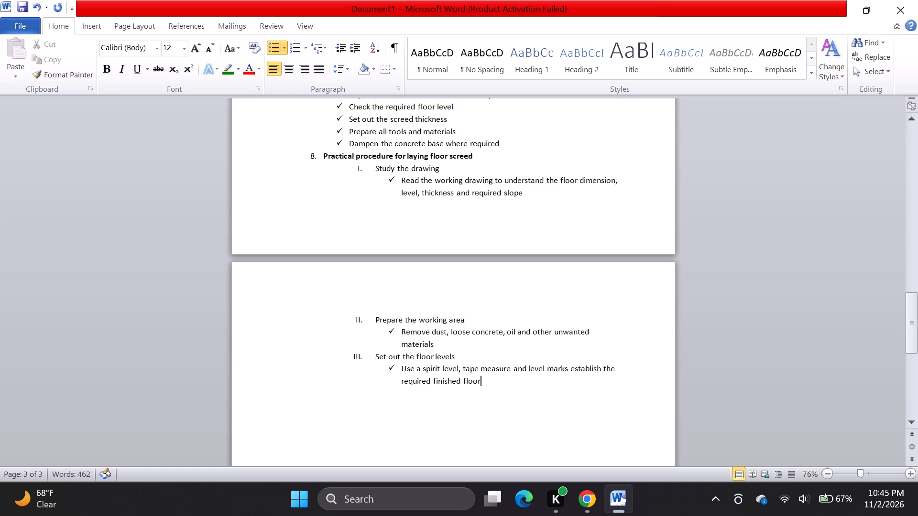
key(space)
text(hei)
text(ght)
Add Roman-numbered item IV reading "Prepare the materials" below the floor levels check-mark item.
key(Return)
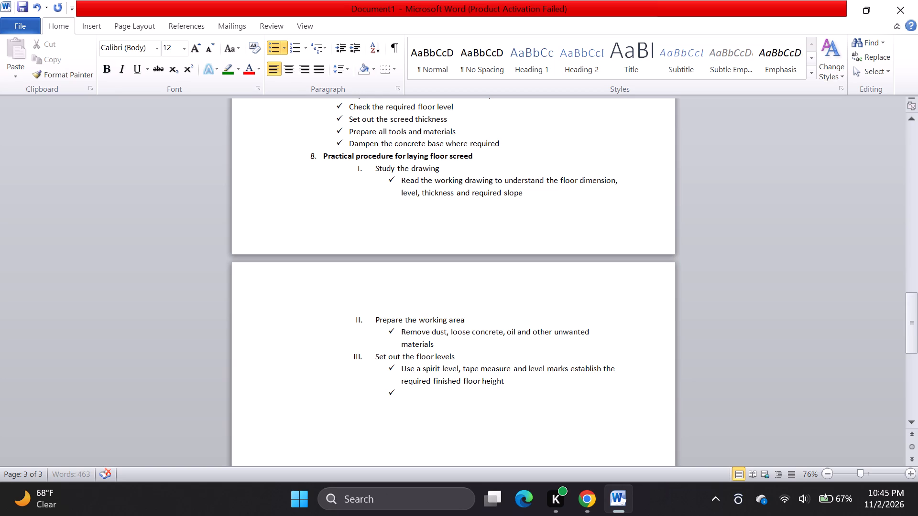
key(BackSpace)
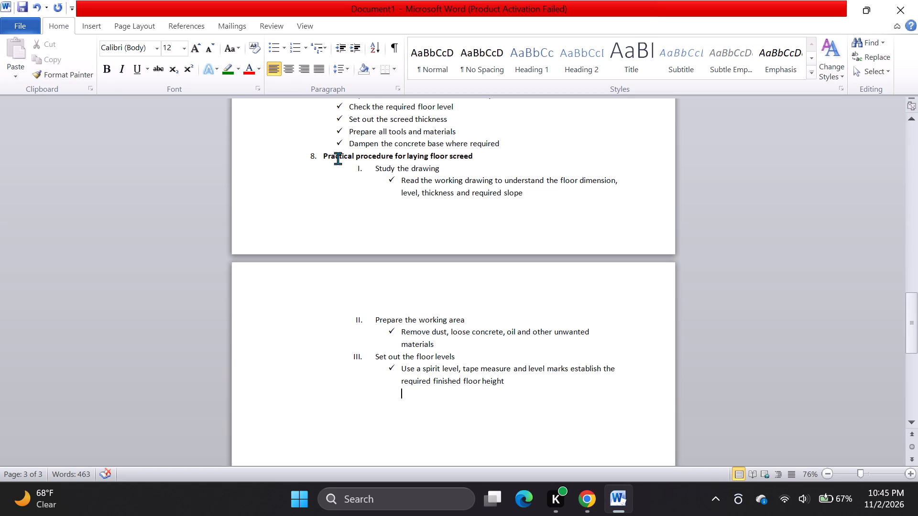
click(296, 46)
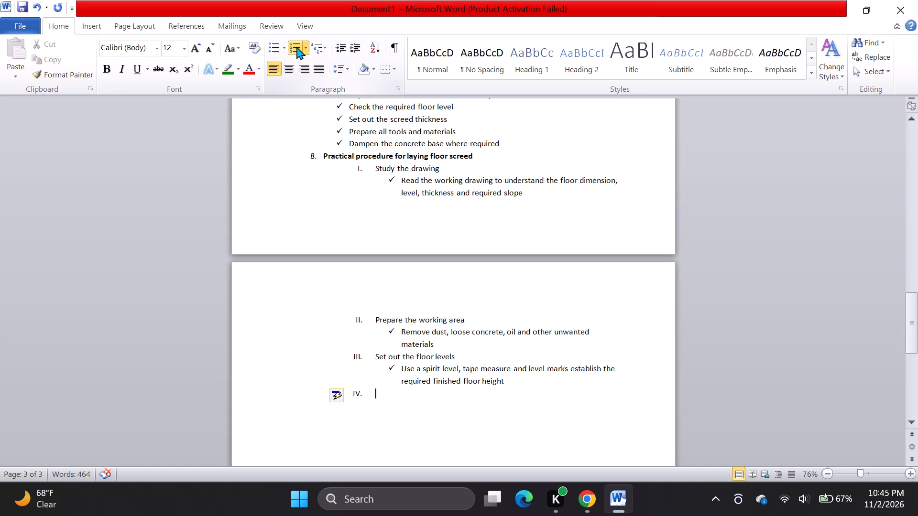
text(prepaer)
key(BackSpace)
key(BackSpace)
key(r)
key(e)
key(space)
text(the)
key(space)
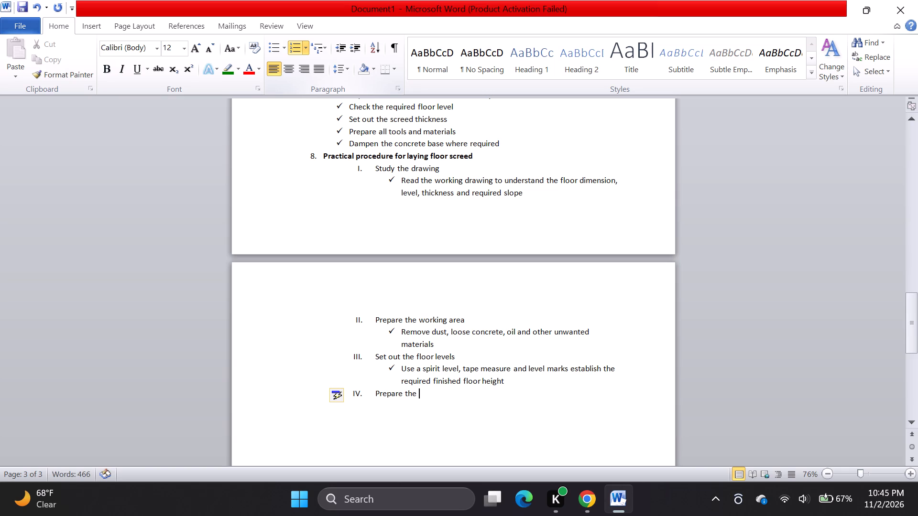
text(ma)
text(teri)
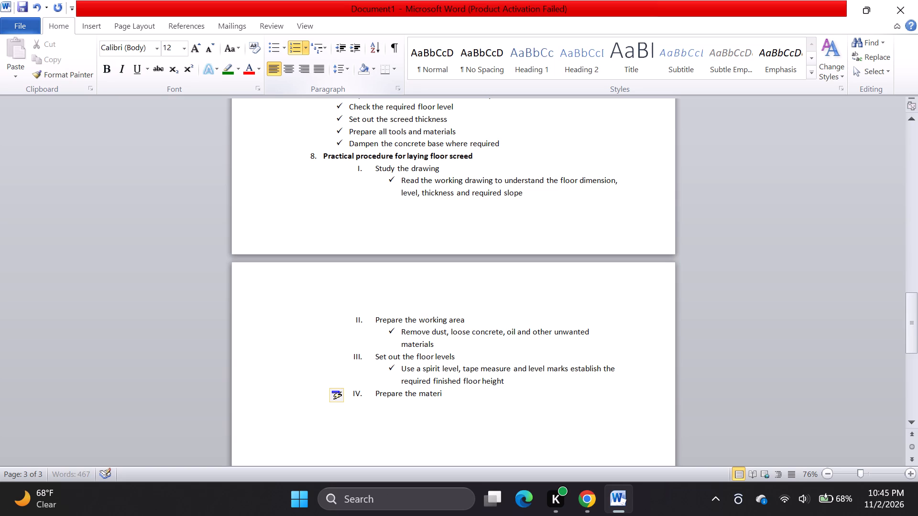
text(el)
key(BackSpace)
key(BackSpace)
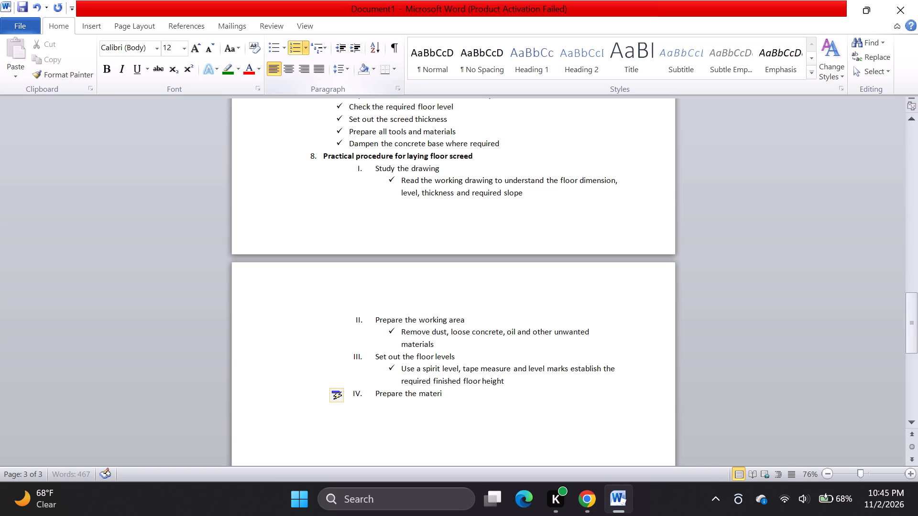
text(al)
key(s)
Add an indented check-mark item under "Prepare the materials" reading "Measure the cement and sand".
key(Return)
key(BackSpace)
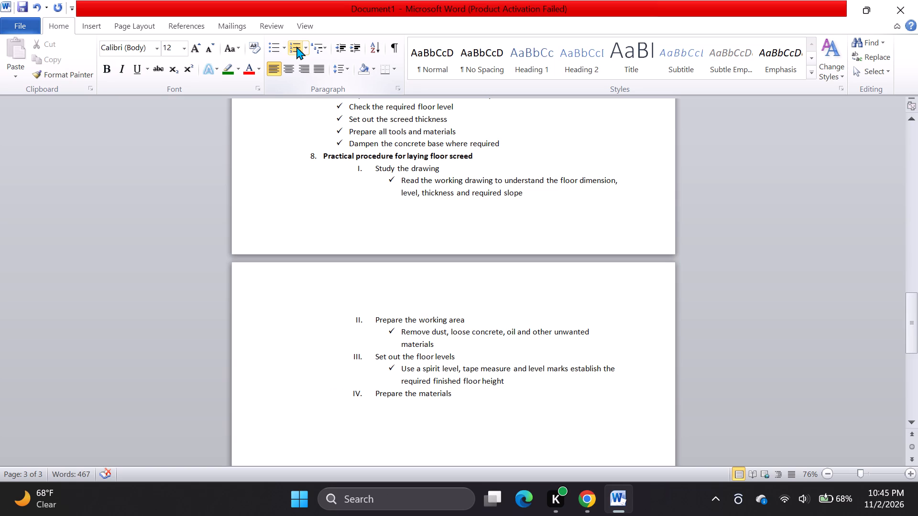
click(277, 51)
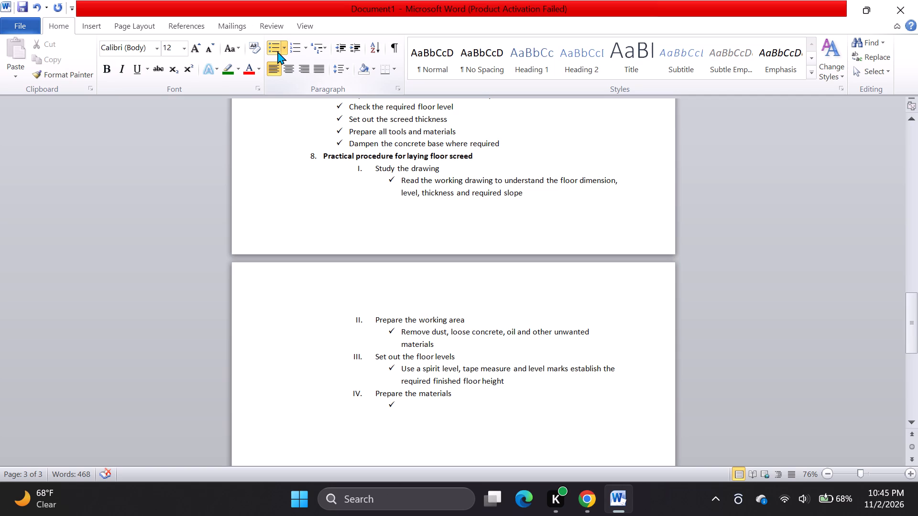
text(meas)
text(ure)
key(space)
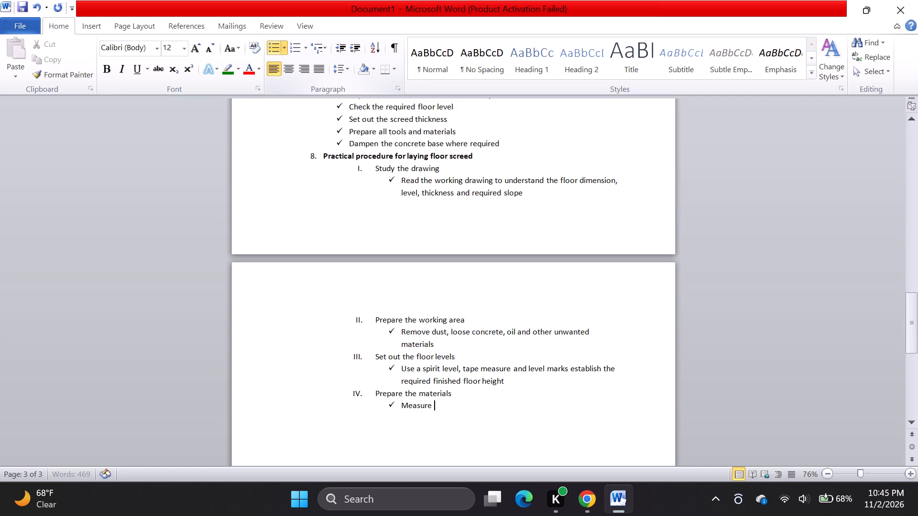
text(the cement)
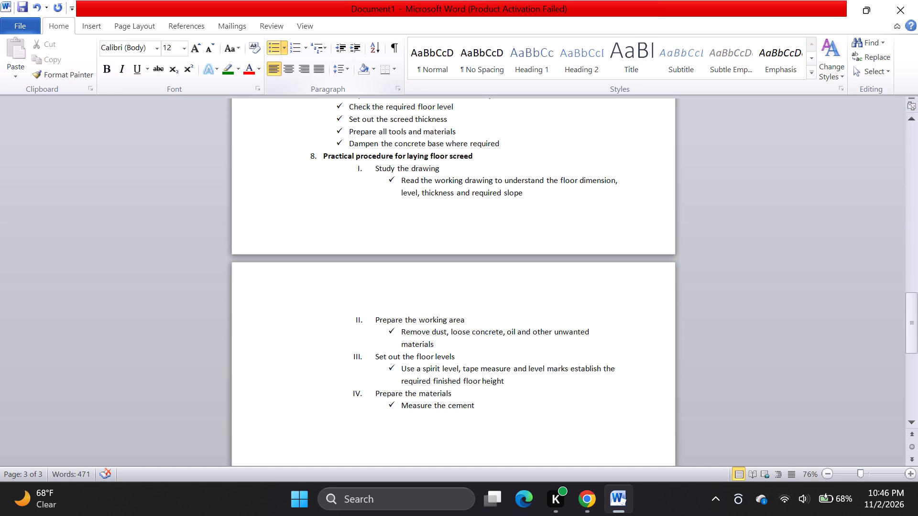
key(space)
text(and)
key(space)
text(sand)
key(space)
Complete the check-mark item after "cement and sand" with "according to the specified mix ratio".
text(accor)
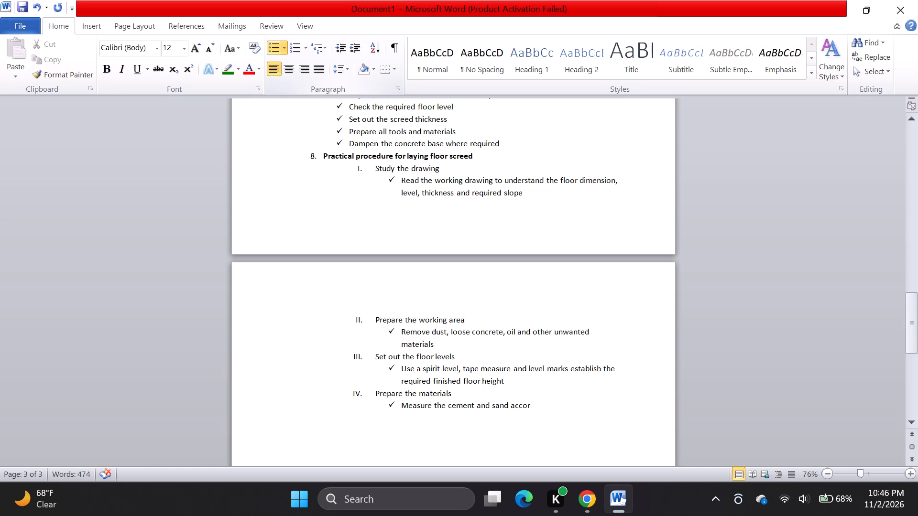
text(ding)
key(space)
text(to t)
text(he)
key(space)
text(spec)
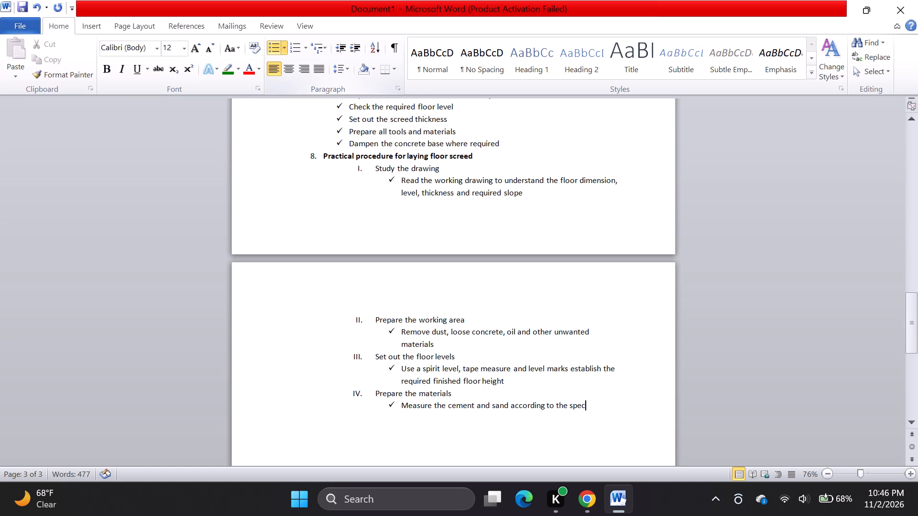
text(ifie)
key(d)
key(space)
text(mix)
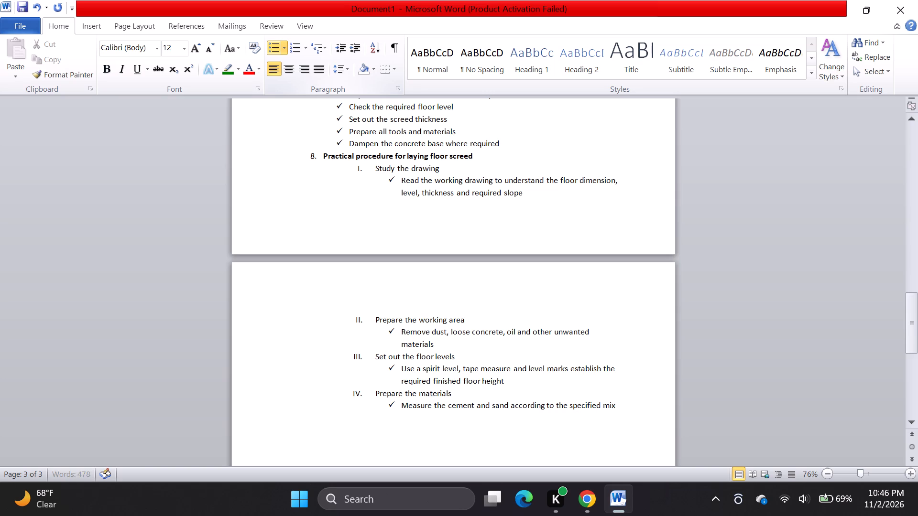
key(space)
text(ra)
key(r)
key(BackSpace)
text(tio)
Add Roman-numbered item V reading "Mix the materials" below the cement and sand check-mark item, followed by an empty unnumbered line.
key(Return)
key(BackSpace)
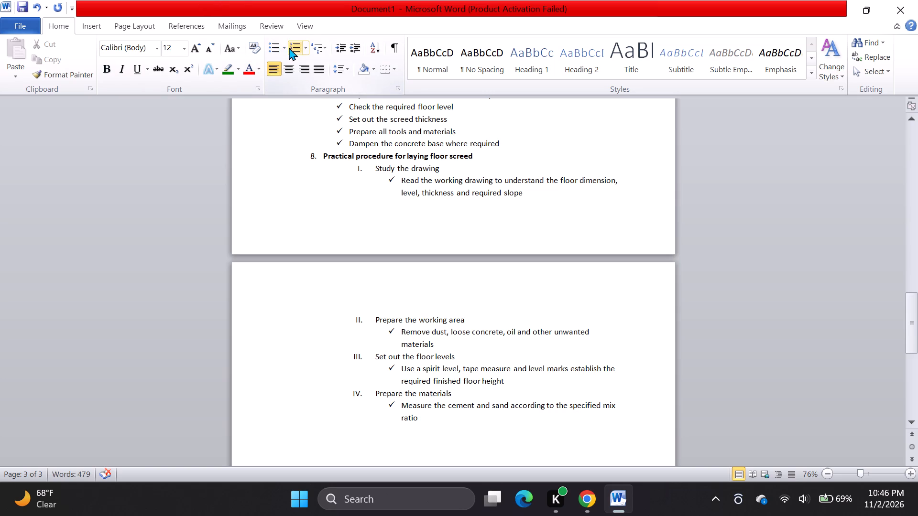
click(295, 47)
text(mi)
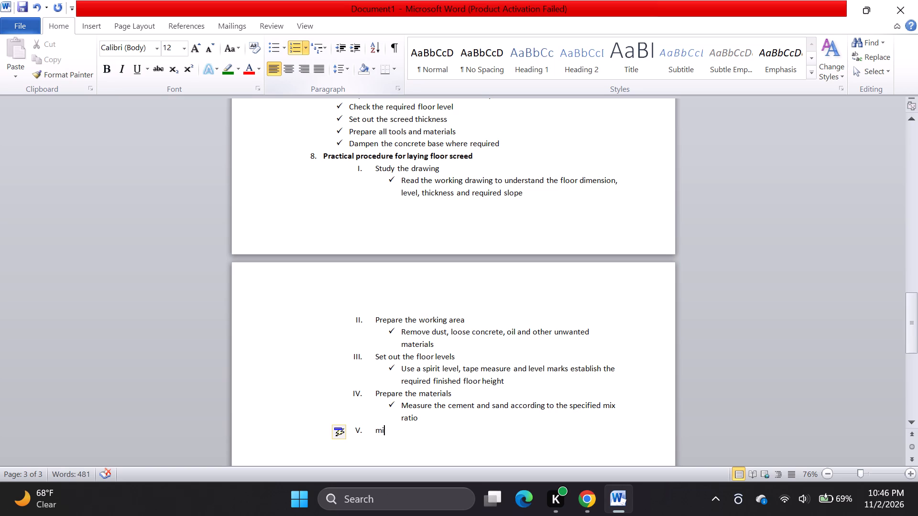
key(x)
key(space)
text(the)
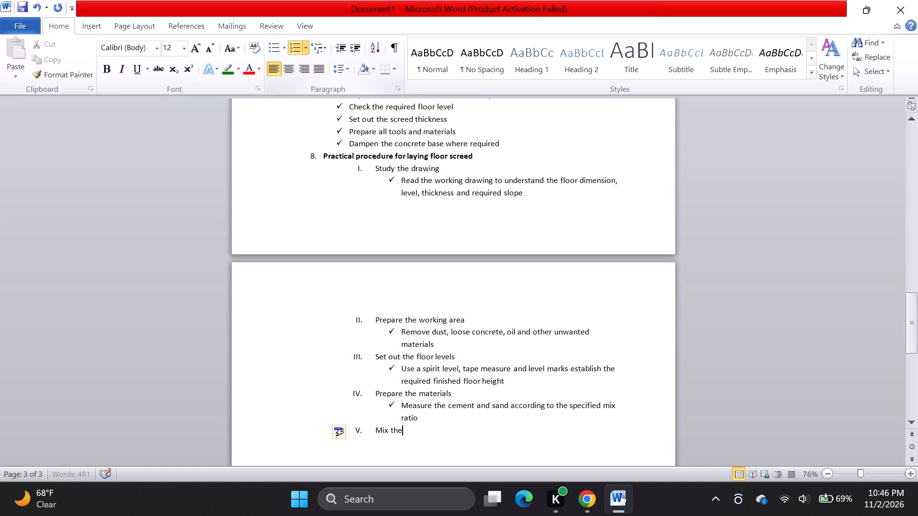
key(space)
text(mar)
key(BackSpace)
text(terie)
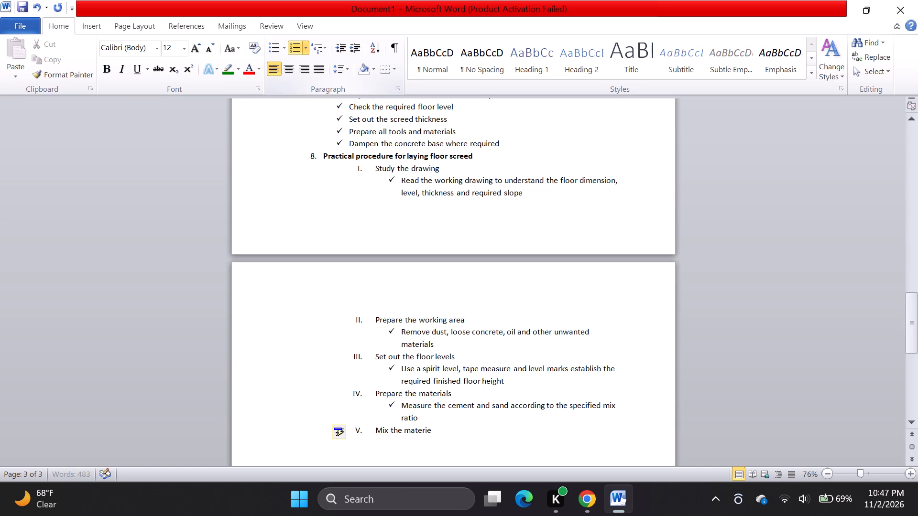
key(l)
key(BackSpace)
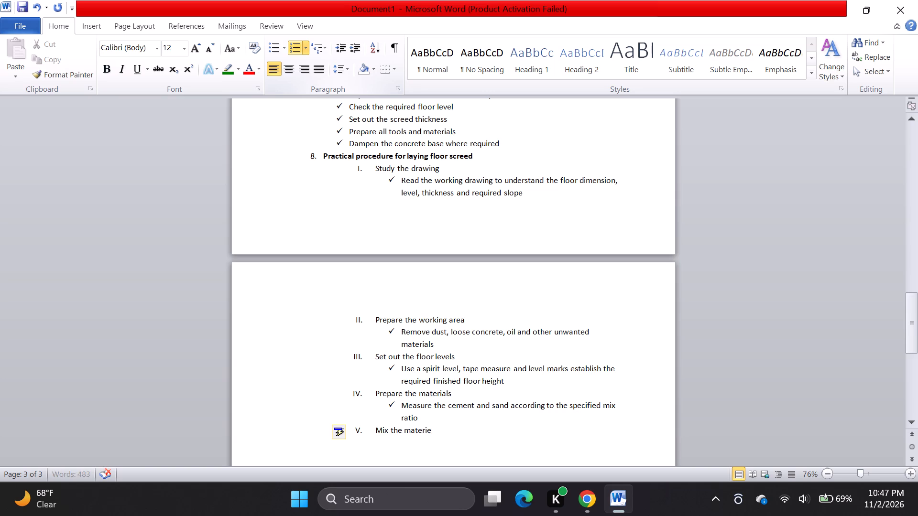
key(BackSpace)
text(als)
key(Return)
key(BackSpace)
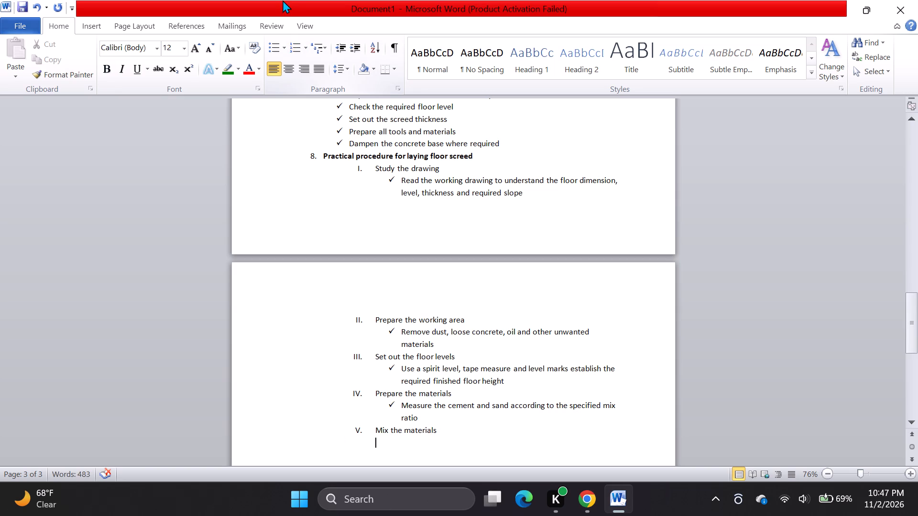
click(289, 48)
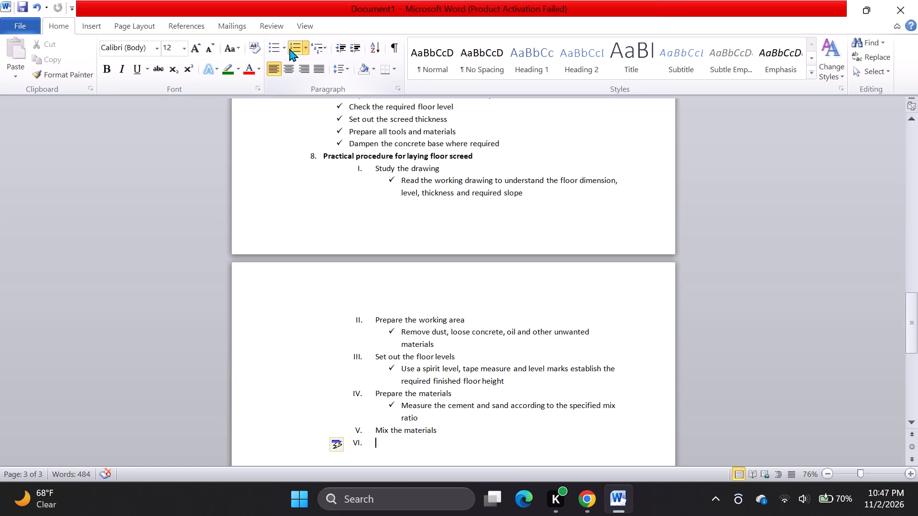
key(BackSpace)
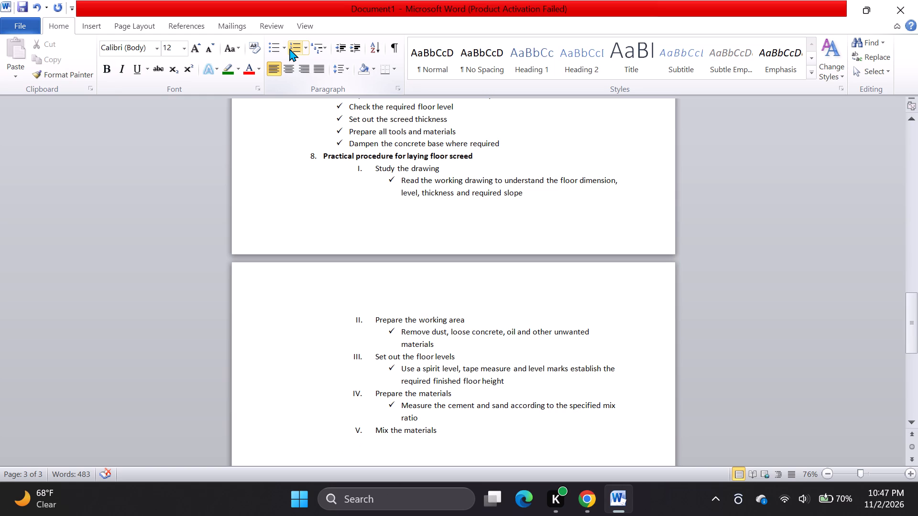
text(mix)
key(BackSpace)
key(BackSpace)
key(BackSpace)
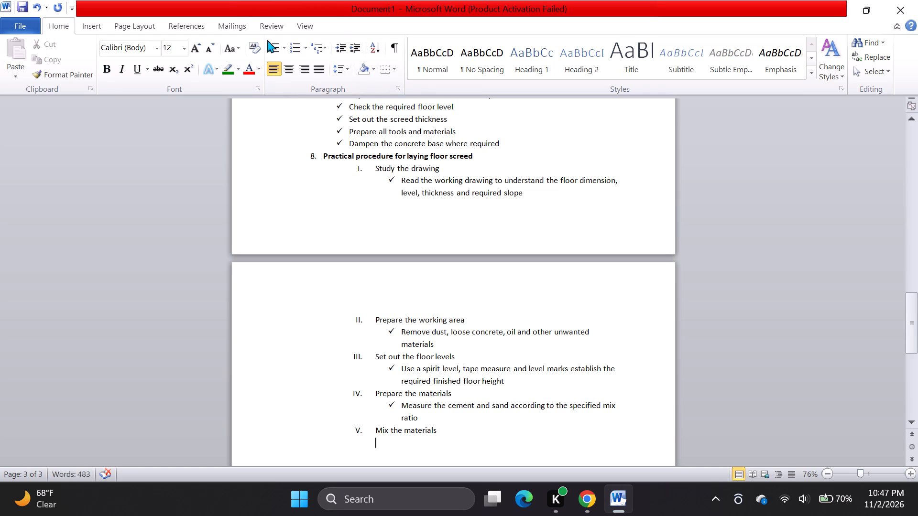
Add an indented check-mark item under "Mix the materials" reading "Mix cement and sand".
click(270, 43)
text(mix)
text(cement)
key(BackSpace)
key(BackSpace)
key(BackSpace)
key(BackSpace)
key(BackSpace)
key(BackSpace)
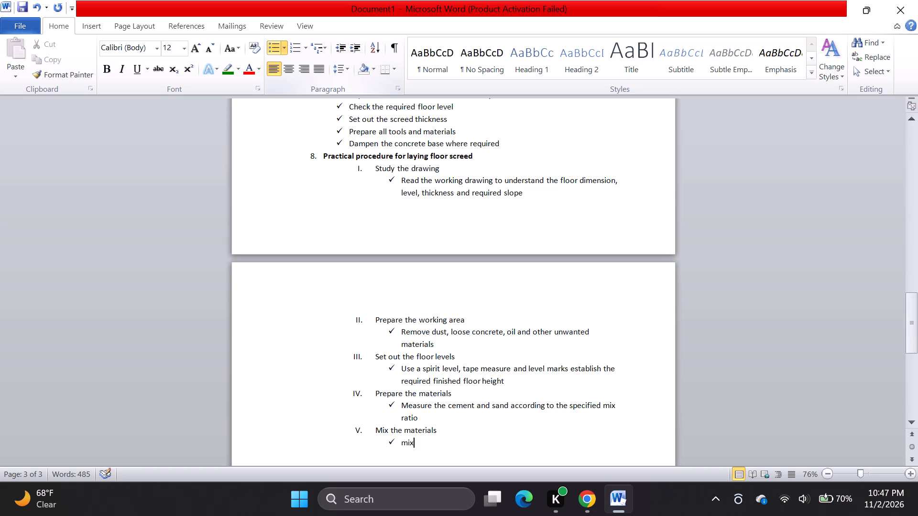
key(space)
text(cement)
key(space)
text(and sand)
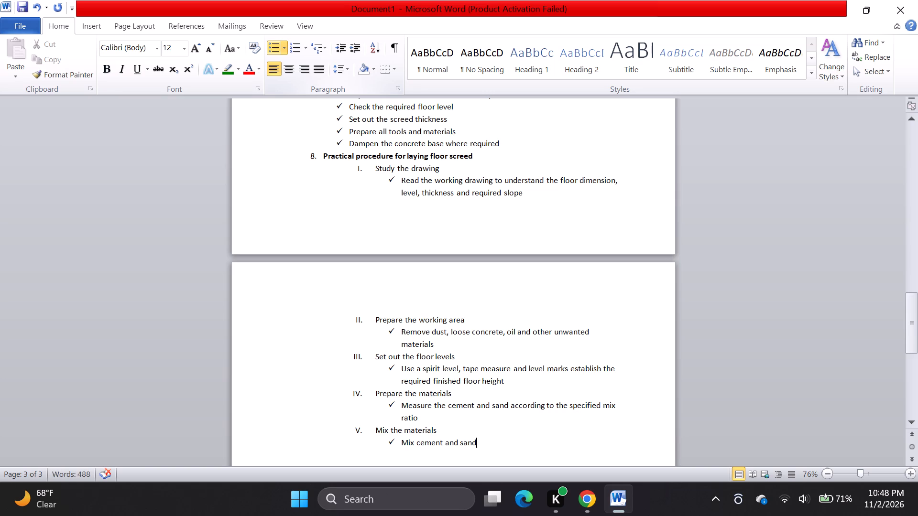
Complete the check-mark item after "Mix cement and sand" with "thoroughly while dry".
key(space)
text(t)
key(h)
text(oro)
key(g)
key(h)
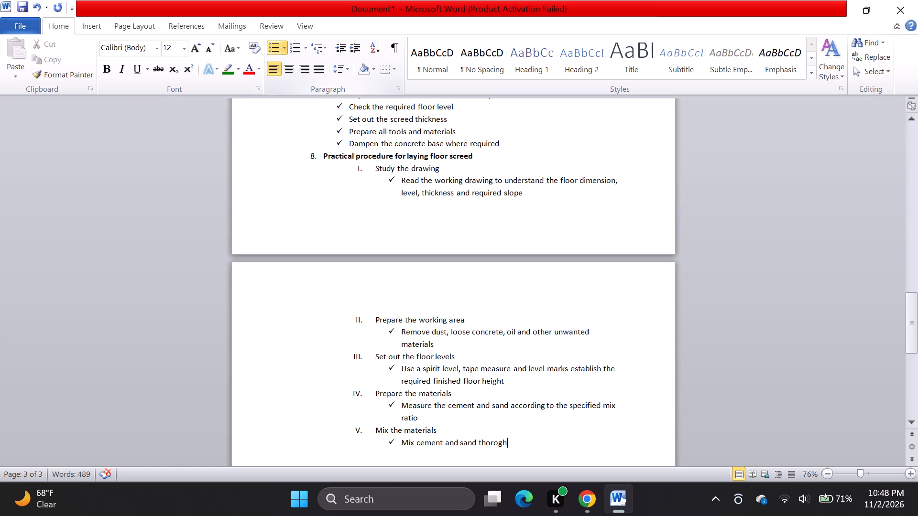
text(ly)
key(space)
text(while)
key(space)
text(dry)
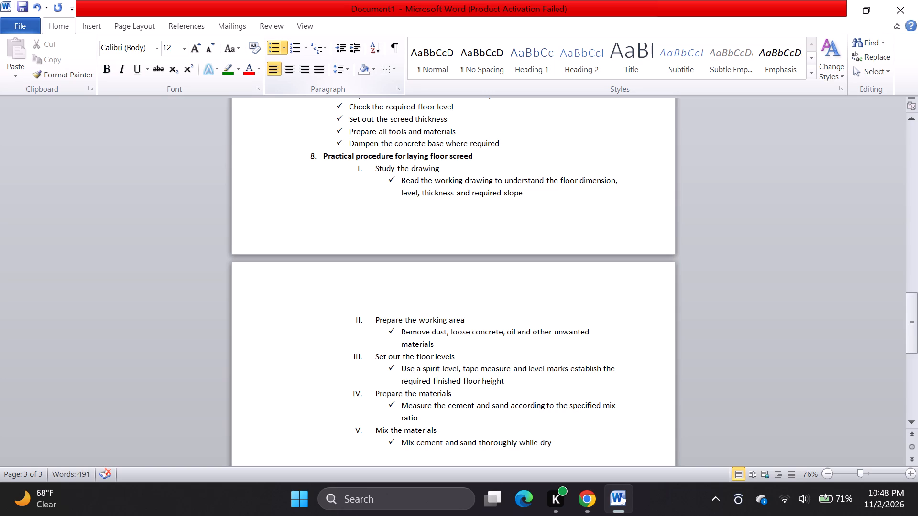
key(space)
Add Roman-numbered item VI reading "Apply bonding material" below the "Mix cement and sand thoroughly while dry" check-mark item.
key(Return)
key(BackSpace)
click(300, 46)
scroll(402, 277, down, 1)
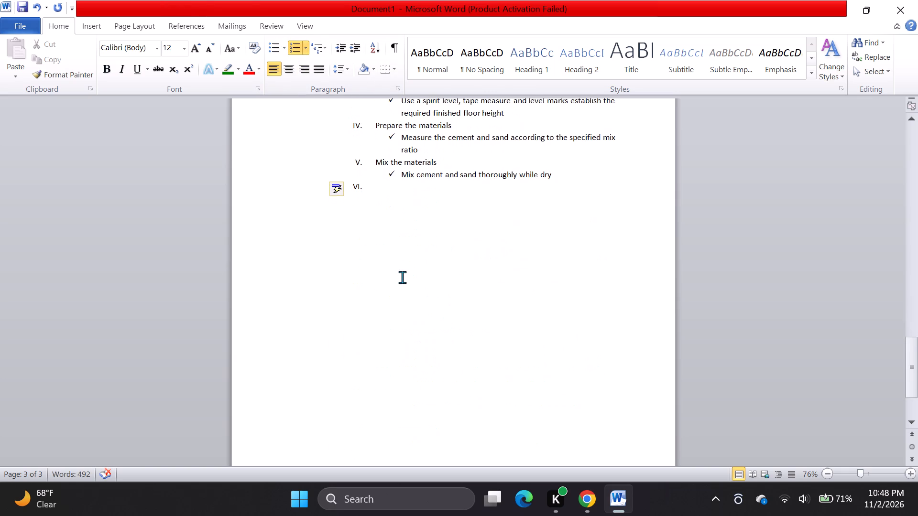
scroll(402, 277, down, 1)
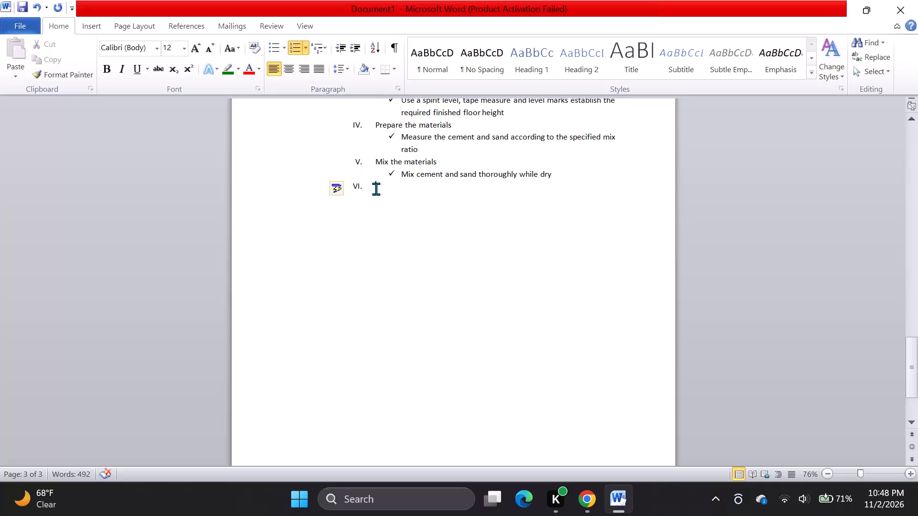
text(apply)
key(space)
text(bonding)
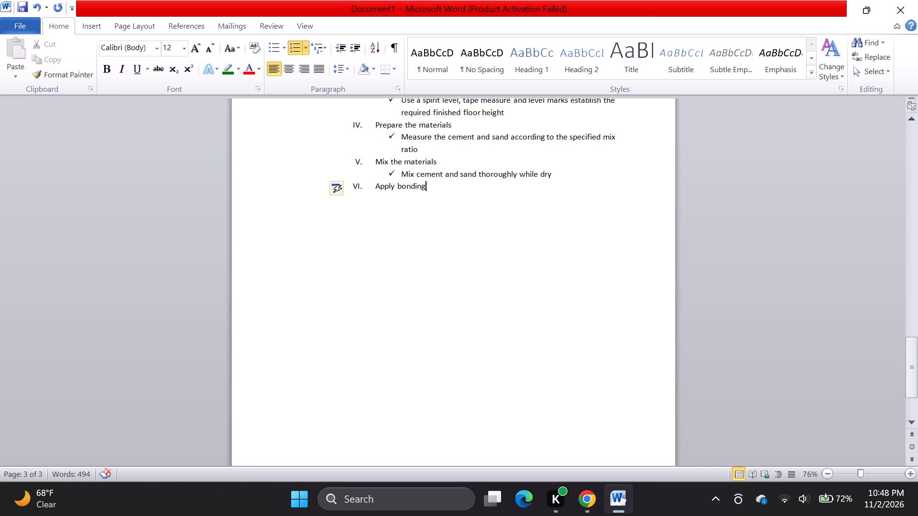
key(space)
text(material)
Add an indented check-mark item under "Apply bonding material" beginning with "For bonded screed,".
key(Return)
key(BackSpace)
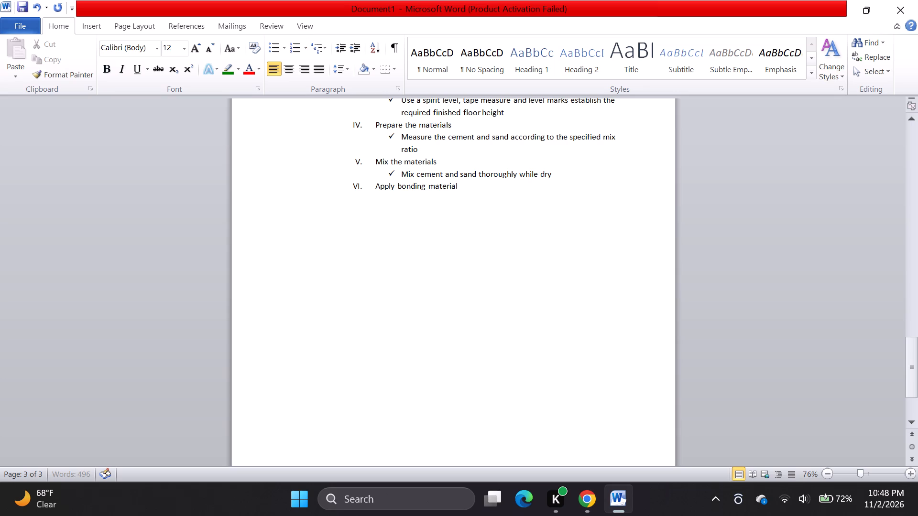
click(298, 53)
key(BackSpace)
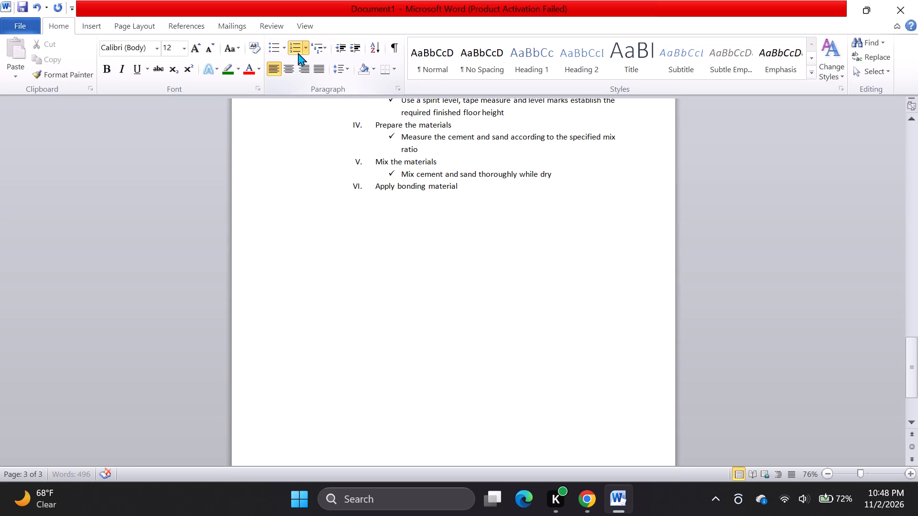
click(273, 47)
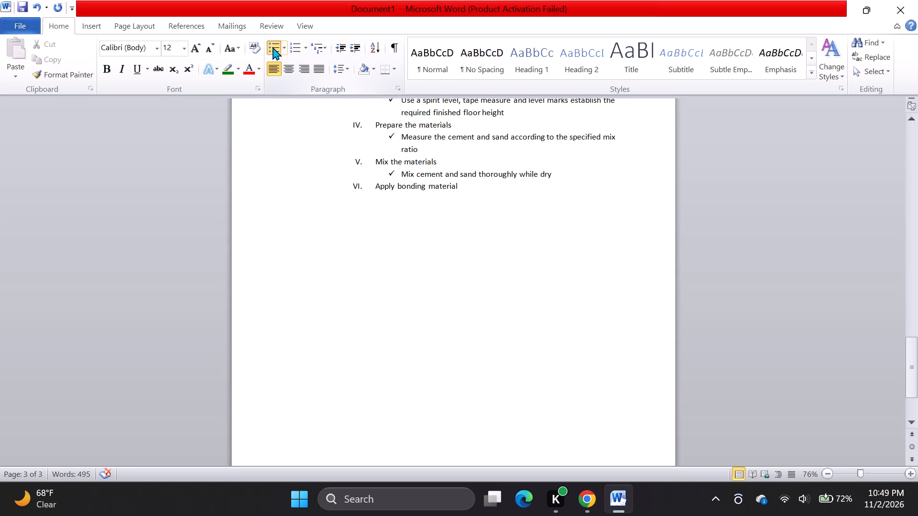
text(for bonded)
key(space)
text(s)
text(creed)
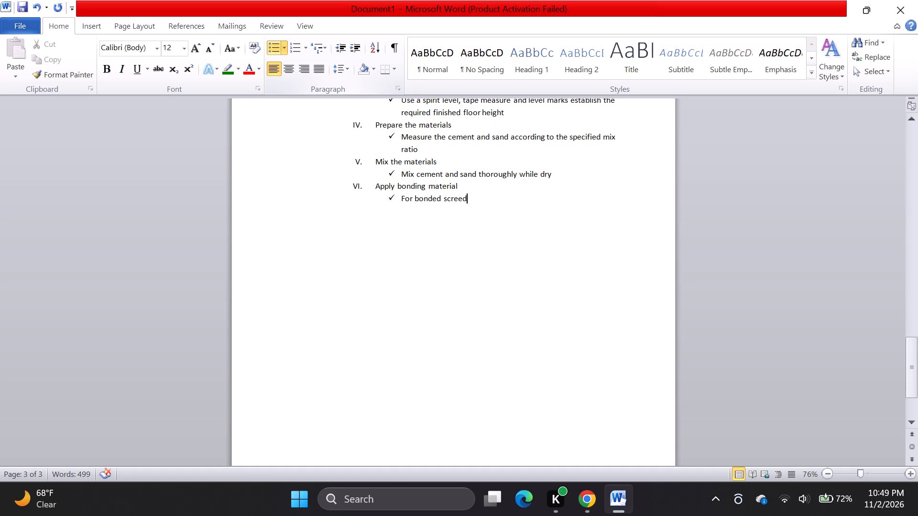
key(comma)
key(space)
Continue the check-mark item after "For bonded screed," with "apply the specified bonding slurry".
text(apply)
key(space)
text(the)
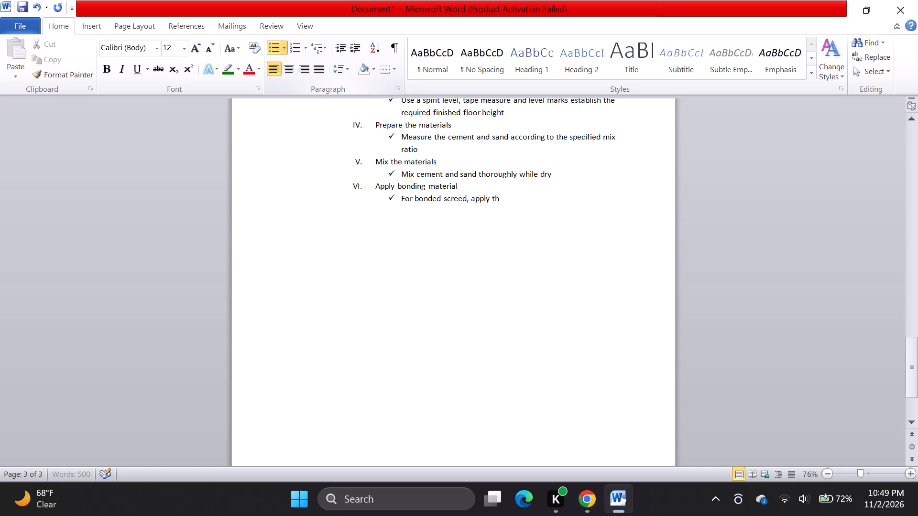
key(space)
text(spec)
text(ified)
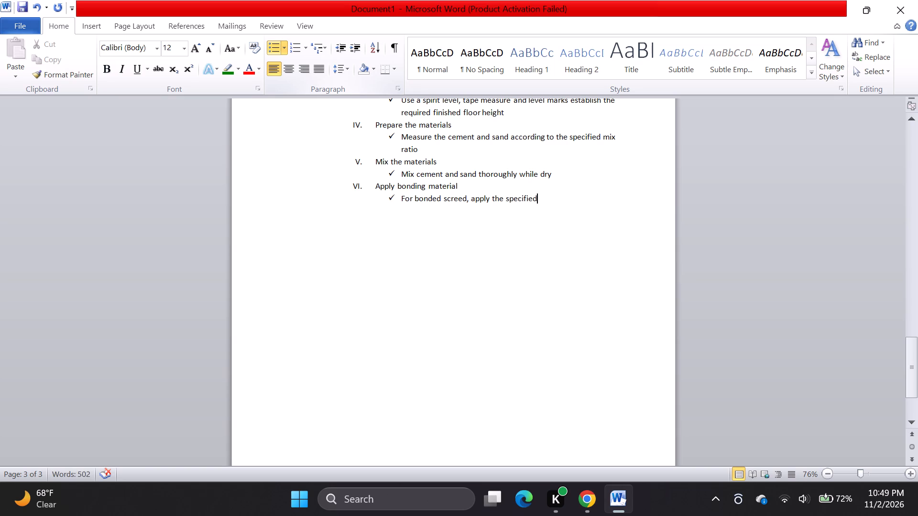
key(space)
text(bonding)
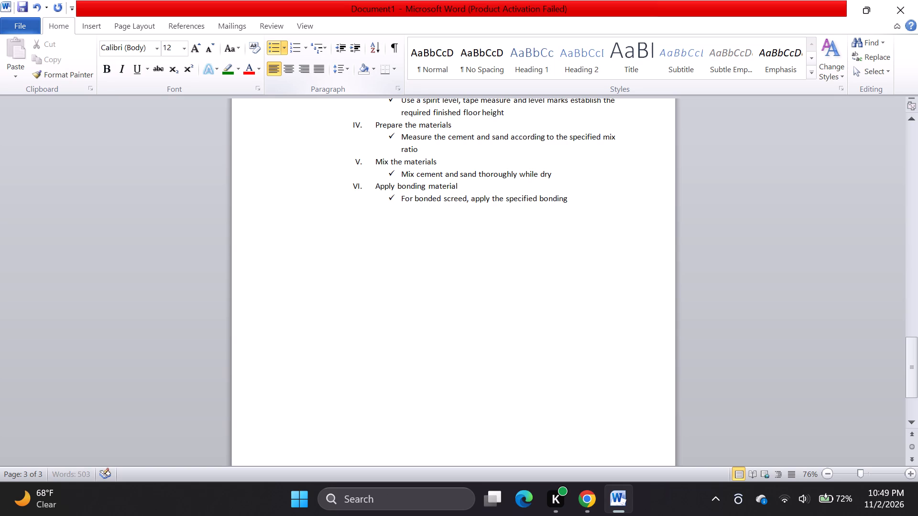
key(space)
text(slurr)
key(y)
Extend the bonded screed check-mark item after "bonding slurry" with "or bonding agent".
key(space)
text(or)
key(space)
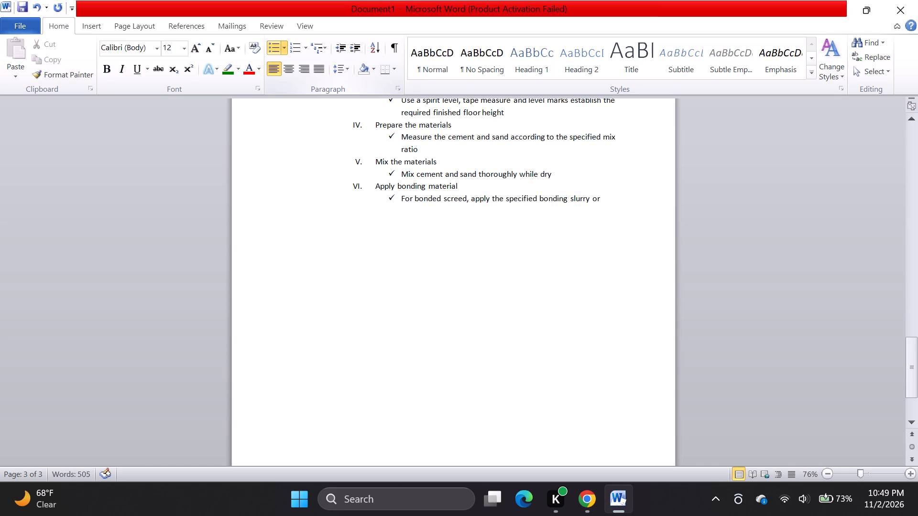
text(bonding)
key(space)
text(agent)
key(space)
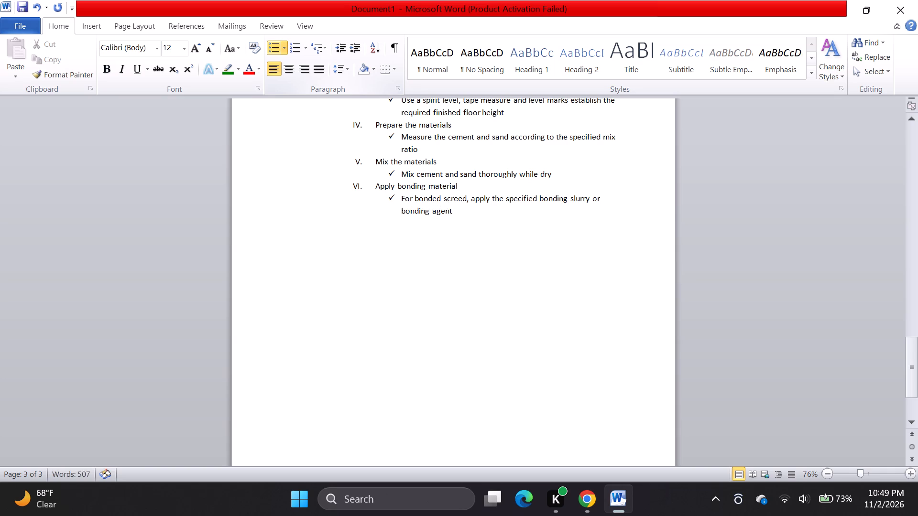
Continue the bonded screed check-mark item after "bonding agent" with "according to the bonding layer".
text(accors)
key(BackSpace)
key(d)
text(ing)
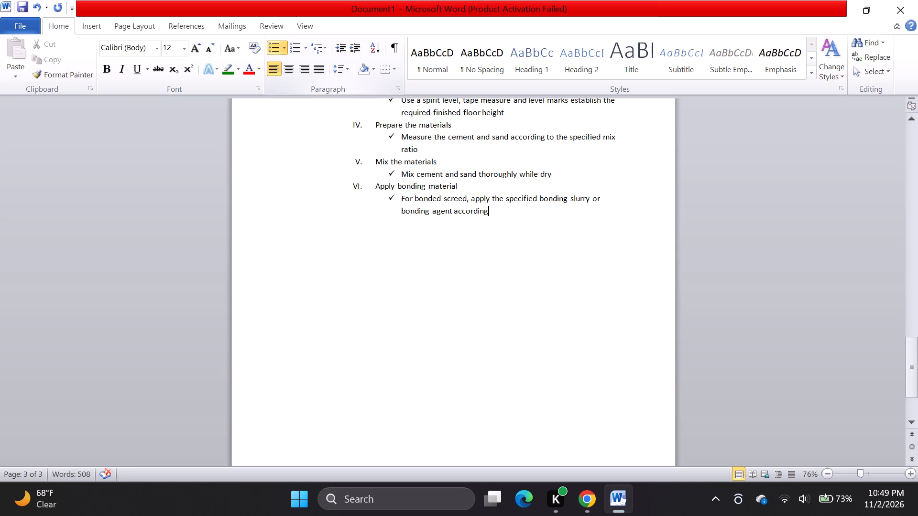
key(space)
text(to te)
key(BackSpace)
text(he)
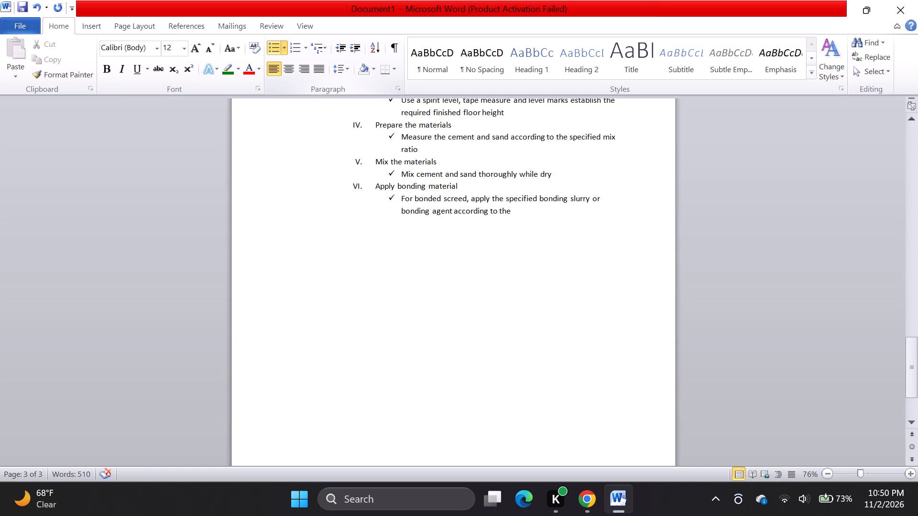
key(space)
text(bonding)
key(space)
text(lay)
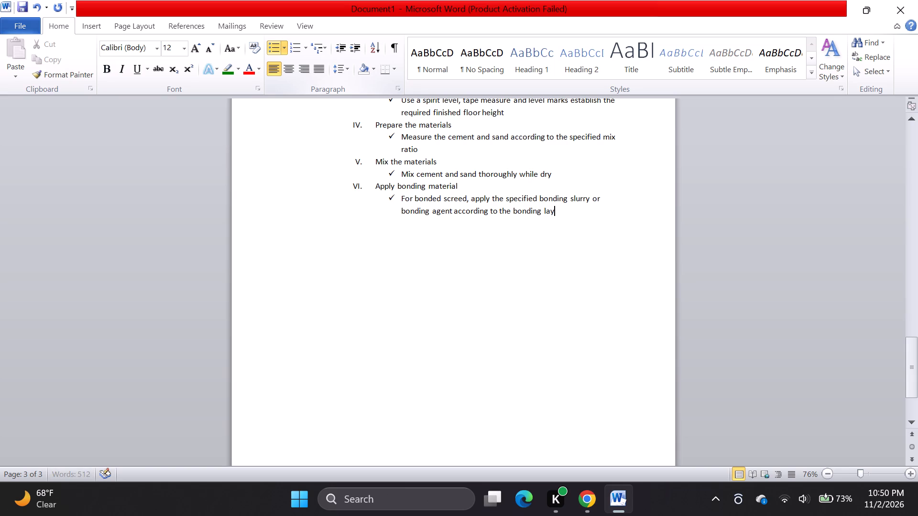
key(e)
key(r)
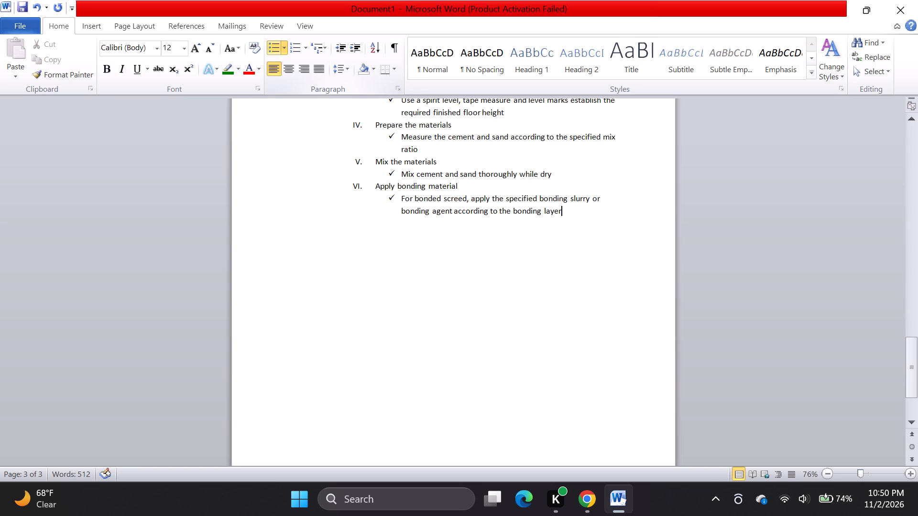
Complete the bonded screed check-mark item after "bonding layer" with "is still suitable for bonding".
key(space)
text(is s)
text(till suitable)
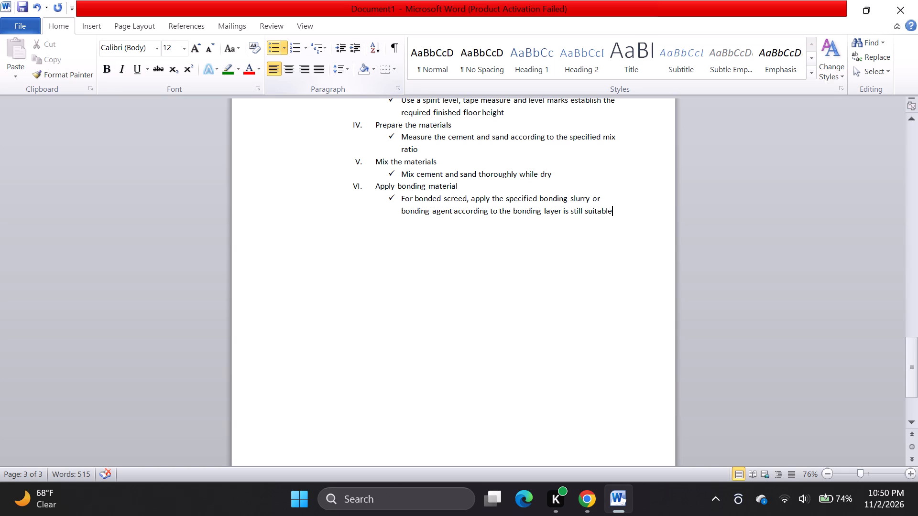
key(space)
text(for)
key(space)
text(bonding)
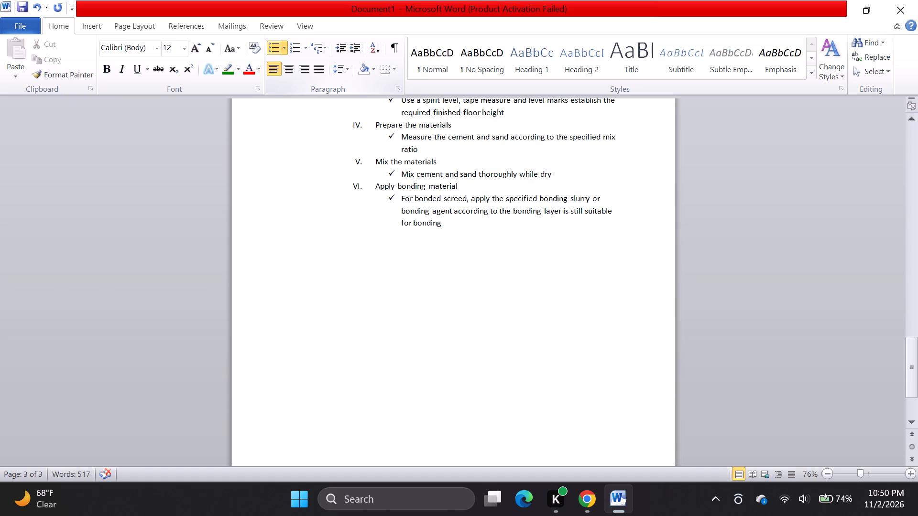
Add the next Roman-numbered item, "Spread the screed", below the bonded screed check-mark item.
key(Return)
key(BackSpace)
click(297, 50)
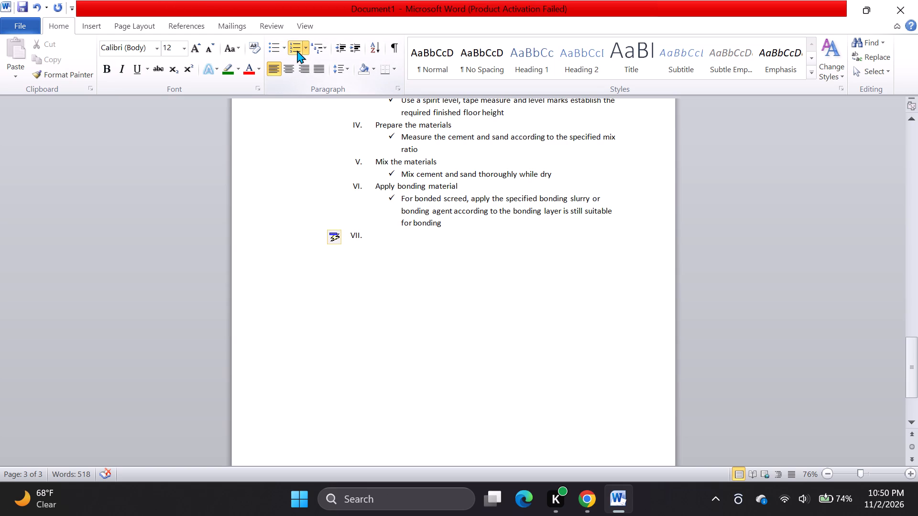
text(spread)
key(space)
text(the)
key(space)
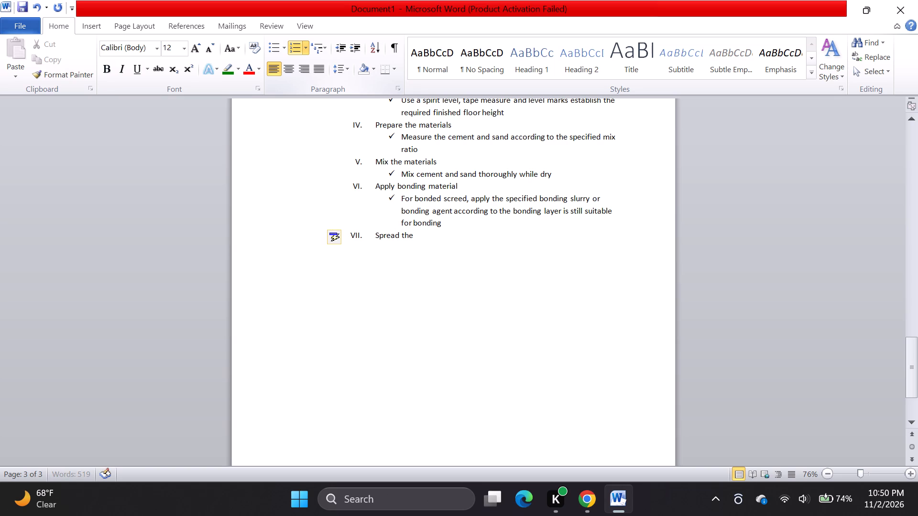
text(screed)
Start a check-mark item under "Spread the screed" with the text "Place the mortar evenly".
key(Return)
key(BackSpace)
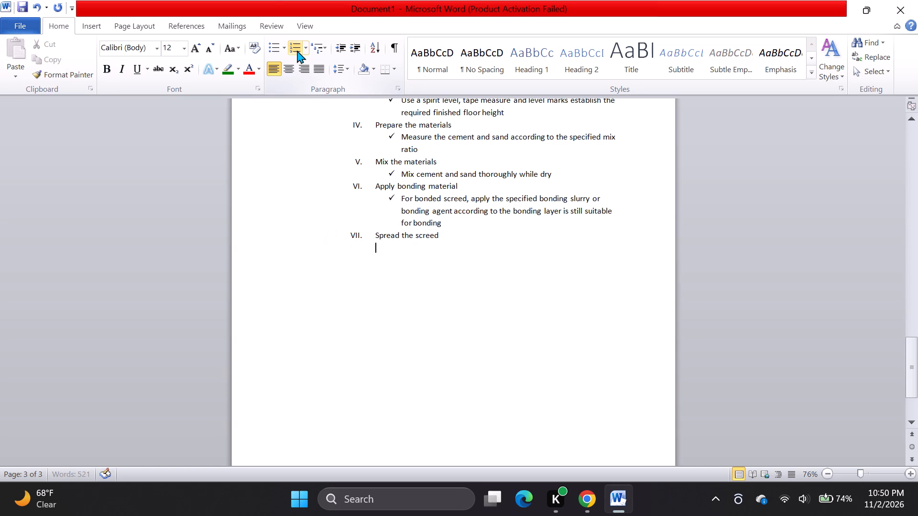
click(274, 51)
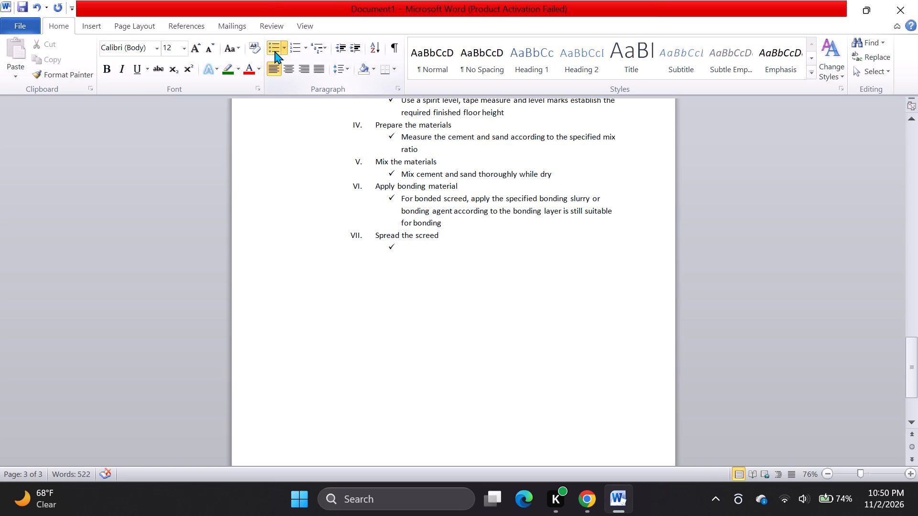
key(p)
text(la)
text(ce)
key(space)
text(the mortar)
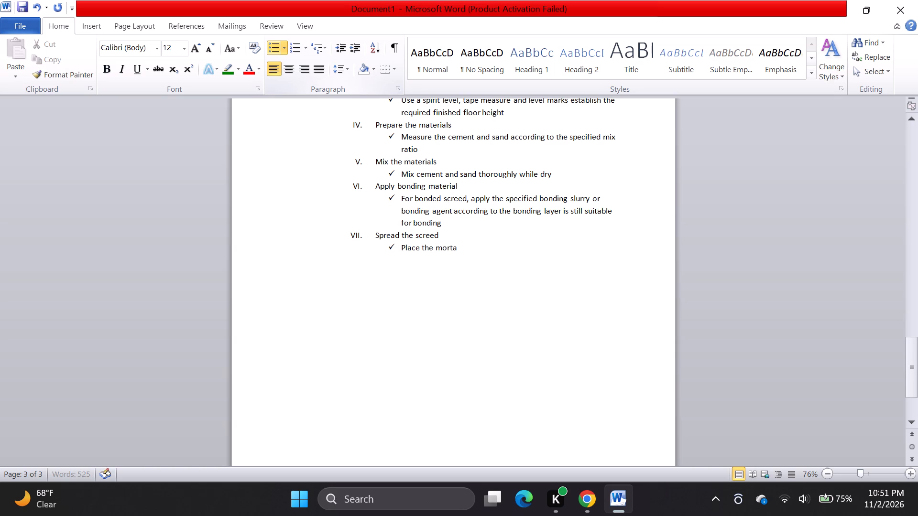
key(space)
text(e)
text(venly)
Complete the check-mark item after "Place the mortar evenly" with "over the prepared floor base".
key(space)
text(over)
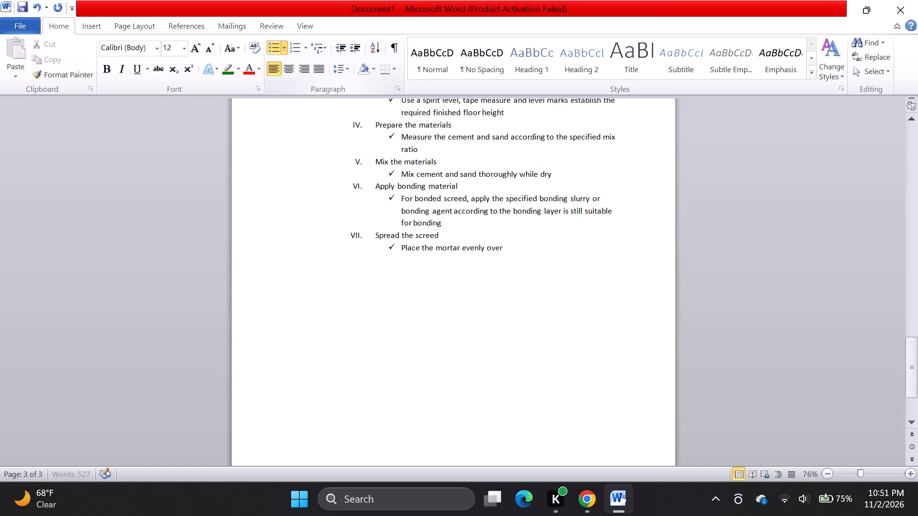
key(space)
text(the)
key(space)
text(prepared)
key(space)
text(floo)
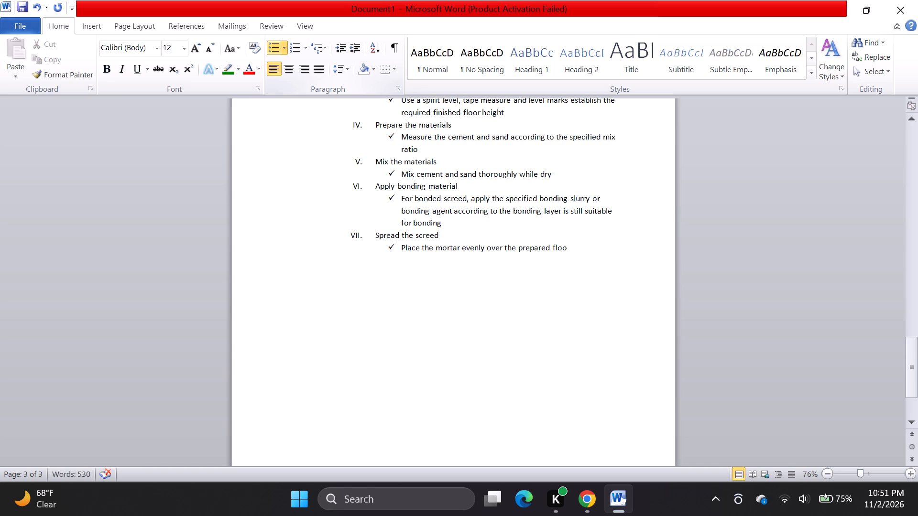
key(r)
key(space)
text(base)
Add the next Roman-numbered item, "Level the screed", below the mortar placing check-mark item.
key(Return)
key(BackSpace)
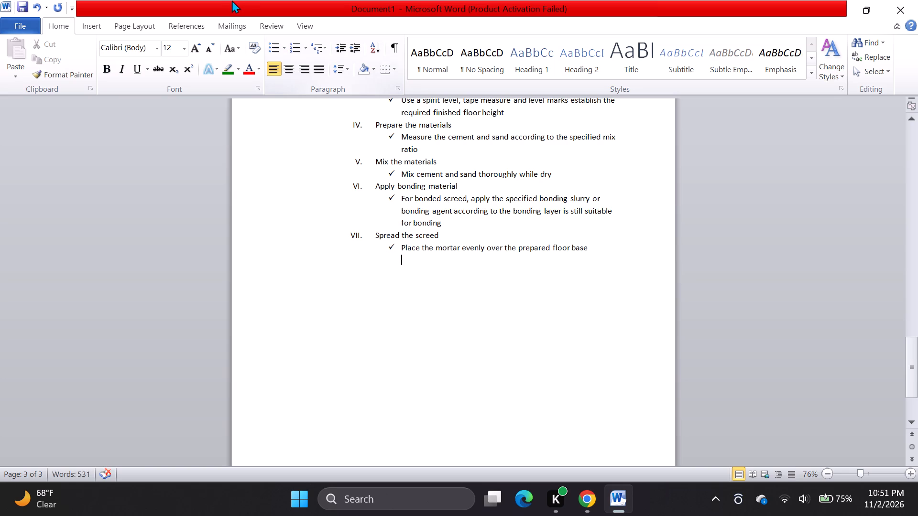
click(296, 45)
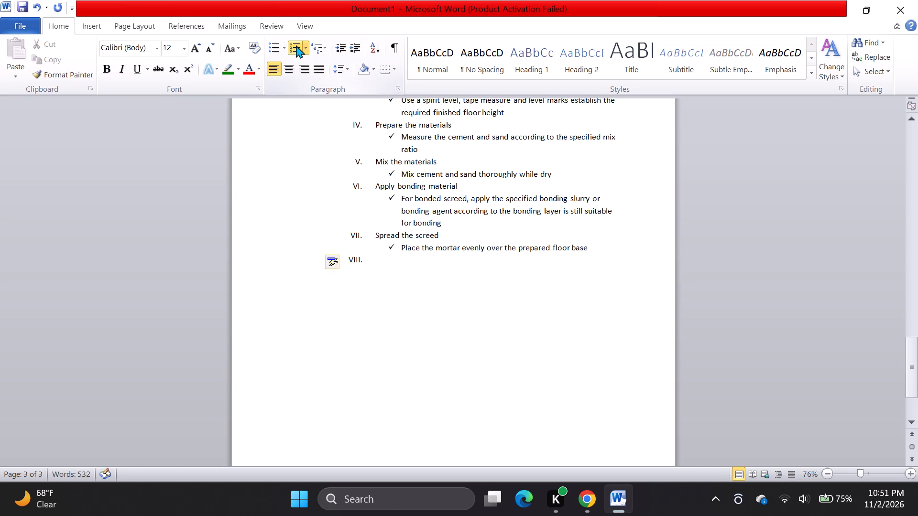
text(level)
key(space)
text(t)
text(he)
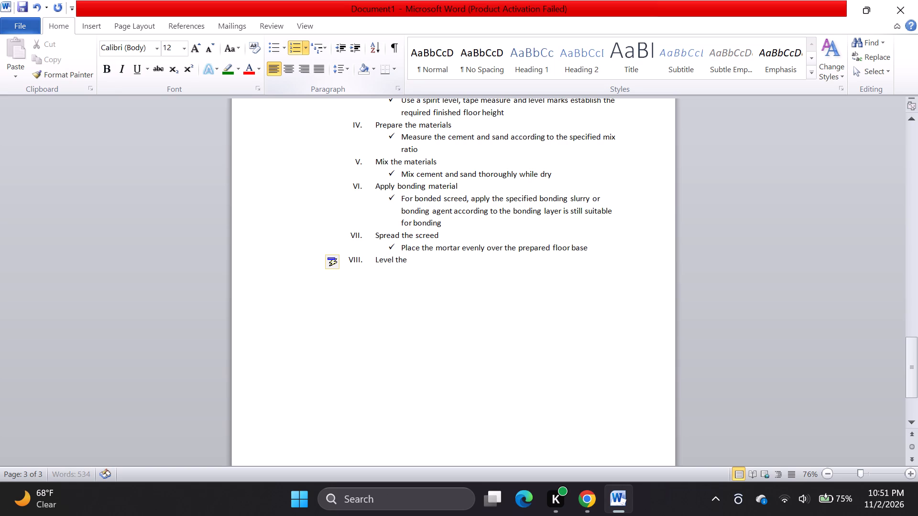
key(space)
text(screed)
Start a check-mark item under "Level the screed" with the text "Use a straight edge".
key(Return)
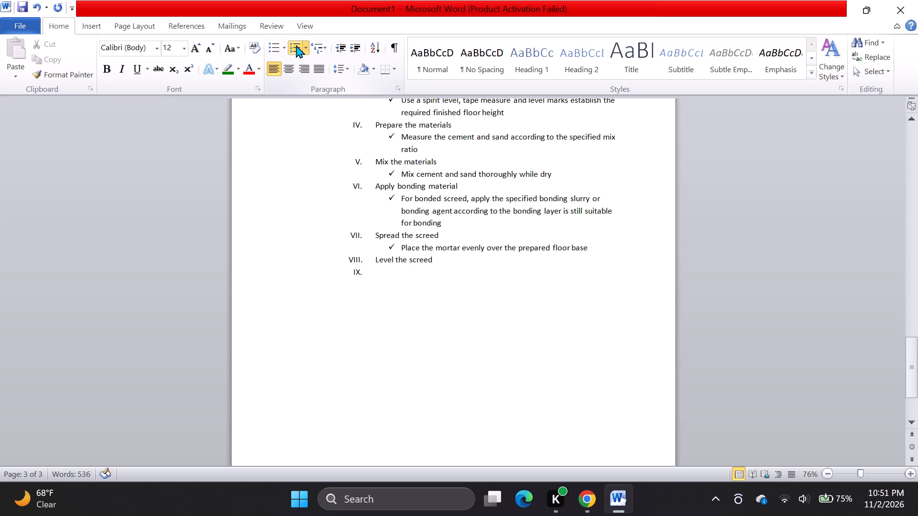
key(BackSpace)
click(273, 49)
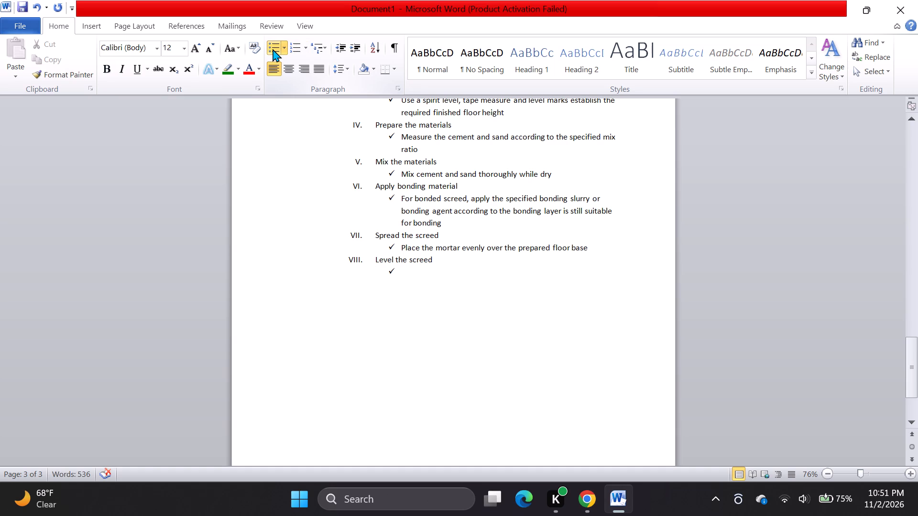
text(ue)
key(s)
key(BackSpace)
key(BackSpace)
text(se)
key(space)
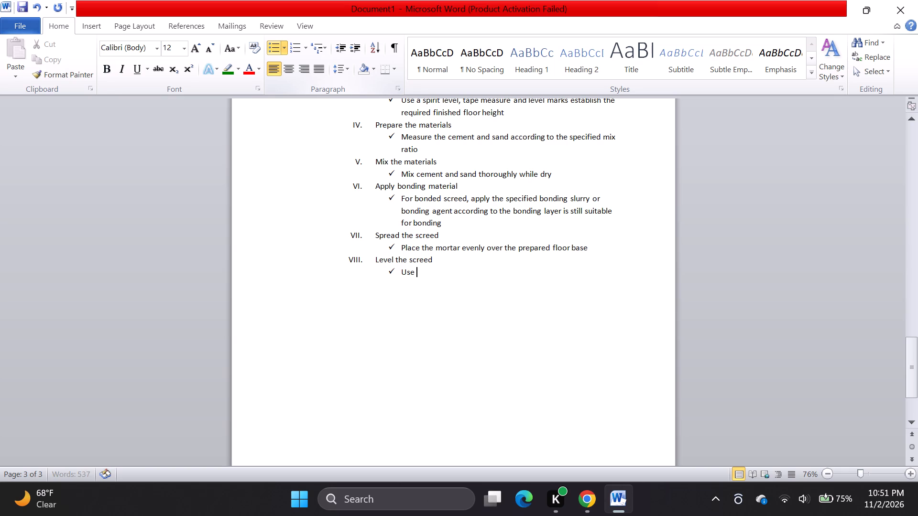
text(a strai)
text(ght)
key(space)
text(e)
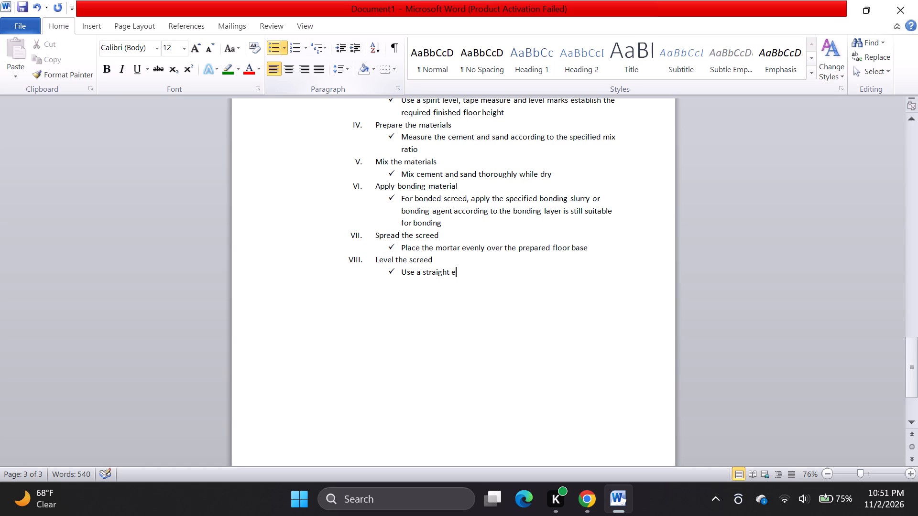
text(dge)
Continue the check-mark item under "Level the screed" after "Use a straight edge" with "to strike off excess mortar".
key(space)
text(to strike)
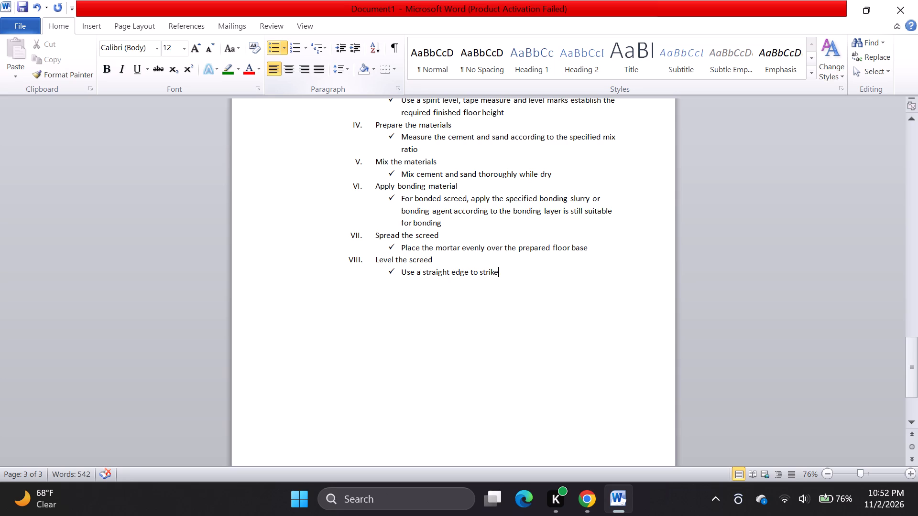
key(space)
text(off excess)
key(space)
text(mor)
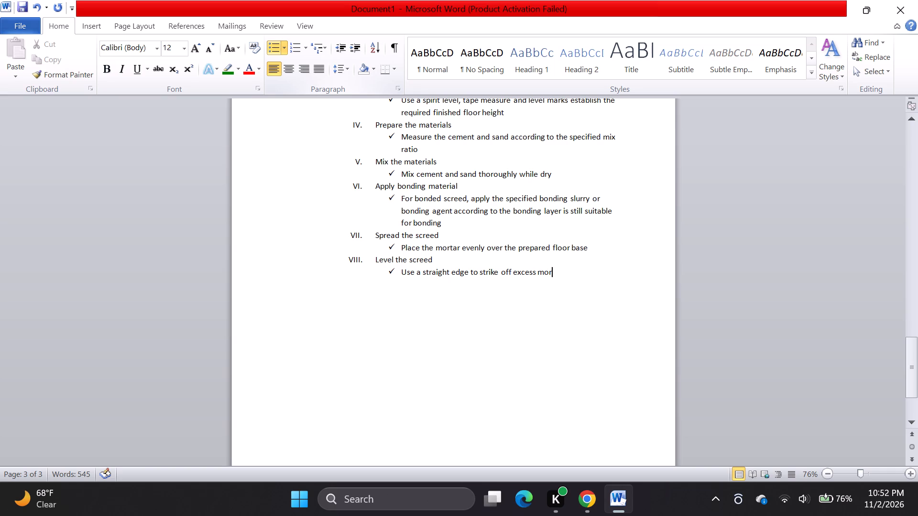
key(t)
text(er)
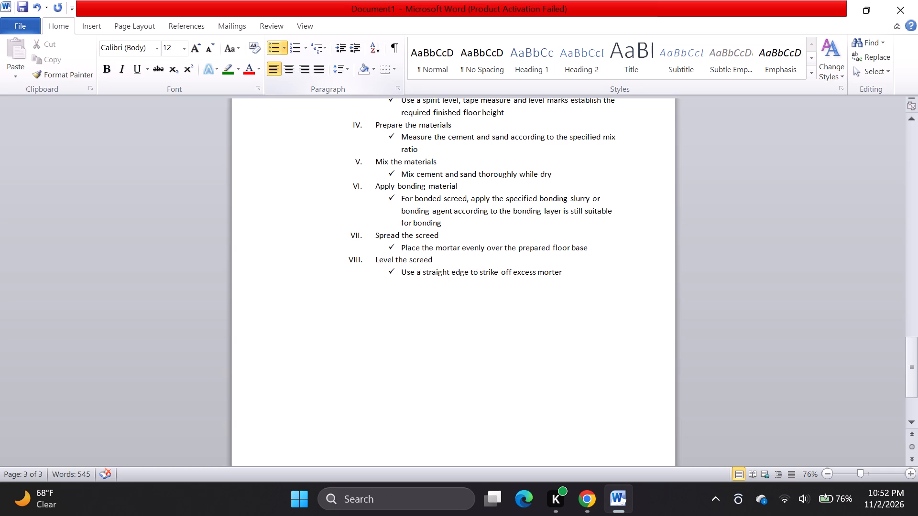
key(BackSpace)
key(BackSpace)
text(ar)
Complete the straight-edge check-mark item with "and achieve the required level".
key(space)
text(and)
key(space)
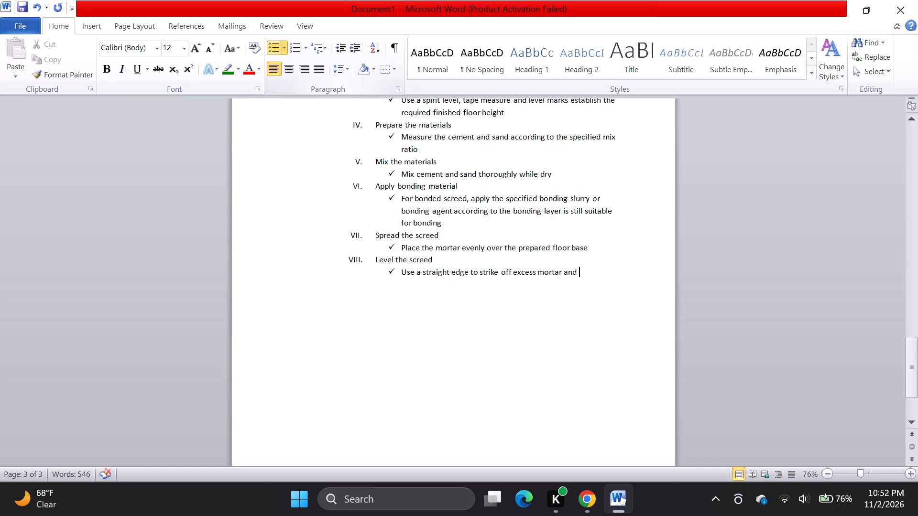
text(achieve)
key(space)
text(the requ)
text(ired)
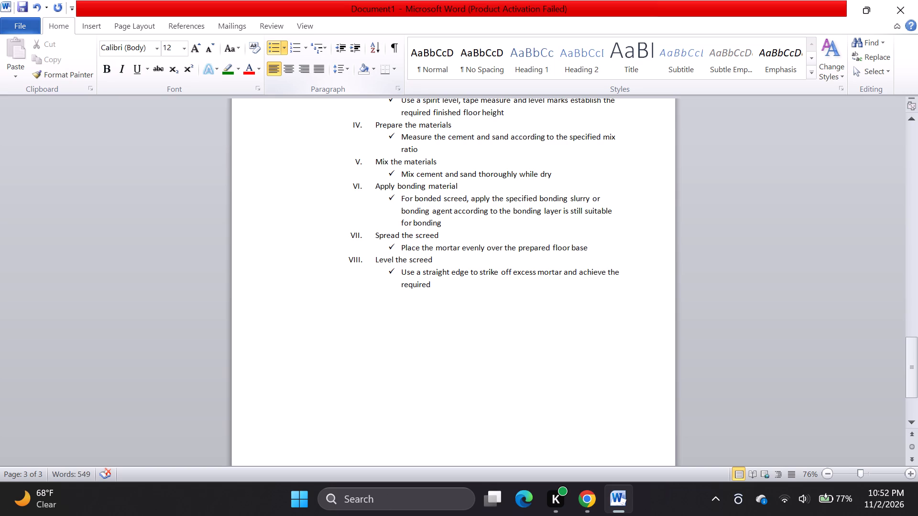
key(space)
text(level)
Add the next Roman-numbered item, "Compact the screed", below the straight-edge check-mark item.
key(Return)
key(BackSpace)
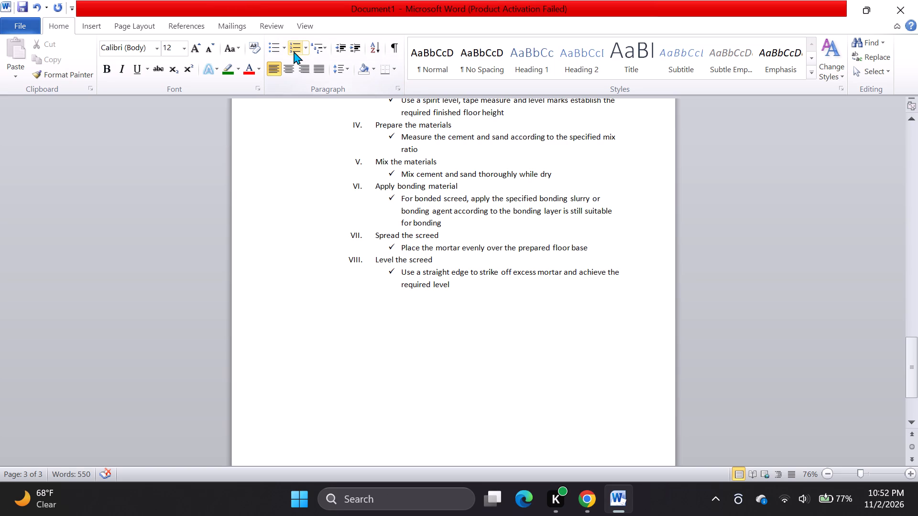
click(294, 51)
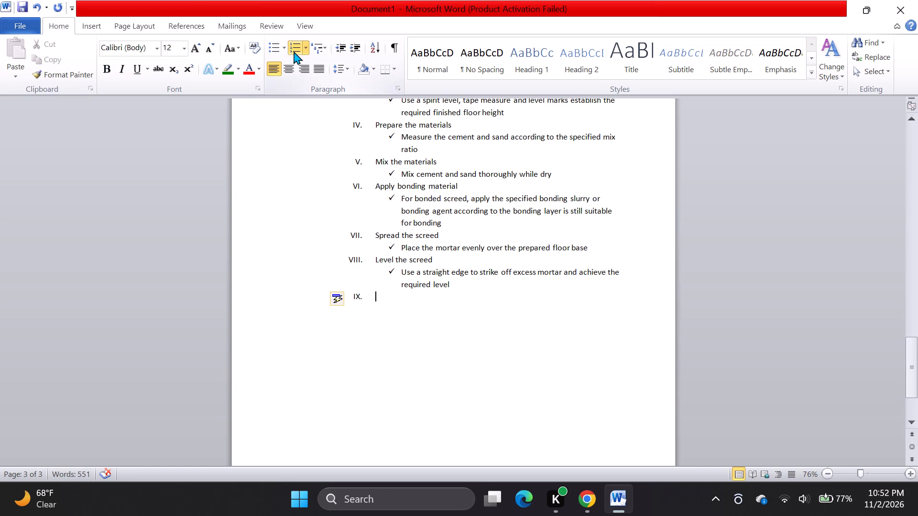
text(compact)
key(space)
text(the s)
text(creed)
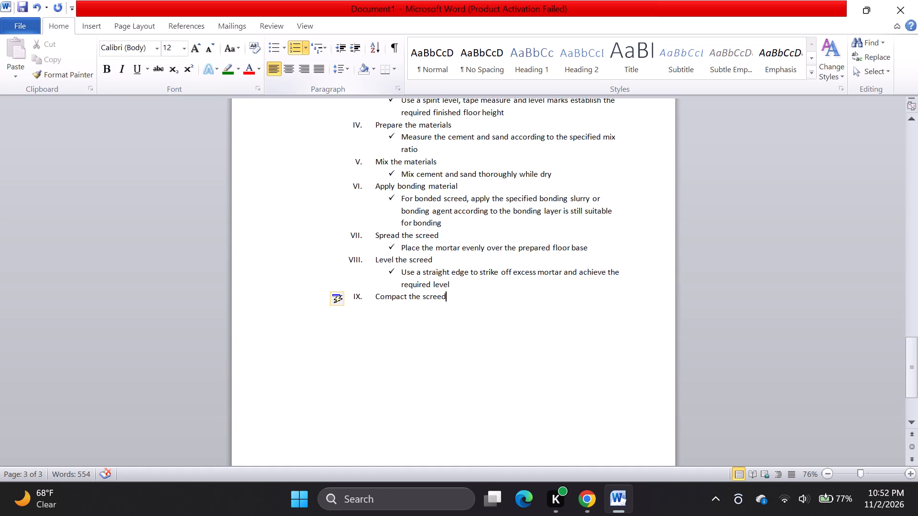
Start a check-mark item under "Compact the screed" with the text "Compact the material properly".
key(Return)
key(BackSpace)
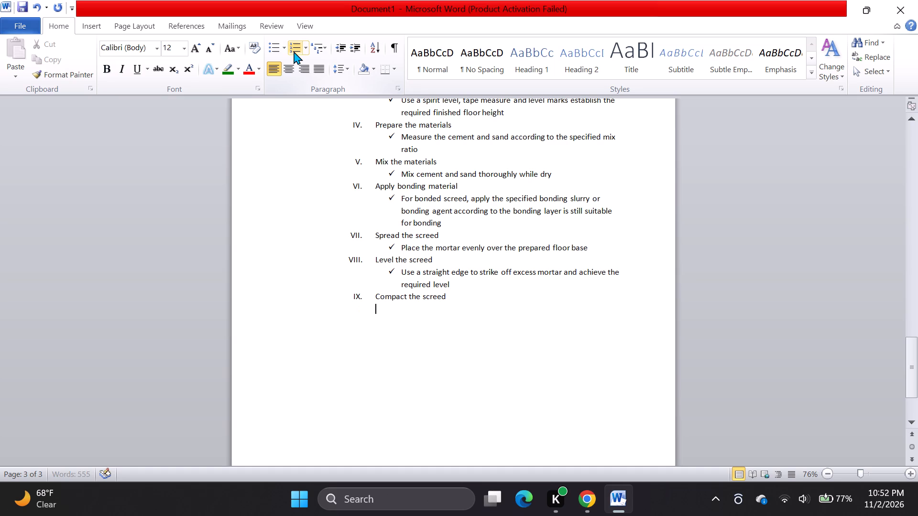
click(275, 52)
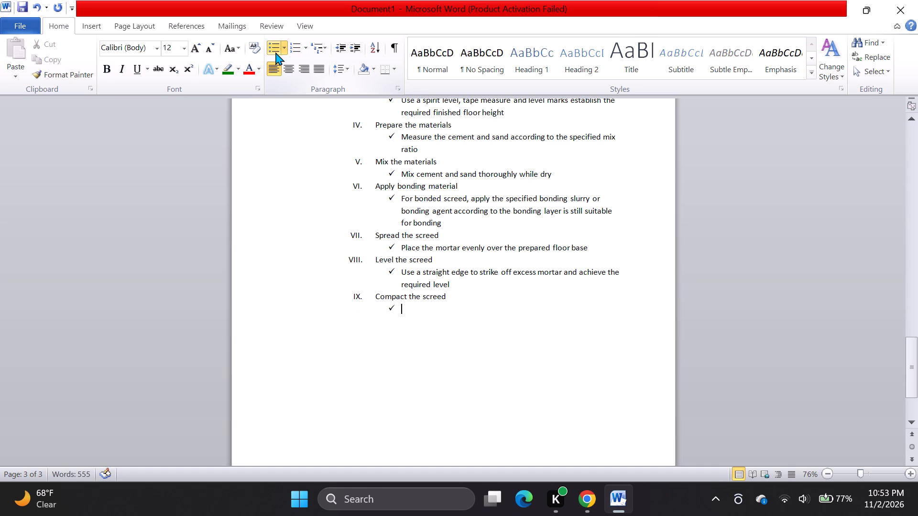
text(compac)
key(t)
key(space)
text(the material)
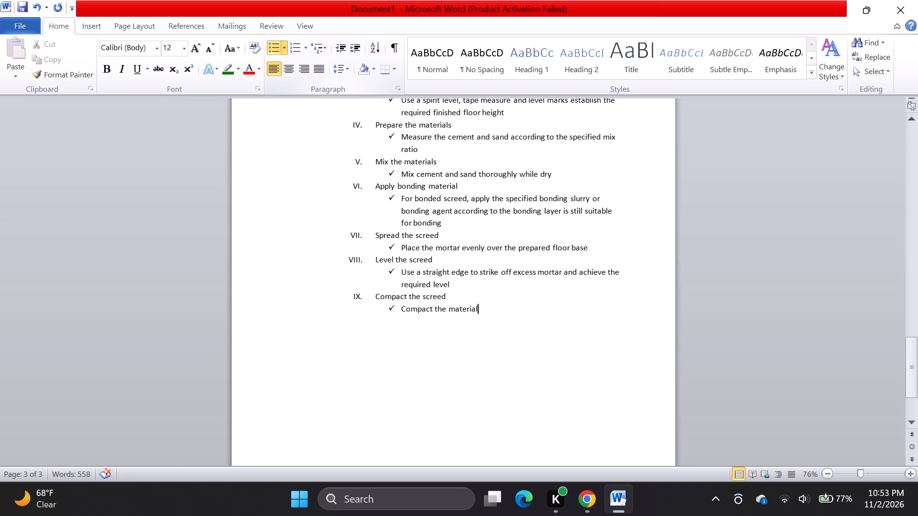
key(space)
text(pro)
text(perly)
Continue the check-mark item after "Compact the material properly" with "to remove air pockets and".
key(space)
text(to)
key(space)
text(remo)
text(ve)
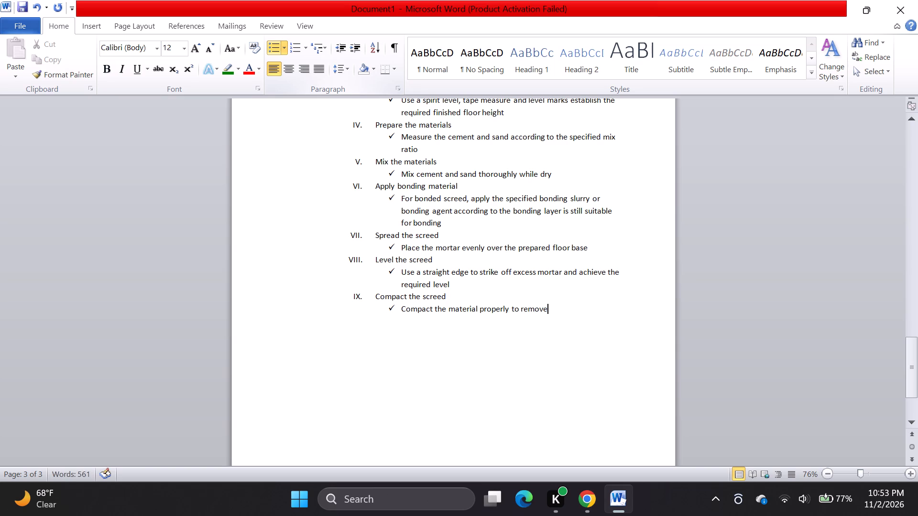
key(space)
text(air)
key(space)
text(po)
text(cket)
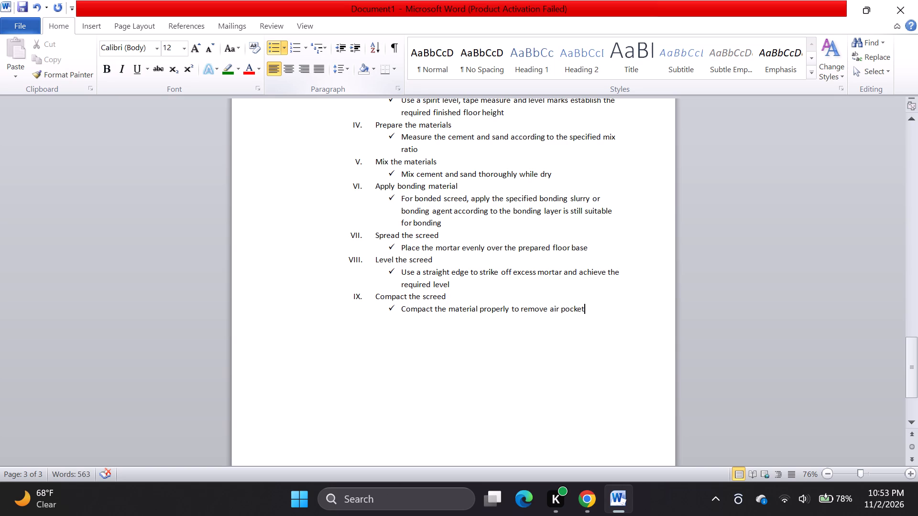
text(s and)
key(space)
Complete the check-mark item after "to remove air pockets and" with "achieve a dense surface", correcting the spelling of "achieve".
text(ac)
text(hive)
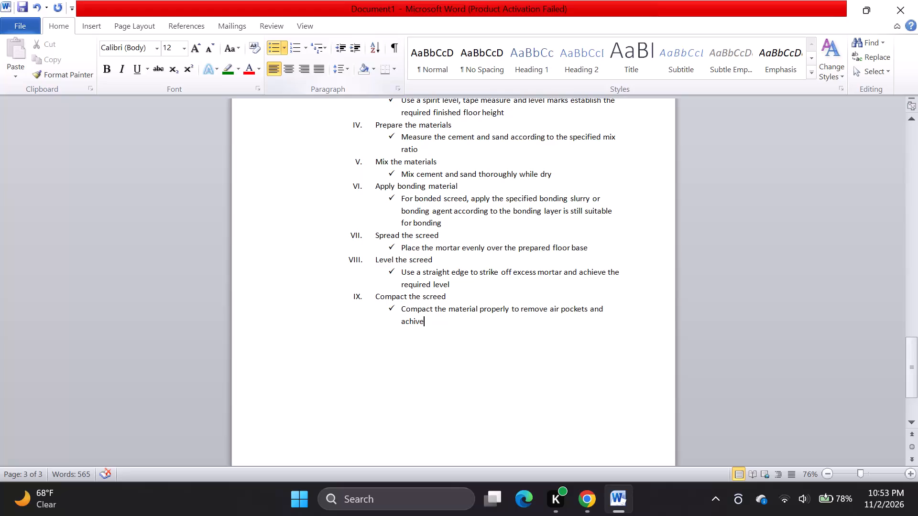
click(415, 321)
key(e)
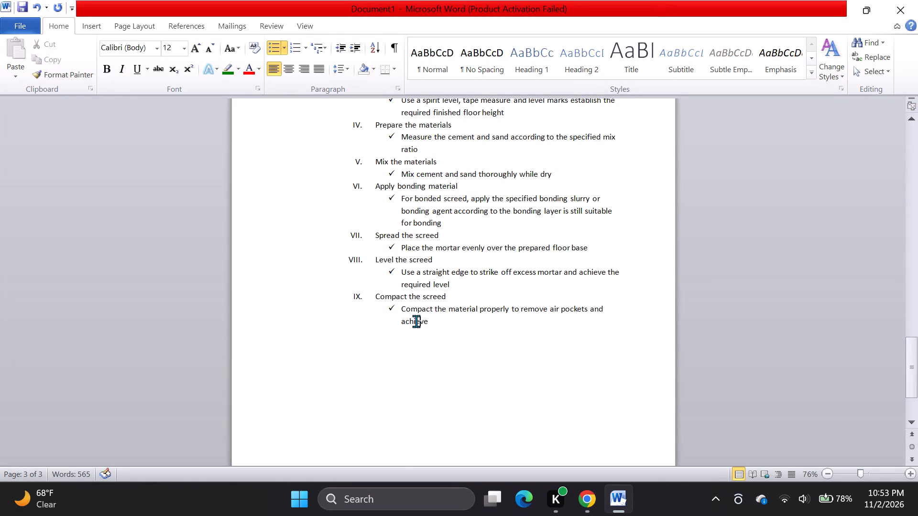
click(430, 322)
key(space)
text(a)
key(space)
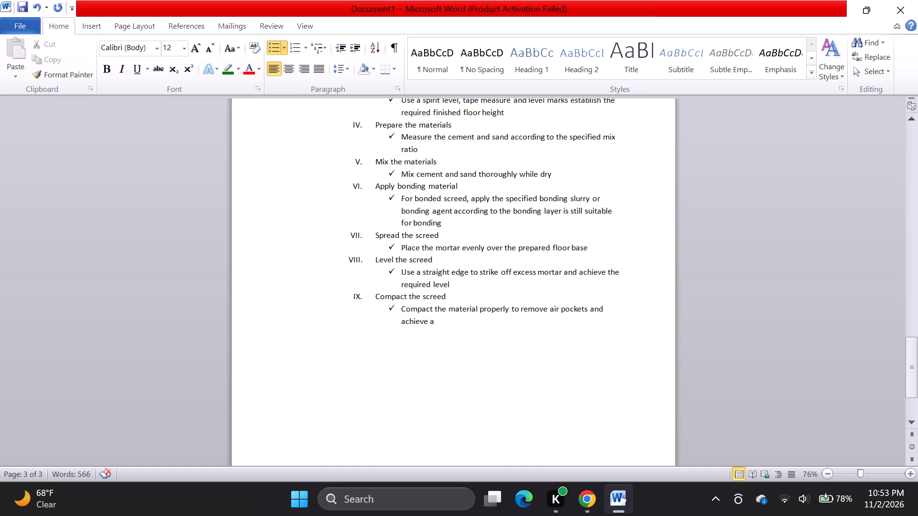
text(dense)
key(space)
text(surface)
Add the next Roman-numbered item, "Finish the surface", below the check-mark item about compacting the material.
key(Return)
key(BackSpace)
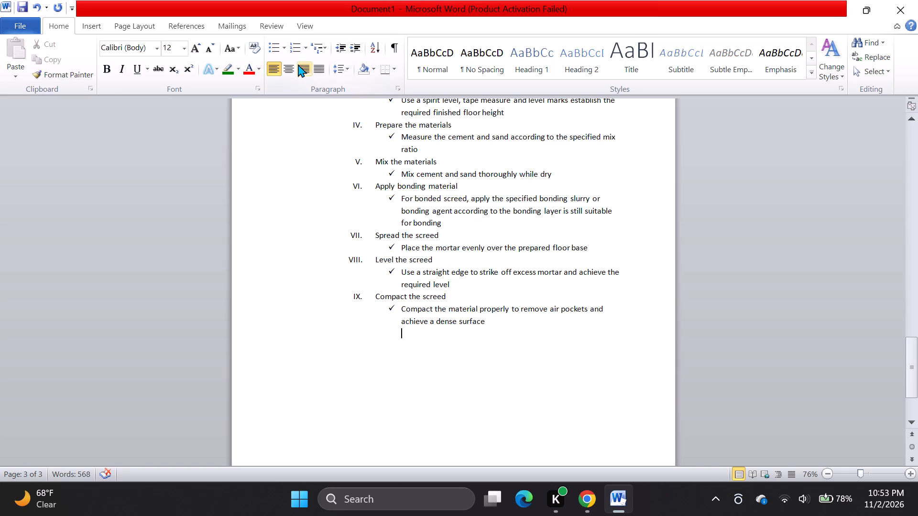
click(296, 52)
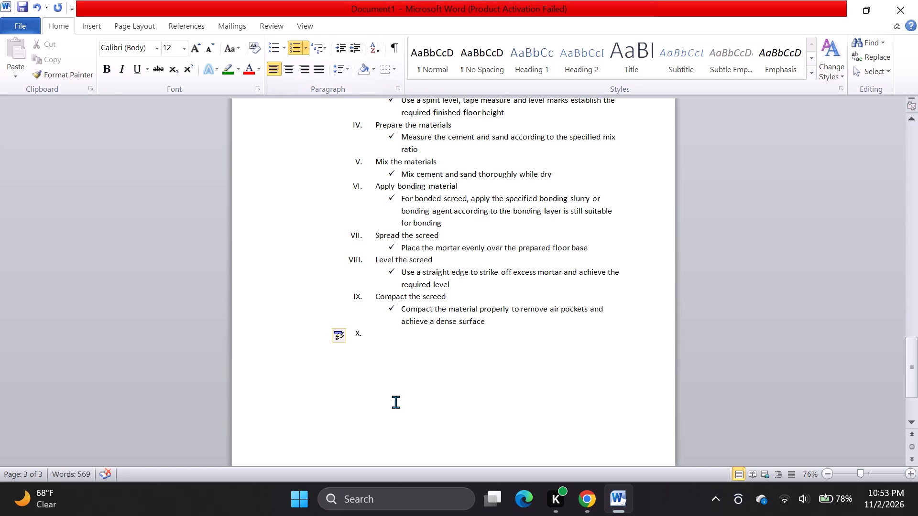
text(finidh)
key(BackSpace)
key(BackSpace)
text(sh)
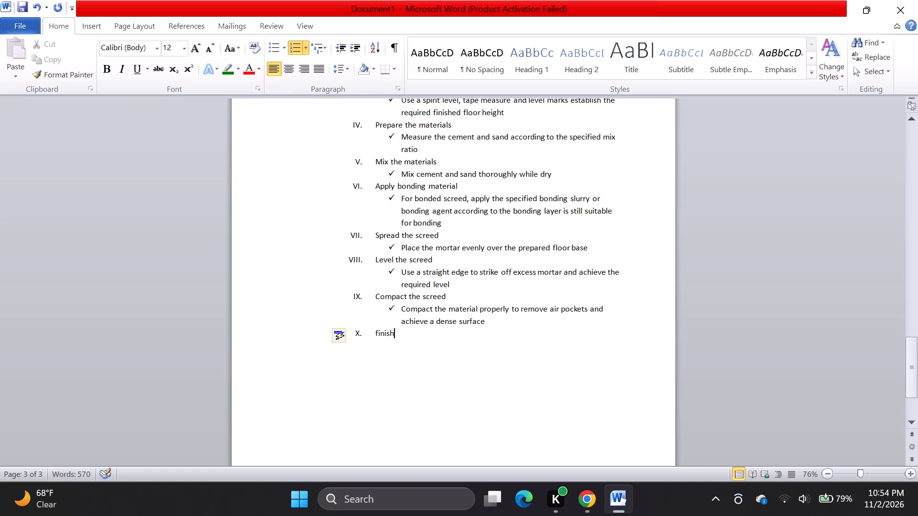
key(space)
text(the surface)
key(space)
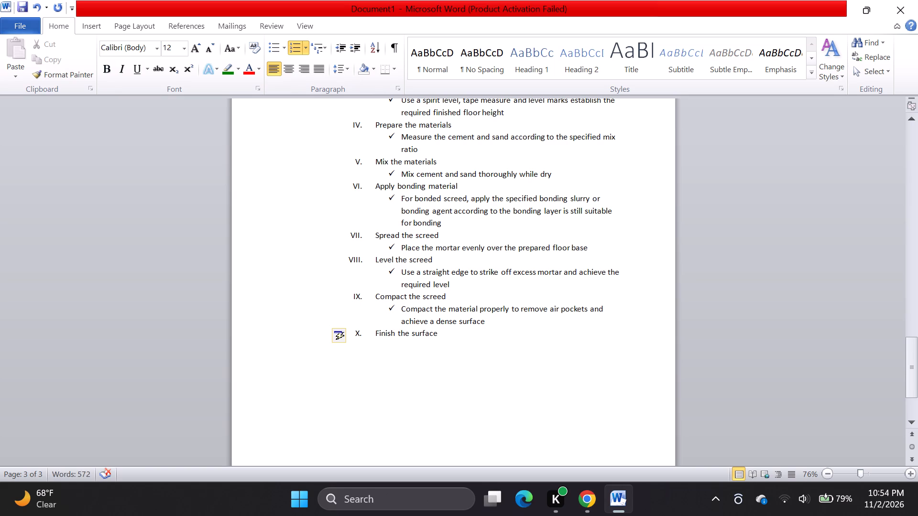
Start a check-mark item under "Finish the surface" with the text "Use a wooden float or steel trowel".
key(Return)
key(BackSpace)
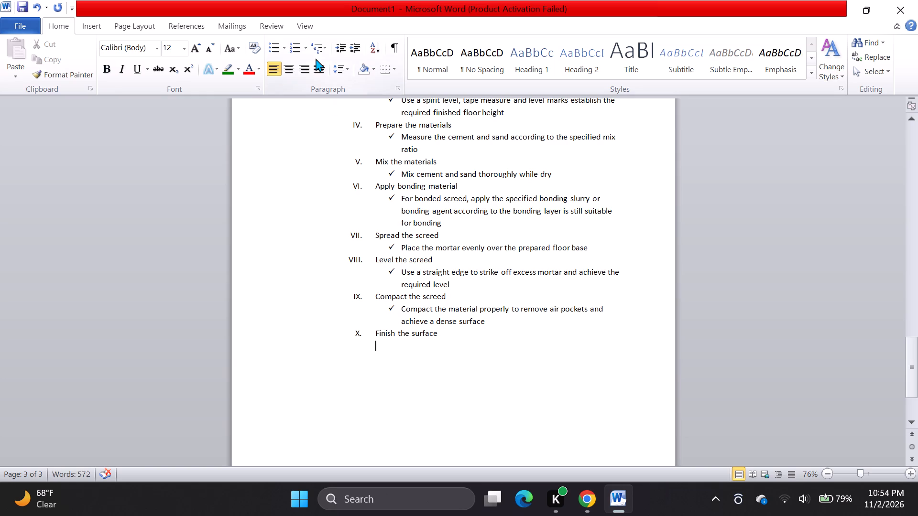
click(277, 47)
text(use)
key(space)
text(a wooden)
key(space)
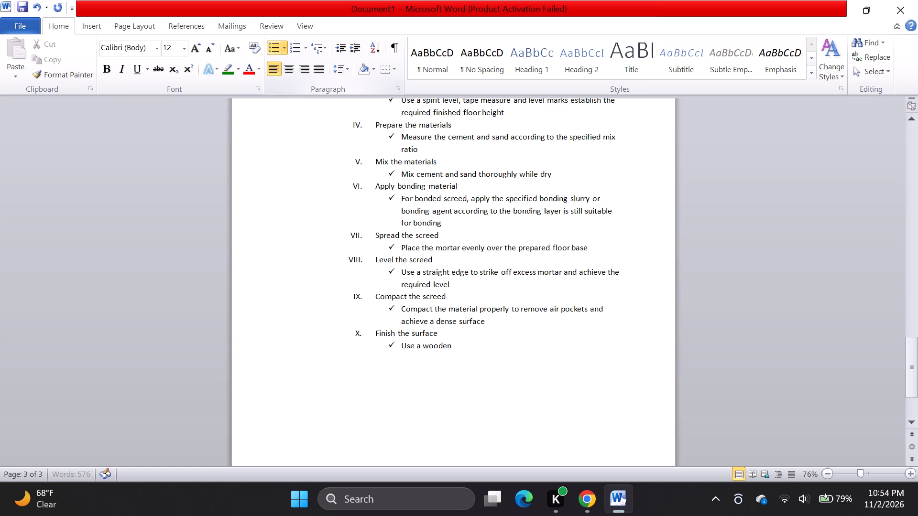
text(float)
key(space)
text(or)
key(space)
text(steek)
key(BackSpace)
key(l)
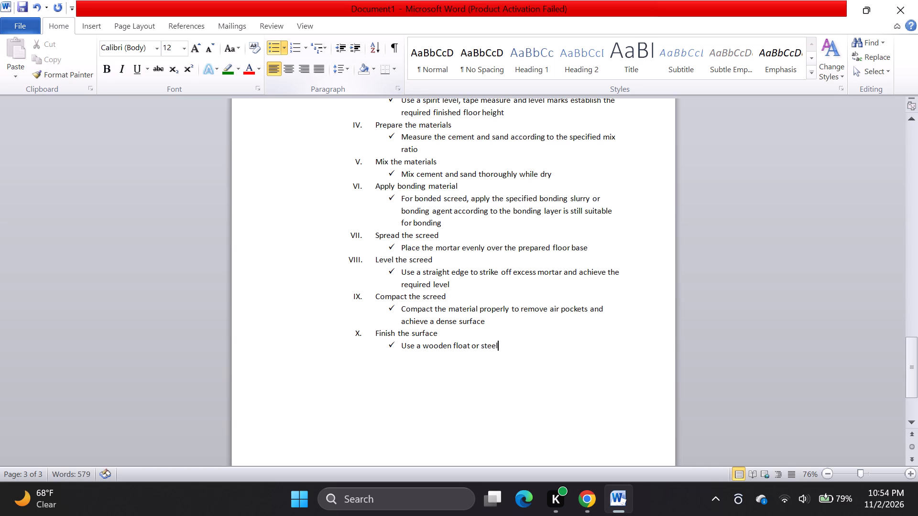
key(space)
text(trowel)
key(space)
Complete the check-mark item after "steel trowel" with "to achieve the specified curing method".
text(to)
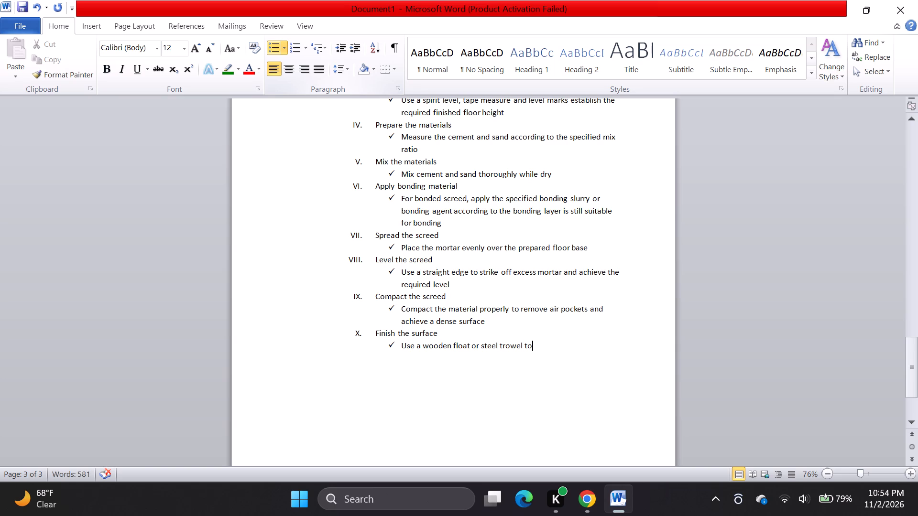
key(space)
text(achieve)
key(space)
text(the)
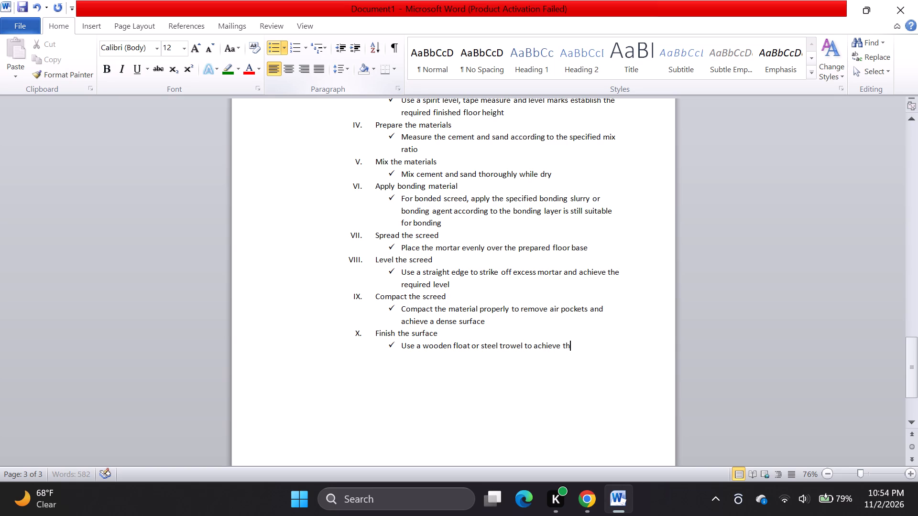
key(space)
text(specifie)
key(d)
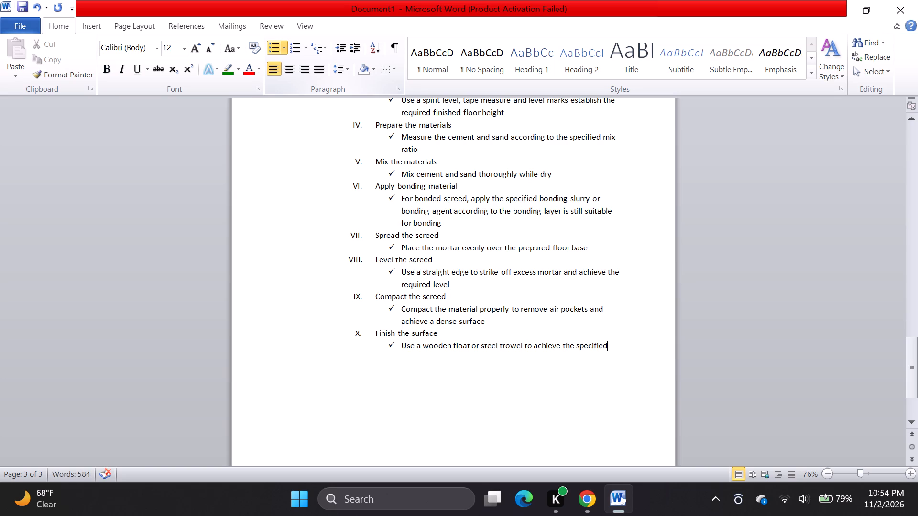
key(space)
text(curing)
key(space)
text(method)
Add the next Roman-numbered item, "Cure the working area", below the wooden float check-mark item.
key(Return)
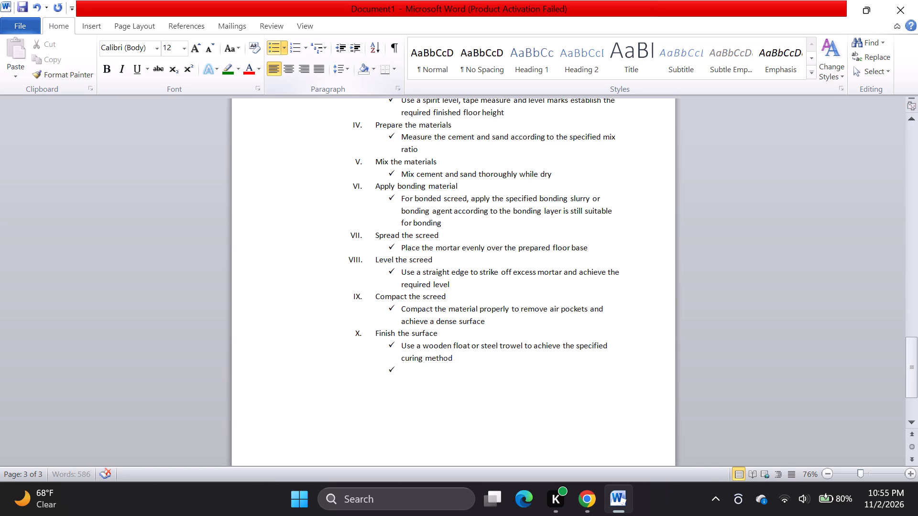
key(BackSpace)
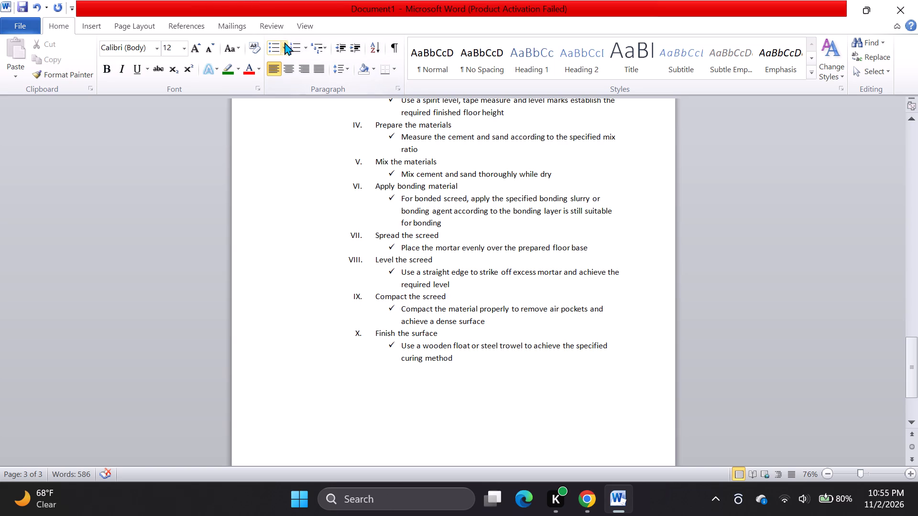
click(288, 44)
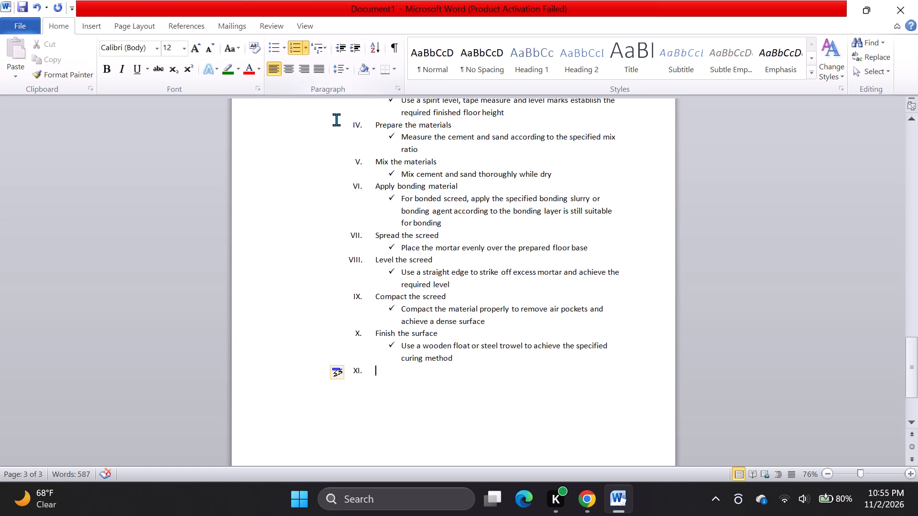
text(cur)
key(e)
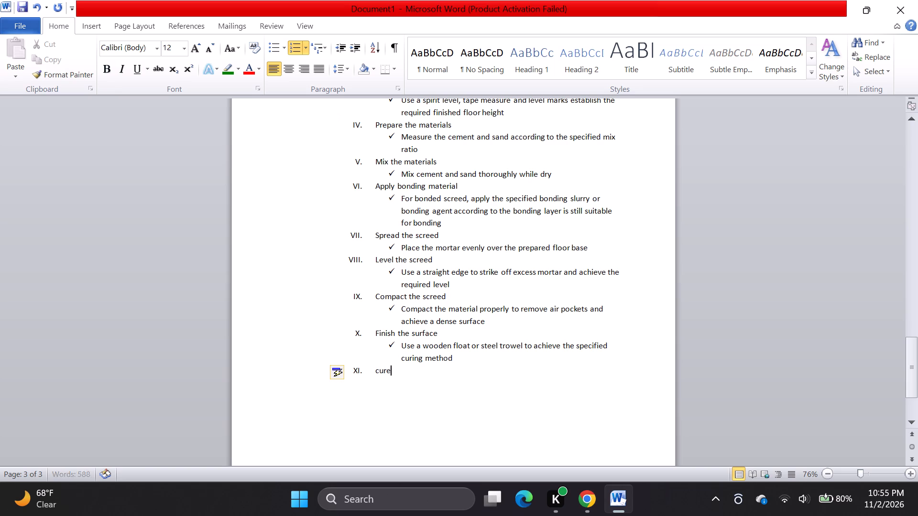
key(space)
text(the workin)
key(g)
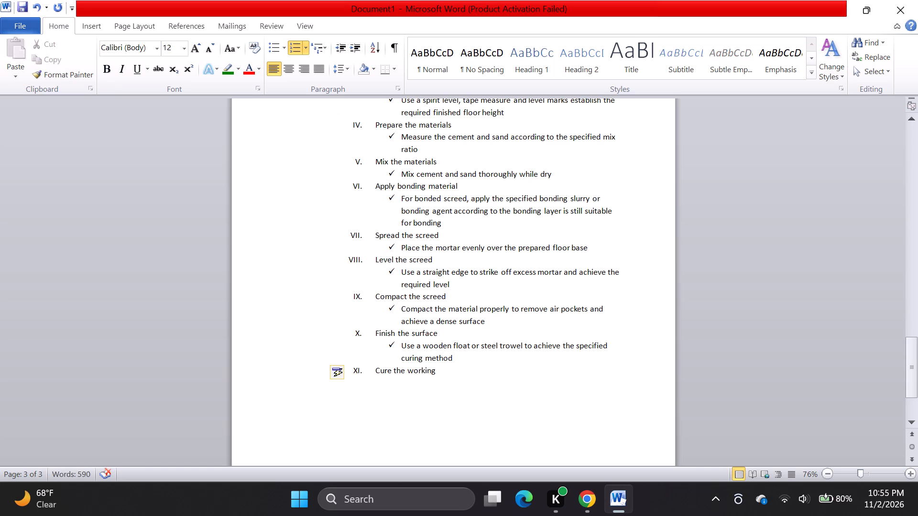
key(space)
text(area)
Start a check-mark item under "Cure the working area" with the text "Protect the screed from rapid moisture loss".
key(Return)
key(BackSpace)
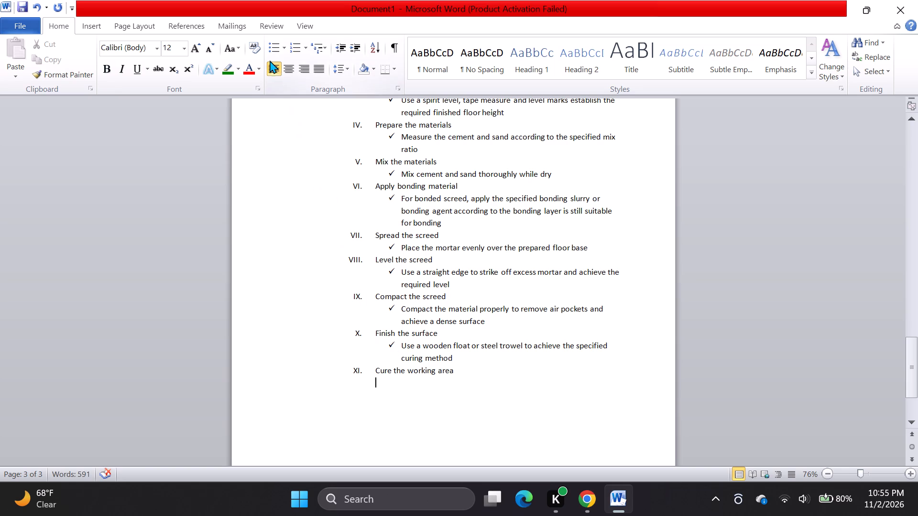
click(271, 48)
text(protect)
key(space)
text(the screed)
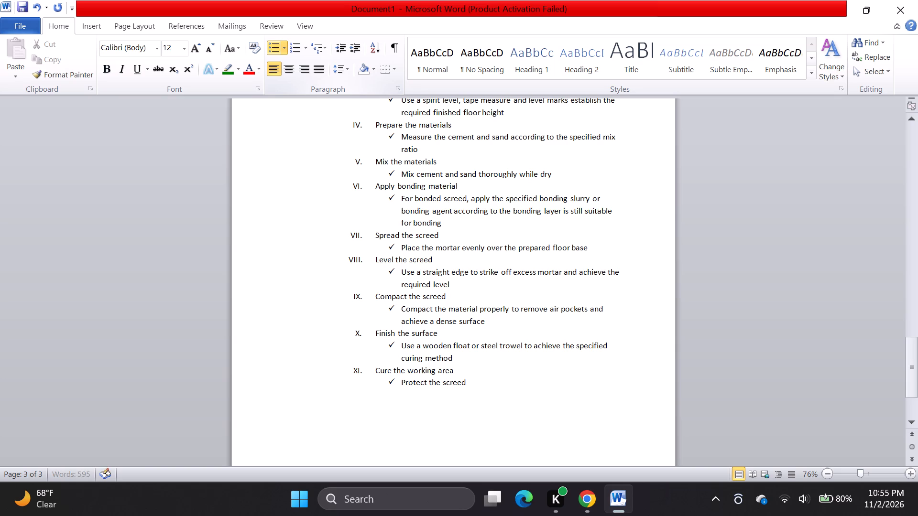
key(space)
text(from)
key(space)
text(rapid)
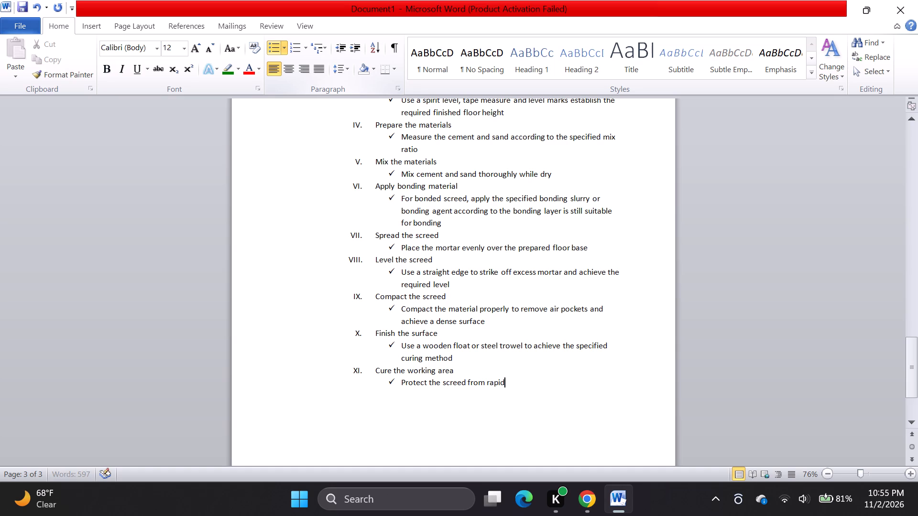
key(space)
text(moisture)
key(space)
text(loss)
key(space)
Complete the check-mark item after "moisture loss" with "and follow the specified curing method".
text(and follow)
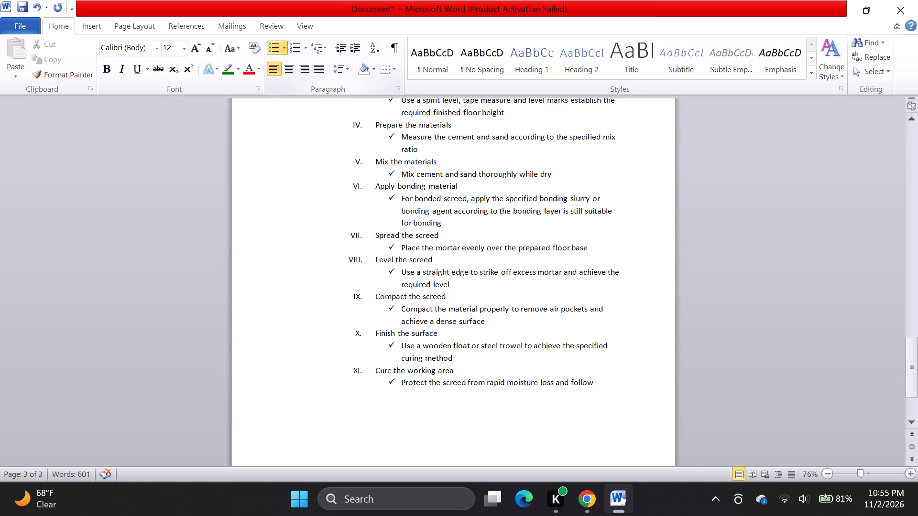
key(space)
text(the)
key(space)
text(specifie)
key(d)
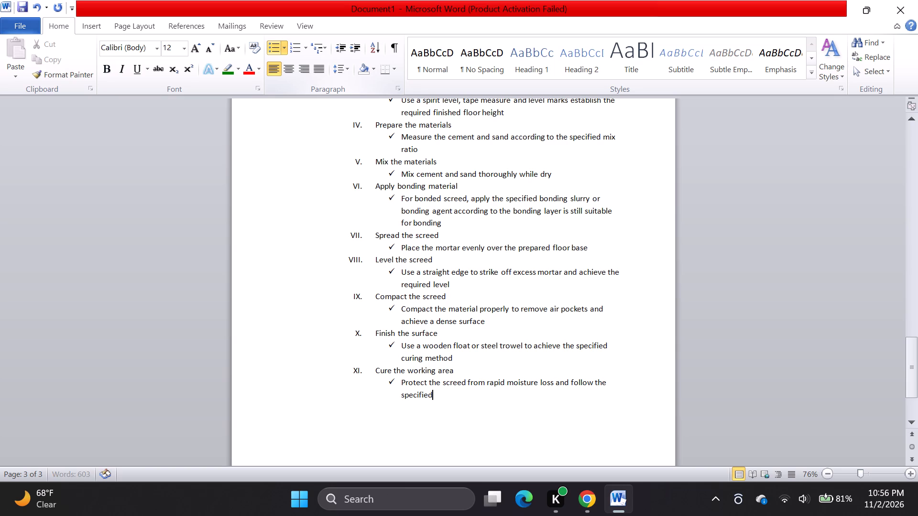
key(space)
text(curing)
key(space)
text(methos)
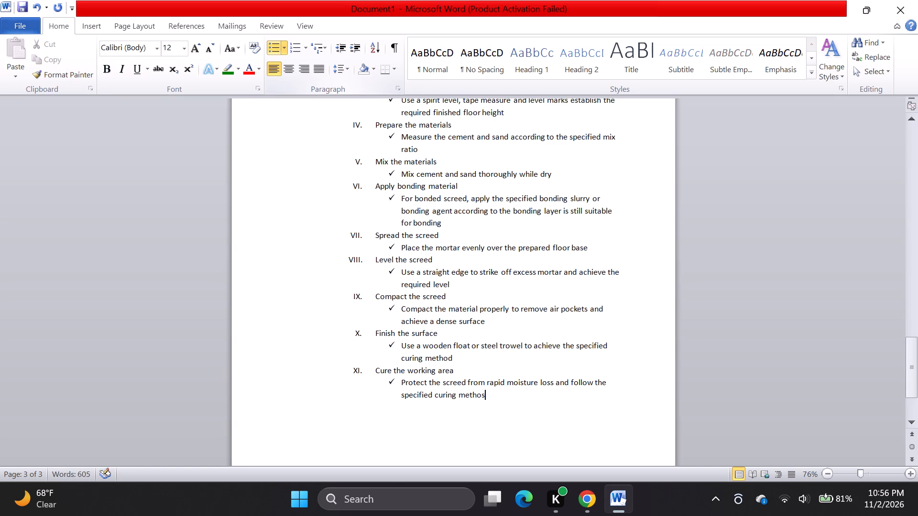
key(BackSpace)
key(d)
key(space)
Add the next Roman-numbered item, "Clean the working area", below the check-mark item about protecting the screed.
key(Return)
key(BackSpace)
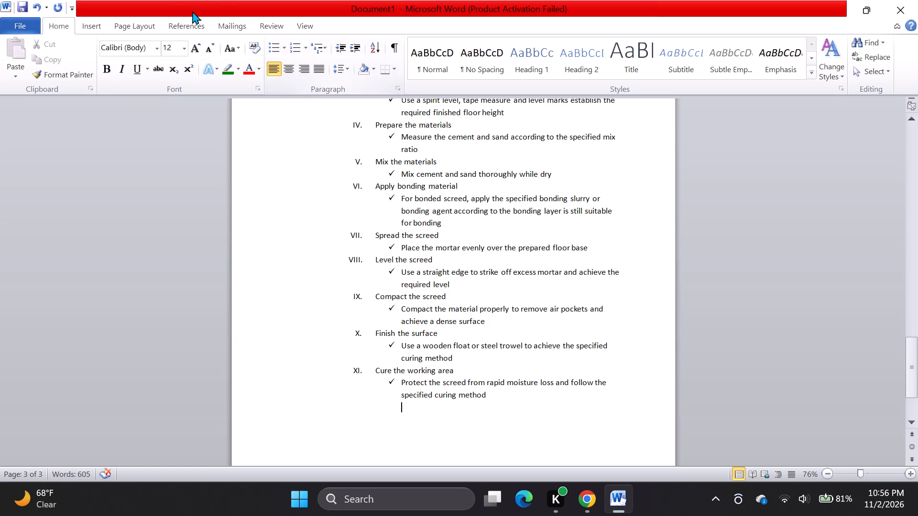
click(299, 48)
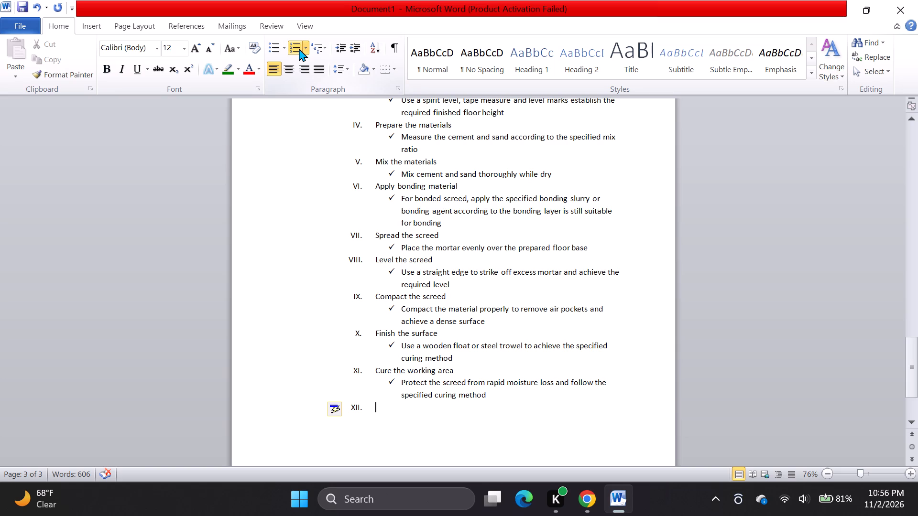
text(clean)
key(space)
text(the working area)
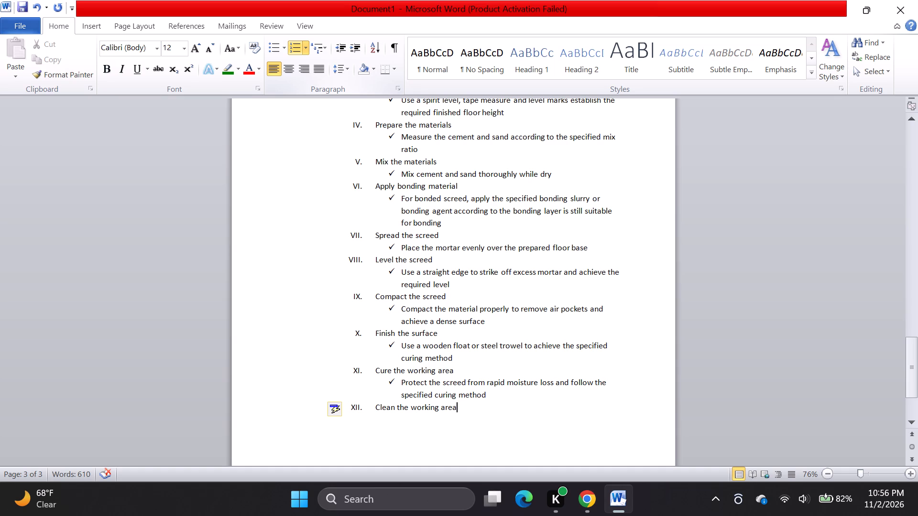
Change the text of Roman-numbered item XI to "Cure the screed".
click(458, 367)
key(BackSpace)
key(BackSpace)
key(BackSpace)
key(BackSpace)
key(BackSpace)
key(BackSpace)
key(BackSpace)
key(BackSpace)
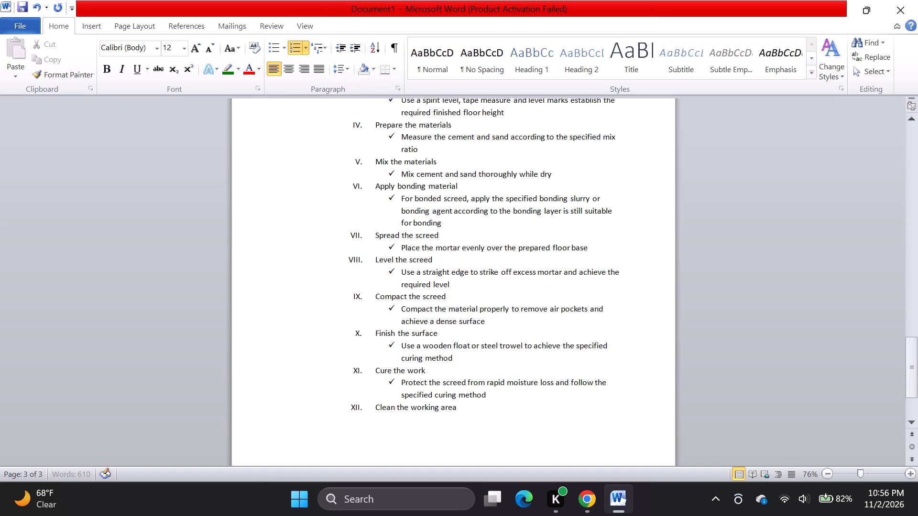
key(BackSpace)
key(BackSpace)
key(BackSpace)
key(BackSpace)
text(screed)
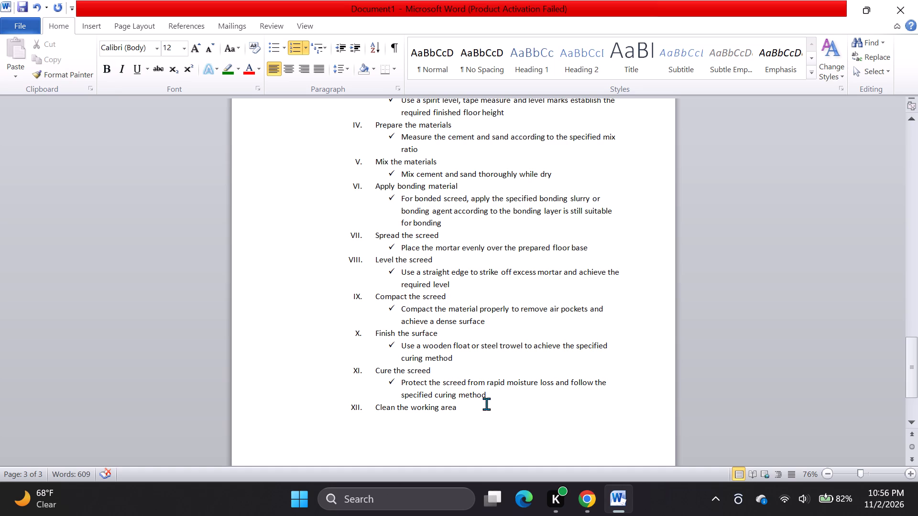
Start a check-mark item under "Clean the working area" with the text "Remove excess material,".
click(471, 408)
key(Return)
key(BackSpace)
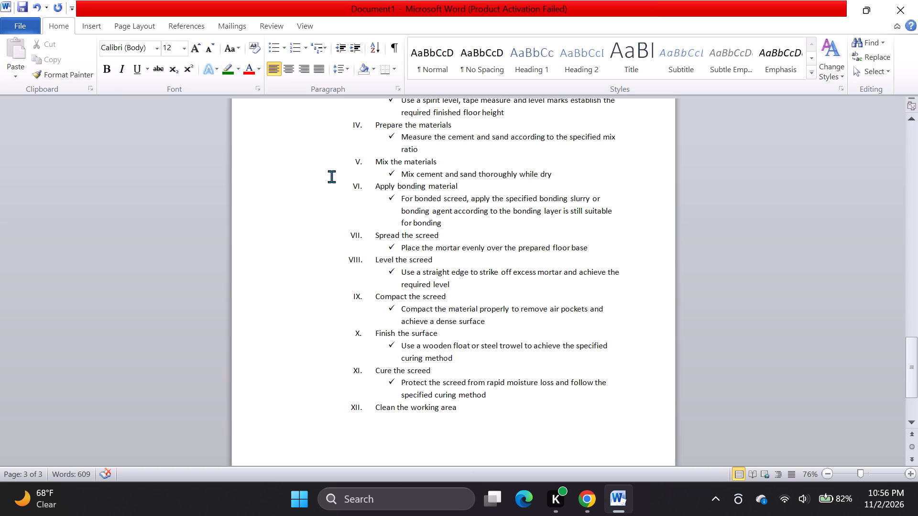
click(273, 47)
text(remove)
key(space)
text(excess)
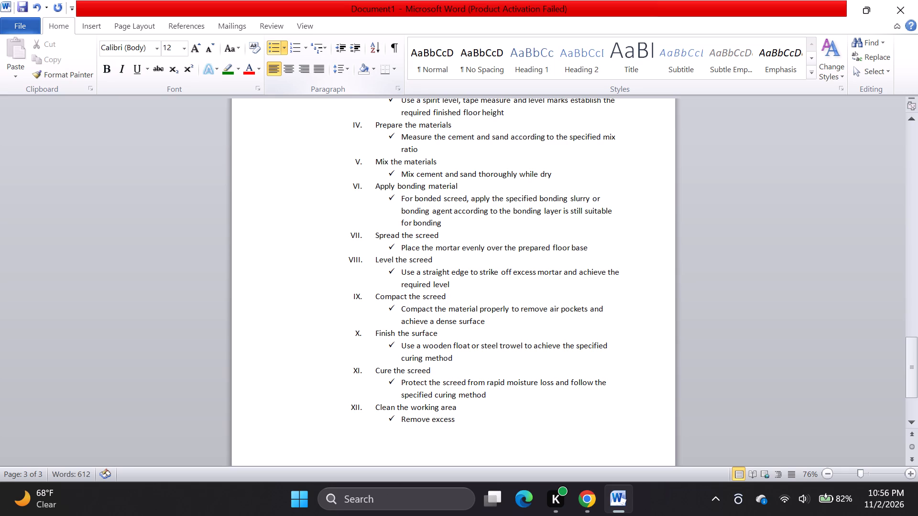
key(space)
text(mate)
text(ri)
text(al)
text(,)
key(space)
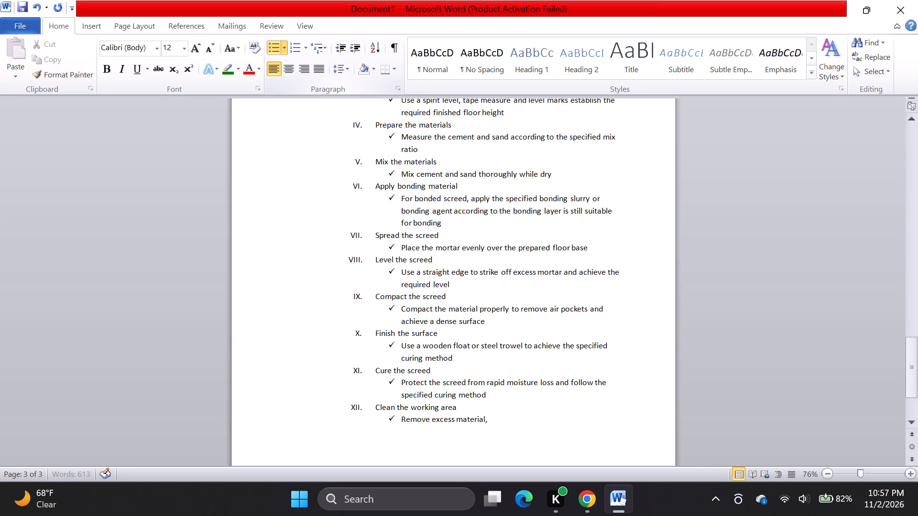
Complete the check-mark item after "Remove excess material," with "wash tools and leave the site clean".
text(wash)
key(space)
text(tools)
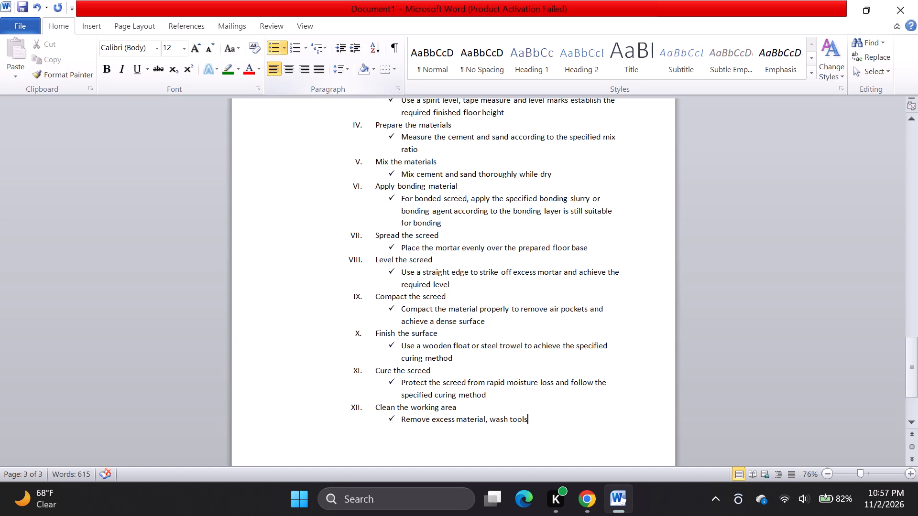
key(space)
text(and)
key(space)
text(leave)
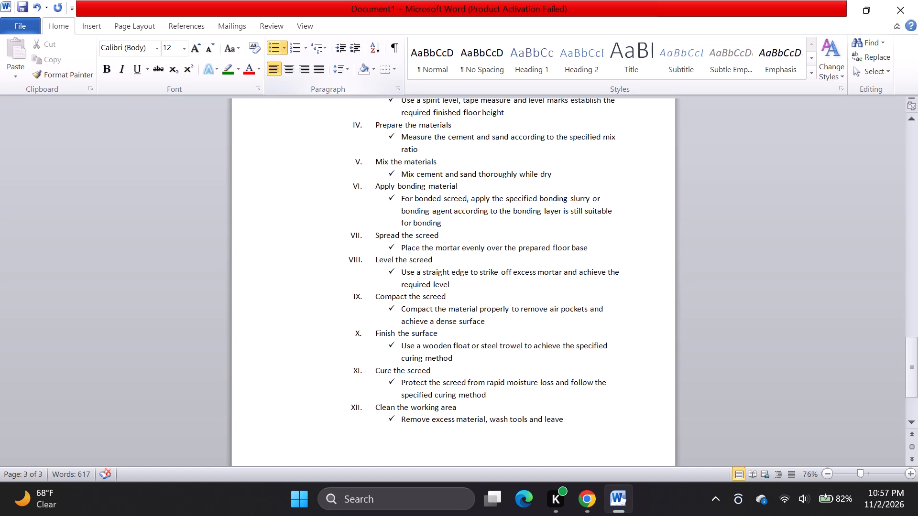
key(space)
text(the sit)
text(e)
key(space)
text(clean)
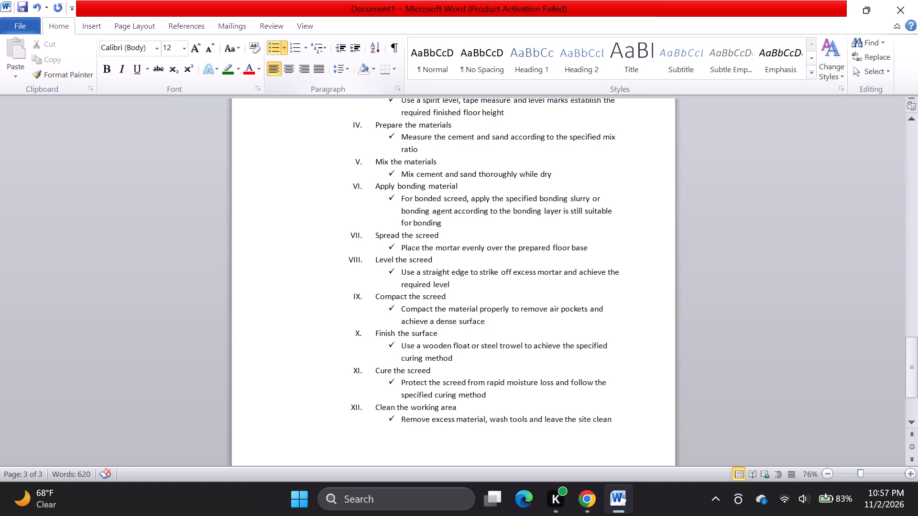
Add numbered heading 9 in bold, "Method of floor screed finishing", below the check-mark item about leaving the site clean.
key(Return)
key(BackSpace)
key(9)
text(.)
key(space)
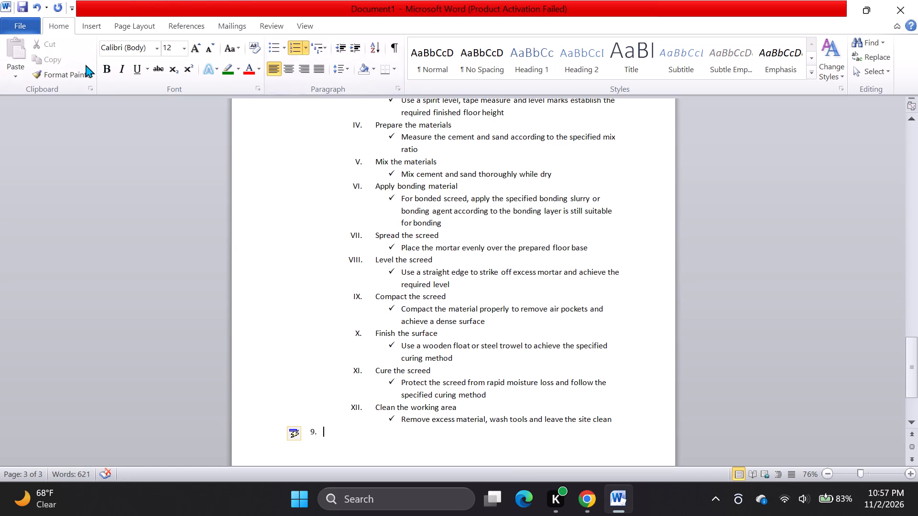
click(107, 69)
text(mehot)
key(BackSpace)
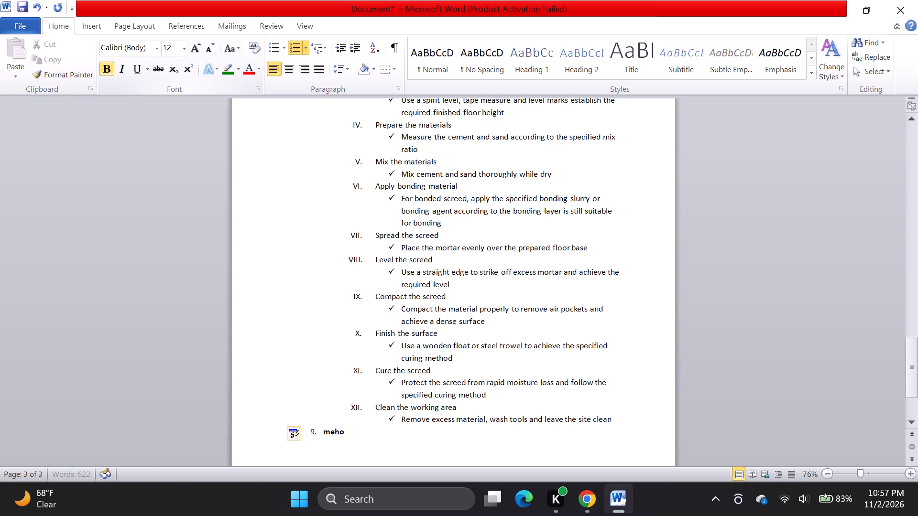
key(d)
key(BackSpace)
key(BackSpace)
key(BackSpace)
key(t)
text(ho)
key(d)
key(space)
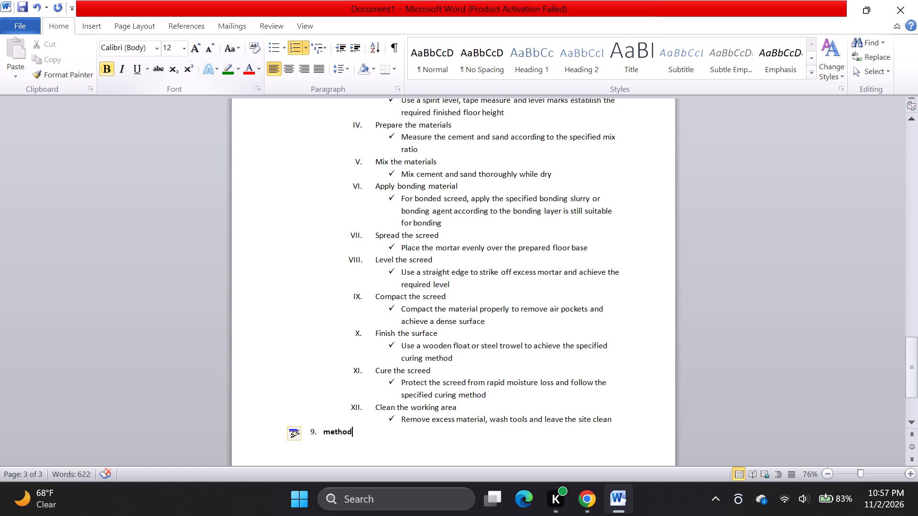
text(of)
key(space)
key(f)
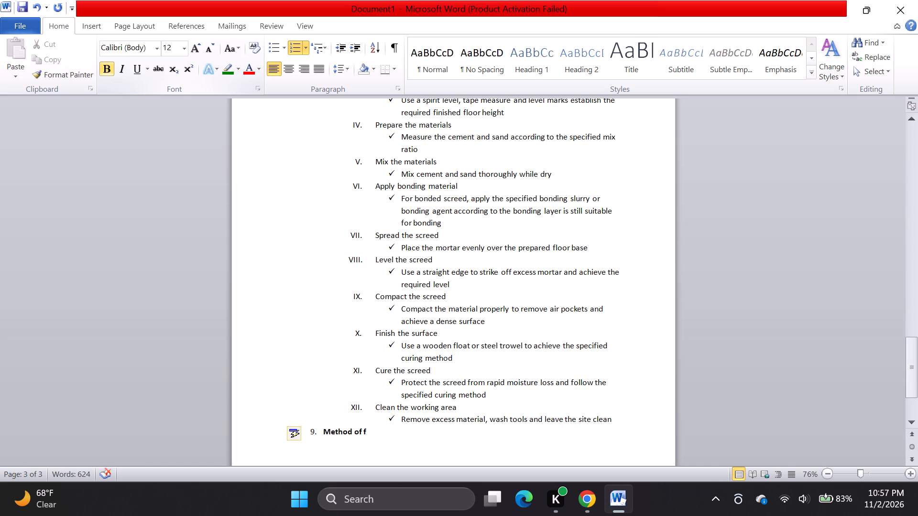
key(l)
text(oor)
key(space)
text(s)
text(creed)
key(space)
text(finishin)
key(g)
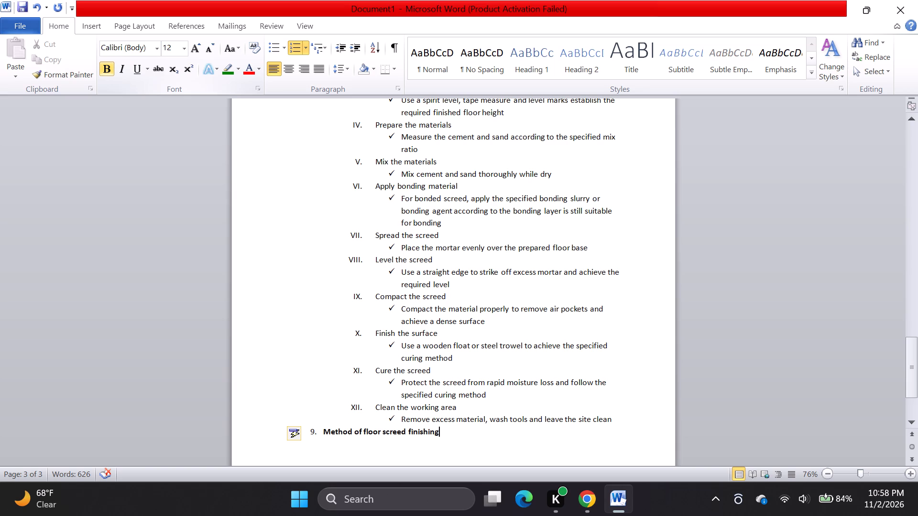
Start a check-mark list under heading 9 with the non-bold item "Wooden floating".
key(Return)
key(BackSpace)
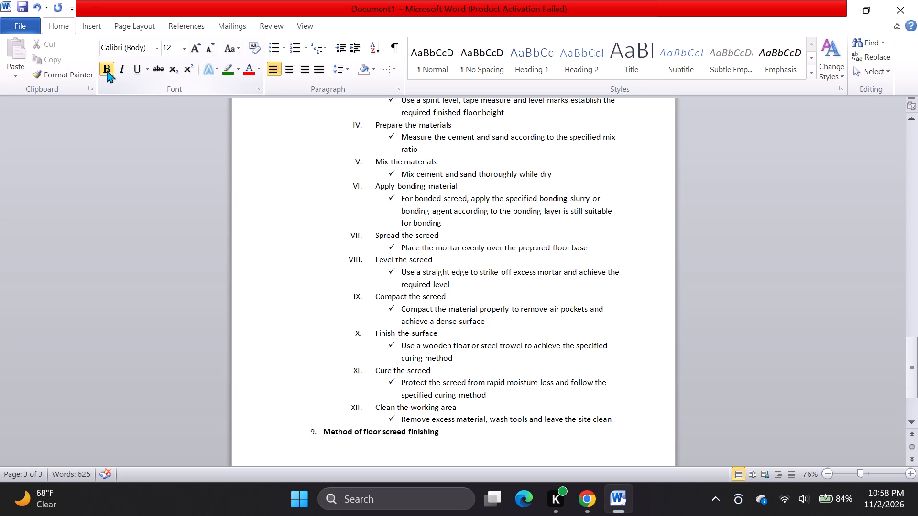
click(274, 42)
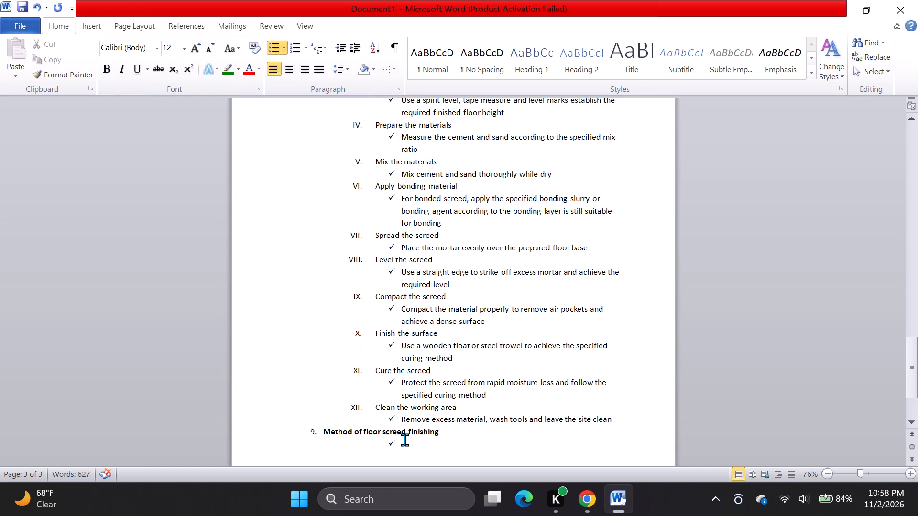
text(wooden)
key(space)
text(floating)
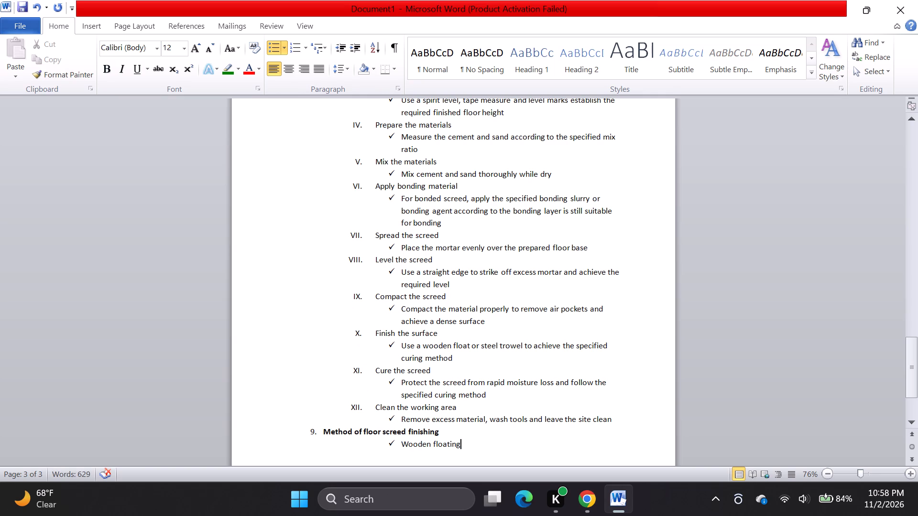
Add the check-mark items "Steel troweling", "Broom finishing" and "Power floating" below "Wooden floating".
key(Return)
scroll(419, 438, down, 3)
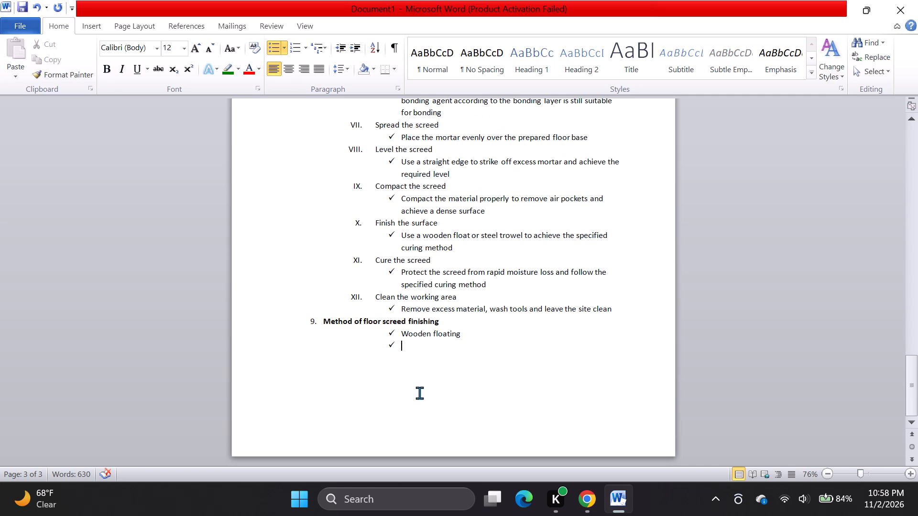
text(steel)
key(space)
text(troweling)
key(Return)
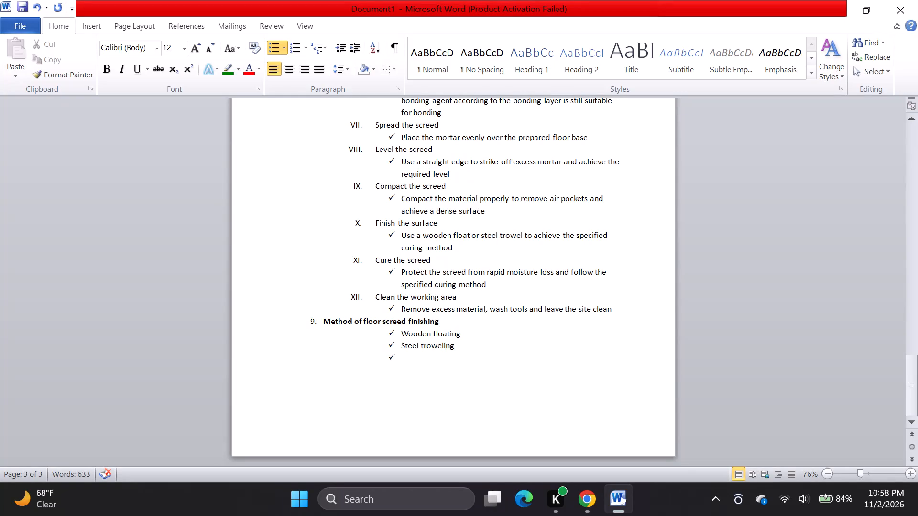
text(broo)
text(m finishing)
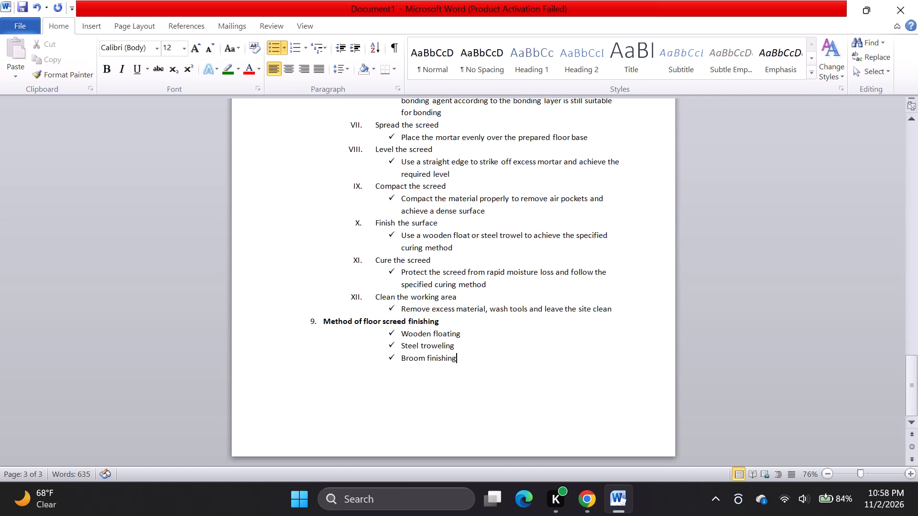
key(Return)
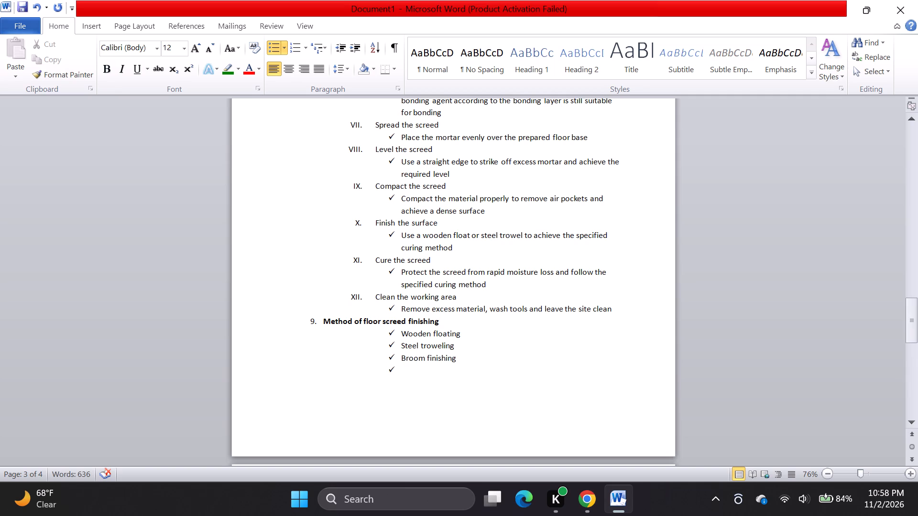
text(power)
key(space)
text(floating)
End the check-mark list after "Power floating" and start numbered item 10 on the line below.
key(Return)
key(BackSpace)
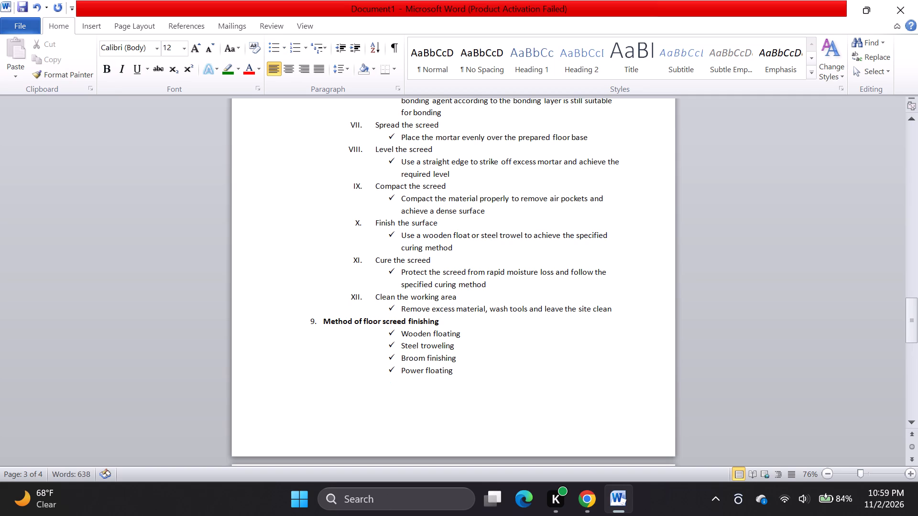
text(10)
text(.)
key(space)
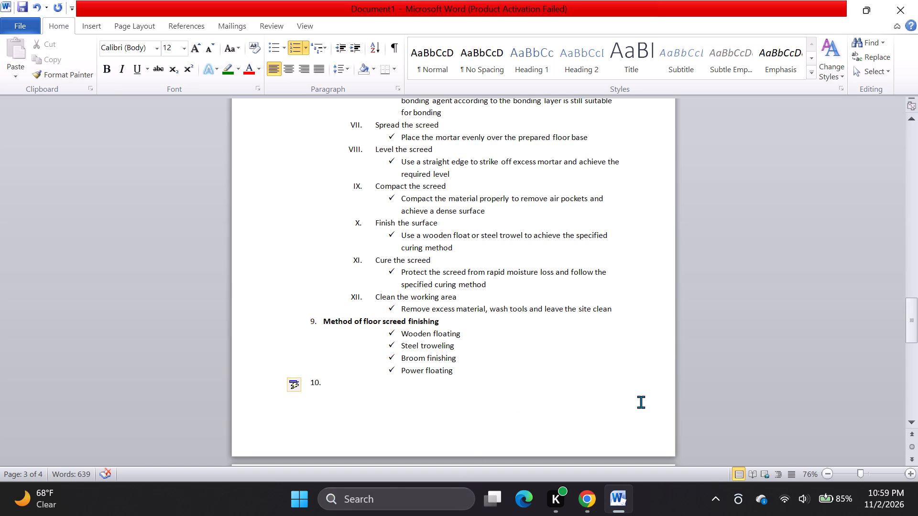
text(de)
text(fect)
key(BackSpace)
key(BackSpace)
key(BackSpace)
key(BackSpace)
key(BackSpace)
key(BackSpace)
Enter "Defect in floor screed" in bold as the text of heading 10.
click(109, 75)
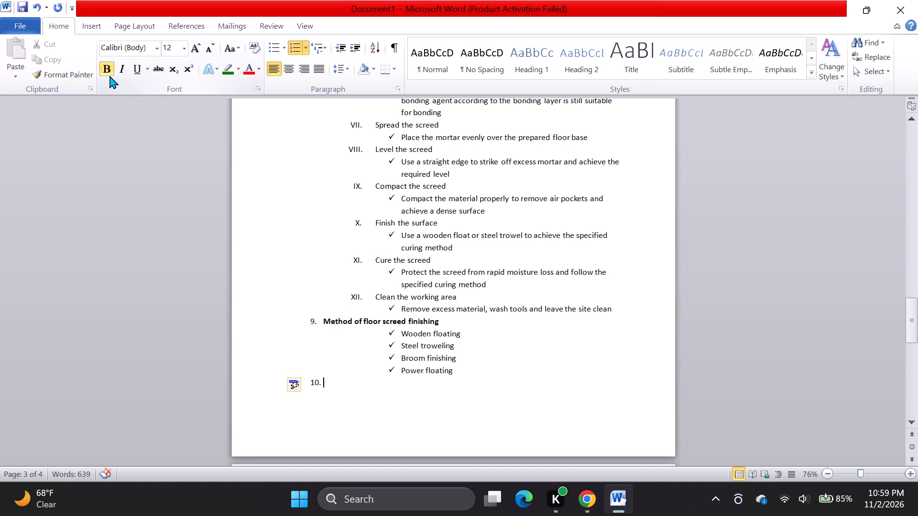
text(defect)
key(space)
text(in floor screed)
Start a check-mark list under heading 10 with the non-bold item "Cracking- formation of cracks on the screed".
key(Return)
key(BackSpace)
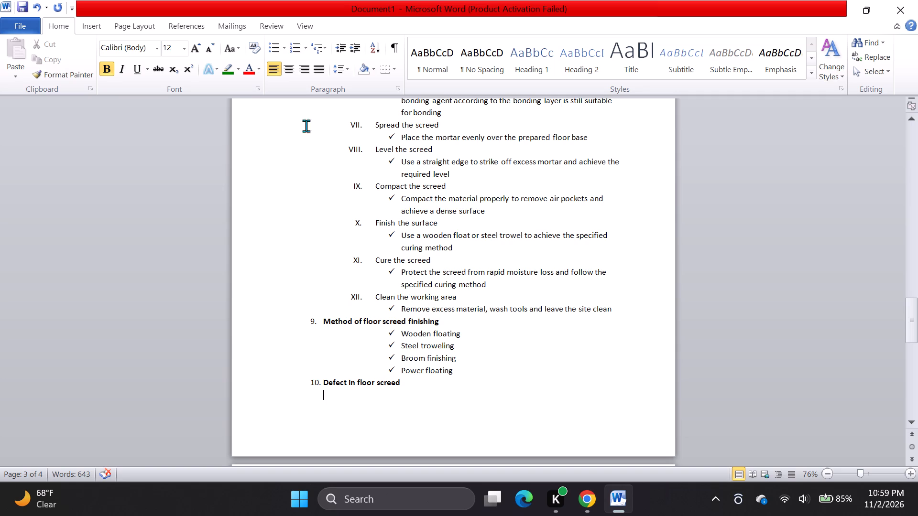
click(275, 47)
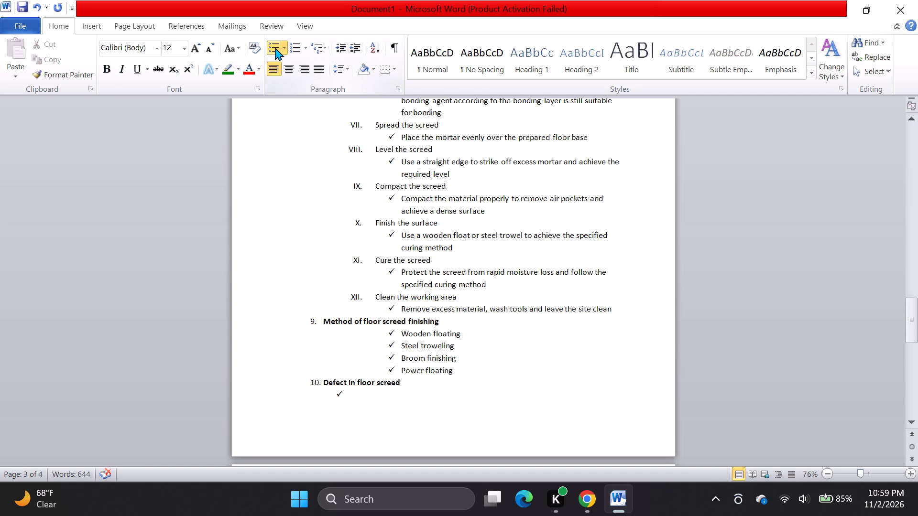
text(crackin)
key(g)
key(minus)
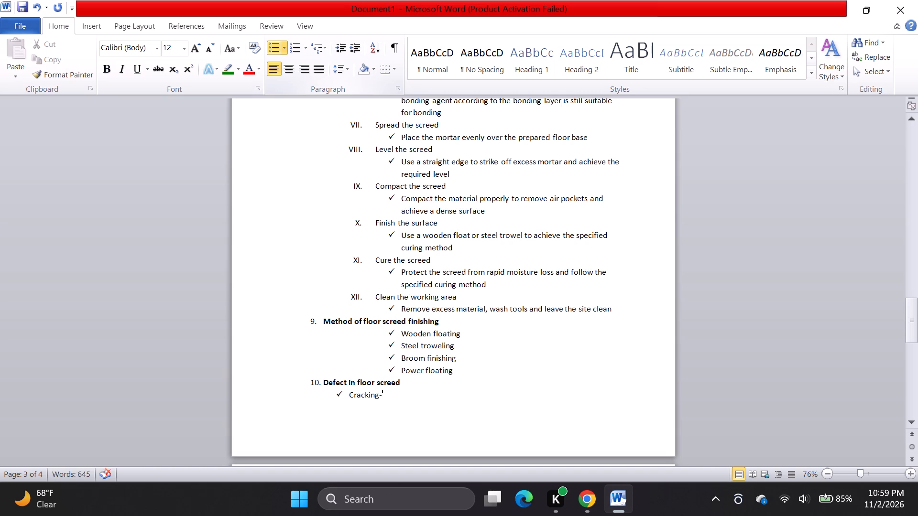
key(space)
text(formatio)
text(n of)
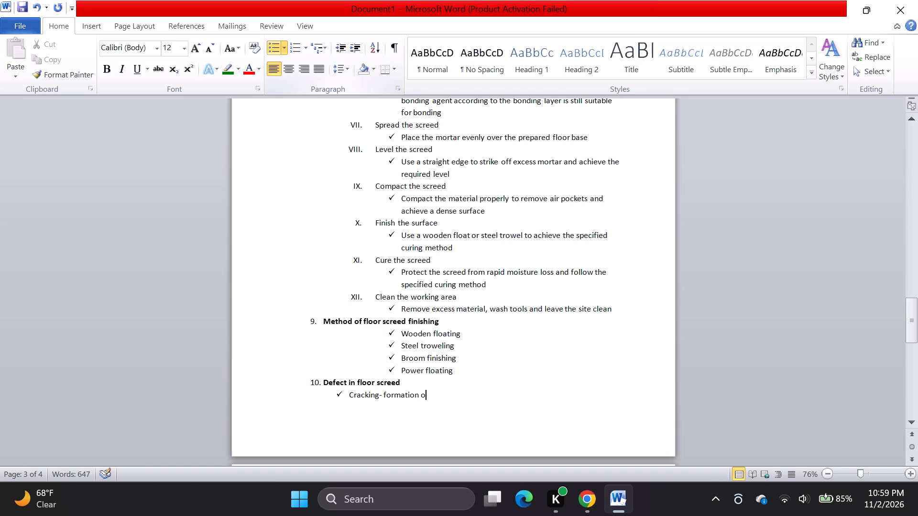
key(space)
text(crac)
key(k)
text(s on the)
key(space)
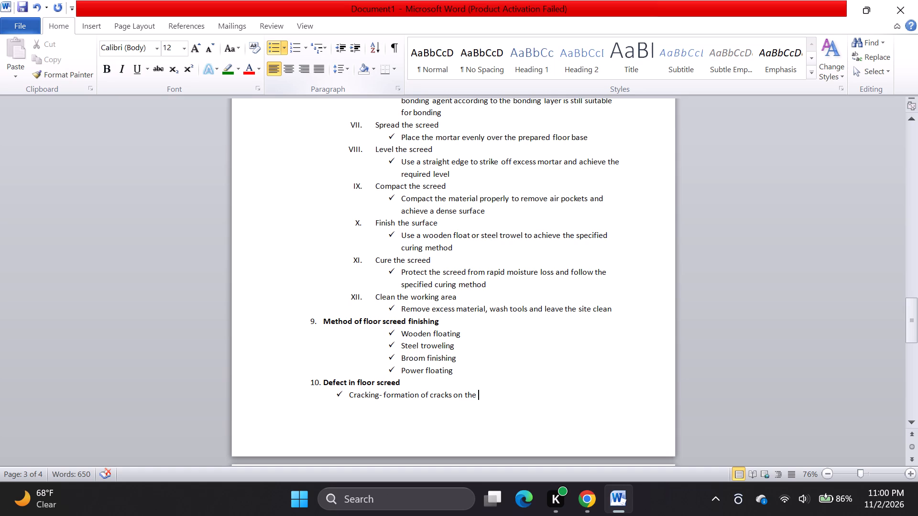
text(screed)
Add the check-mark item "Dusting-surface produces loose powder" below the cracking item and start another item under it.
key(Return)
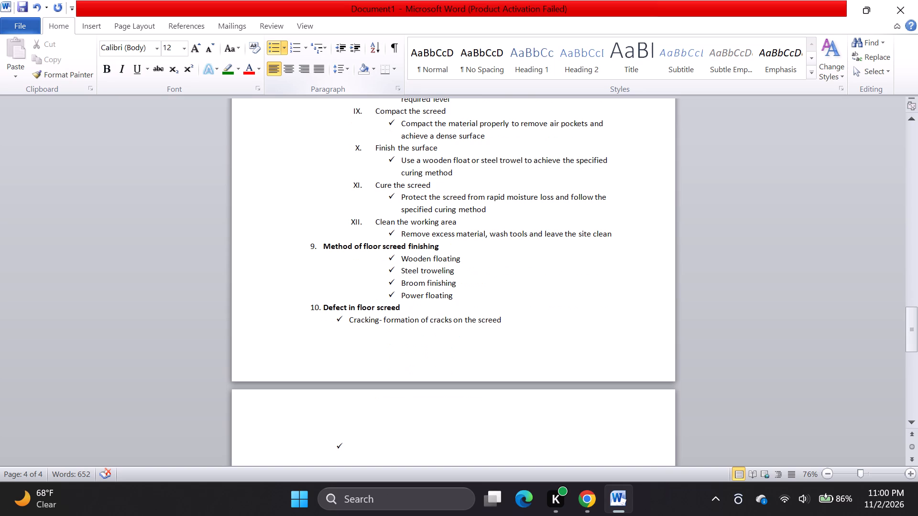
text(dusting)
key(minus)
text(surface)
key(space)
text(p)
text(ro)
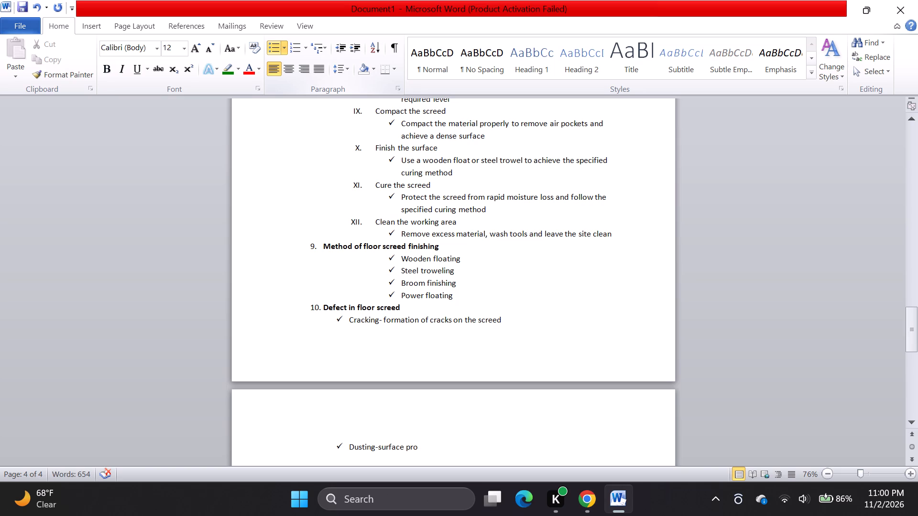
text(duc)
text(es loose)
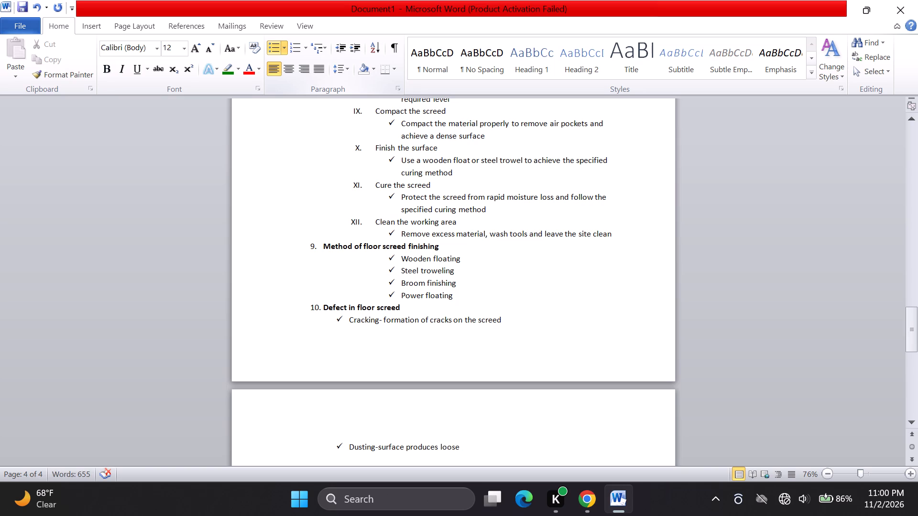
key(space)
text(power)
key(BackSpace)
key(BackSpace)
text(der)
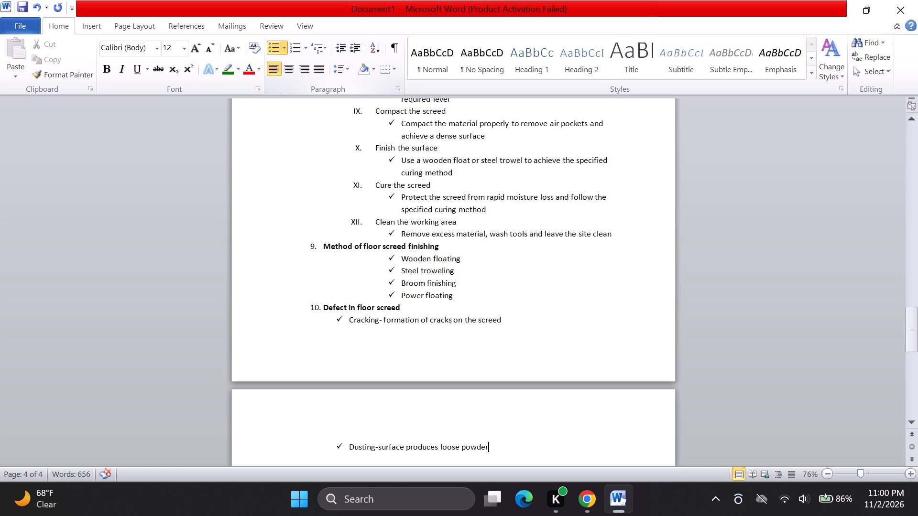
key(Return)
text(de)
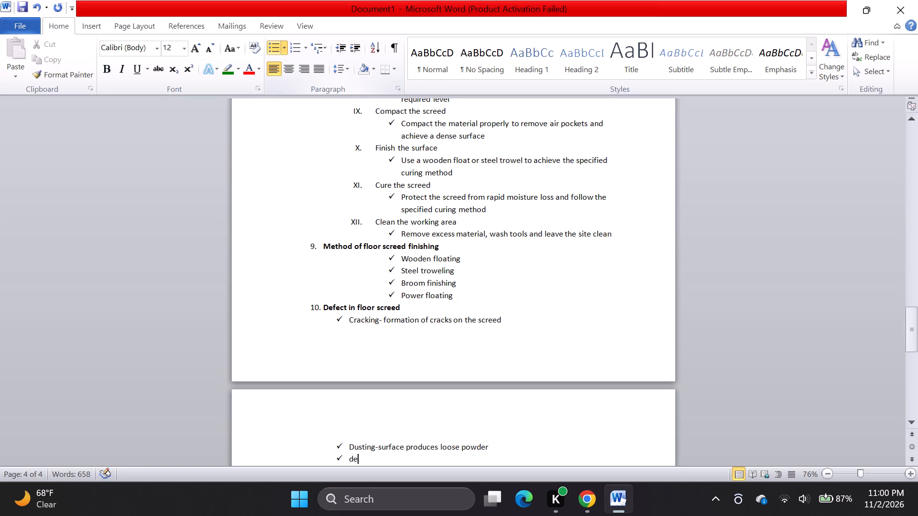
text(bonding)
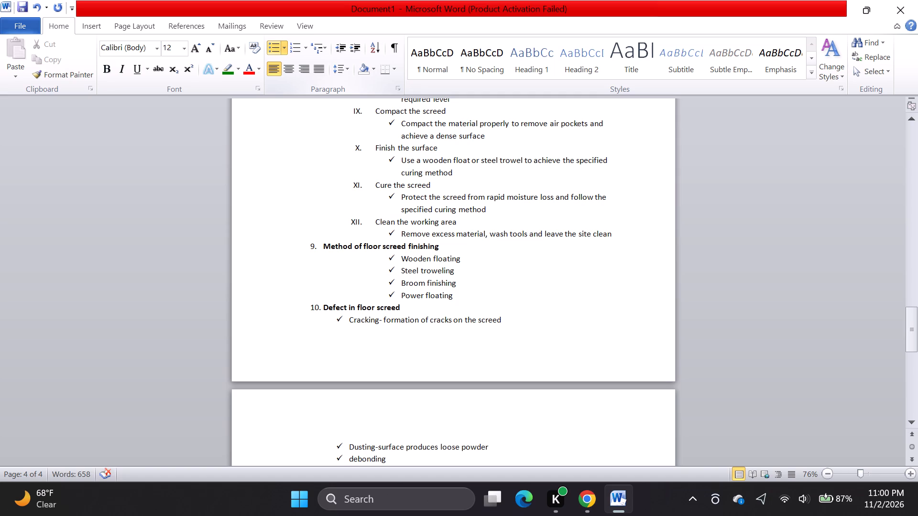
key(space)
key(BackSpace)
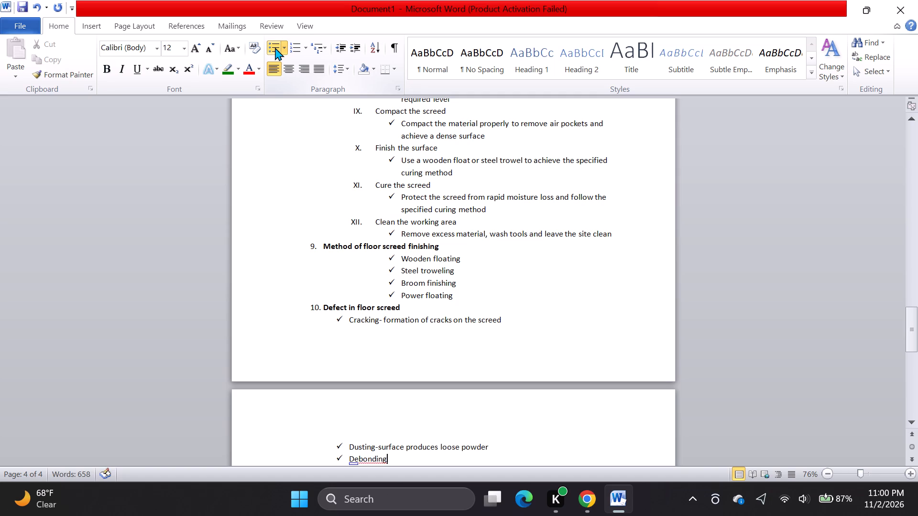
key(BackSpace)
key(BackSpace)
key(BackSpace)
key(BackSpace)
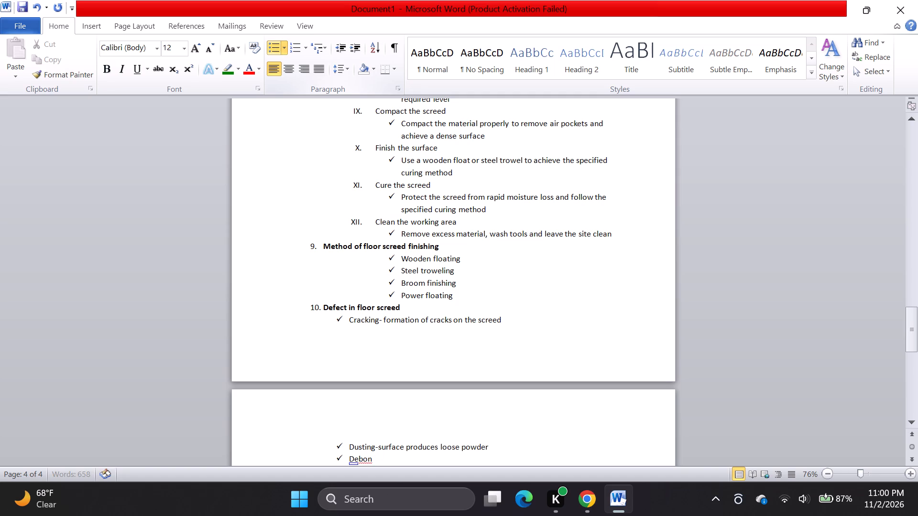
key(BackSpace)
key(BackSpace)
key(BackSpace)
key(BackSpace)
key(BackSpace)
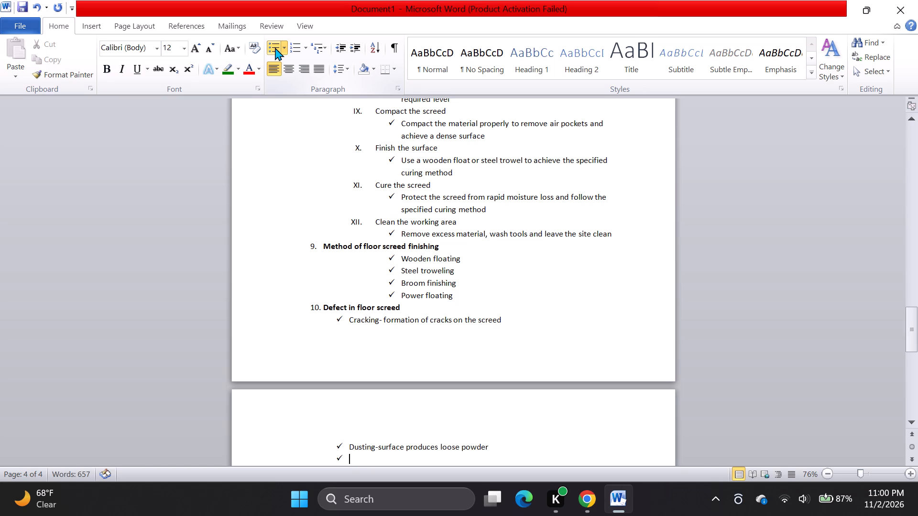
Enter "debonding-screed" as the start of the third check-mark item under heading 10.
text(de)
text(bon)
key(d)
text(ing=)
key(BackSpace)
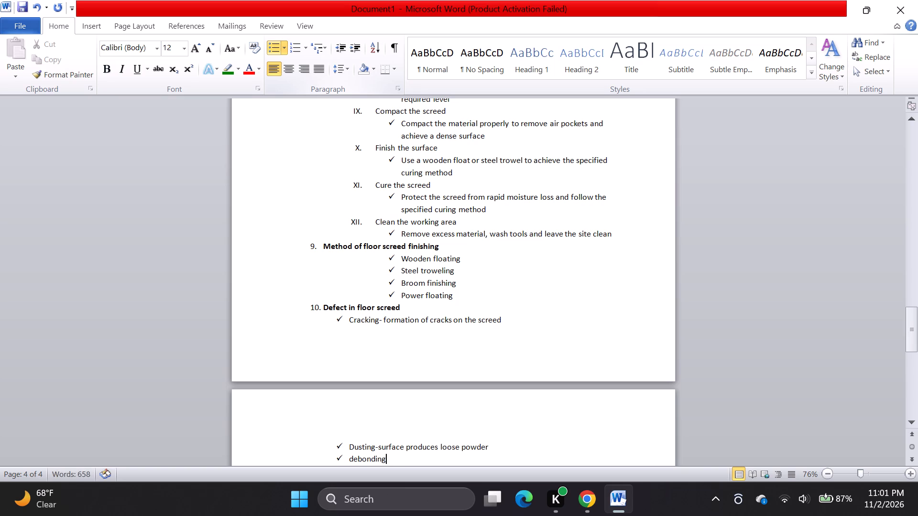
key(minus)
text(scree)
text(d)
key(space)
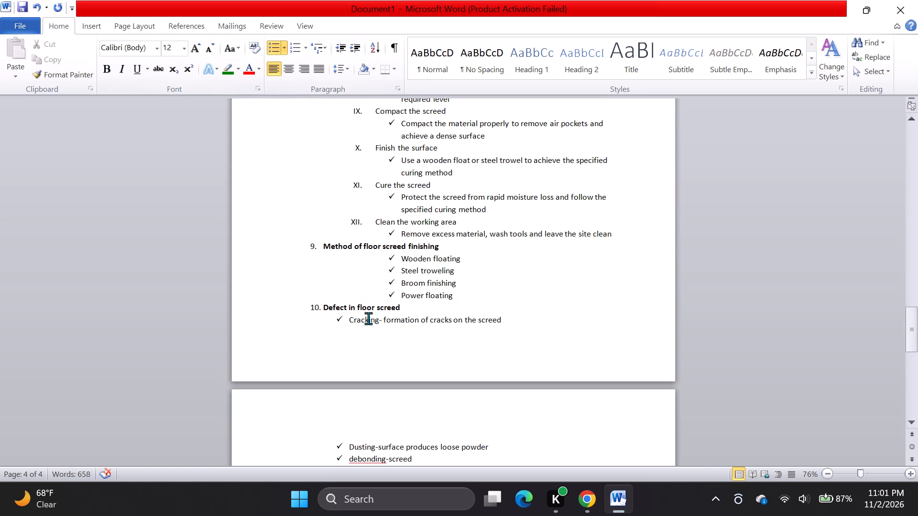
Reword the opening word of the third check-mark item under heading 10 as "De-boding", keeping "-screed" after it.
click(385, 458)
key(BackSpace)
key(BackSpace)
key(BackSpace)
key(space)
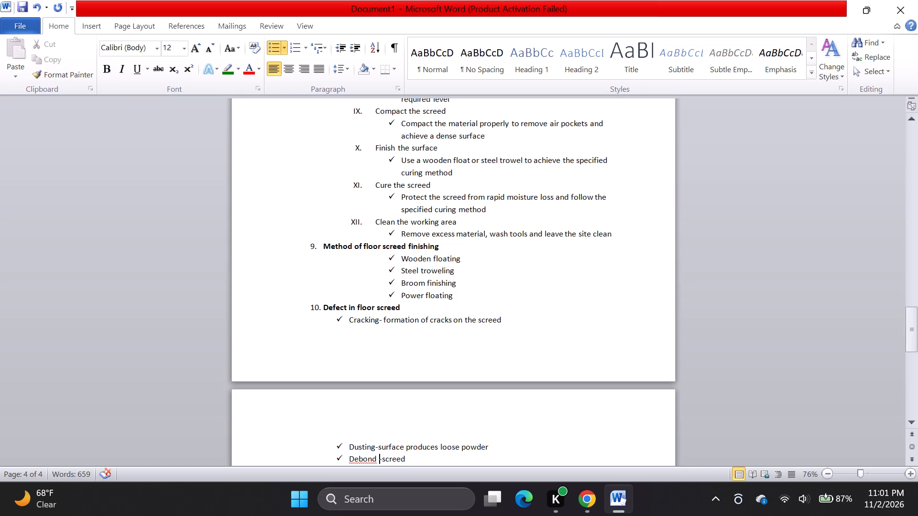
key(BackSpace)
key(BackSpace)
key(BackSpace)
key(BackSpace)
key(BackSpace)
key(BackSpace)
key(BackSpace)
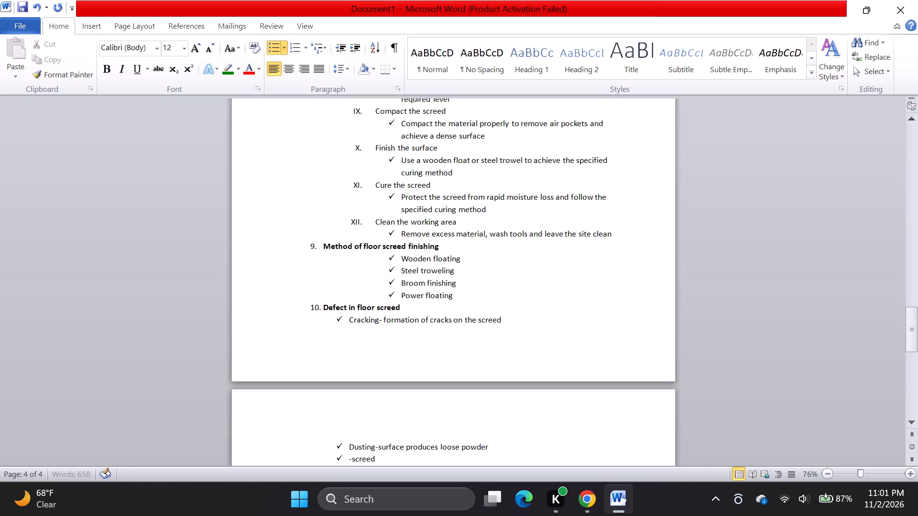
text(bo)
text(ding)
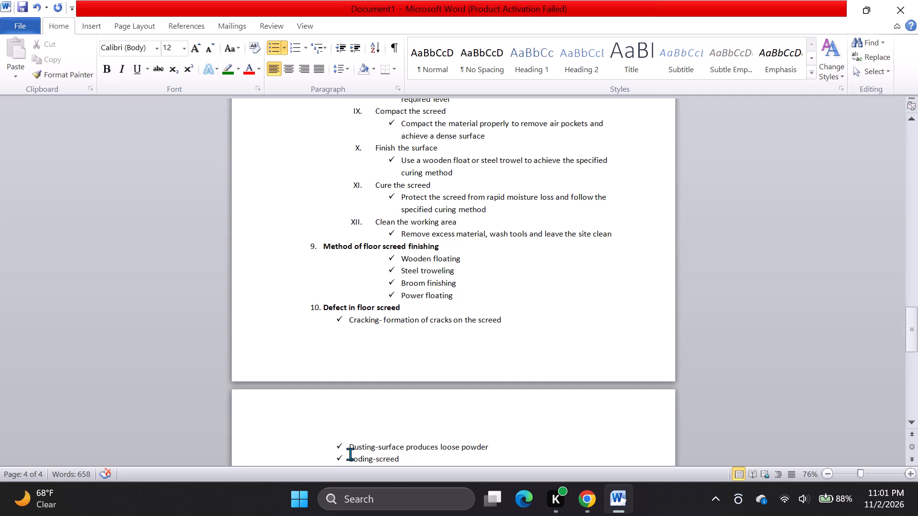
click(350, 458)
text(de-)
Complete the third check-mark item as "De-boding-screed separates from its base" and start another item under it.
click(416, 458)
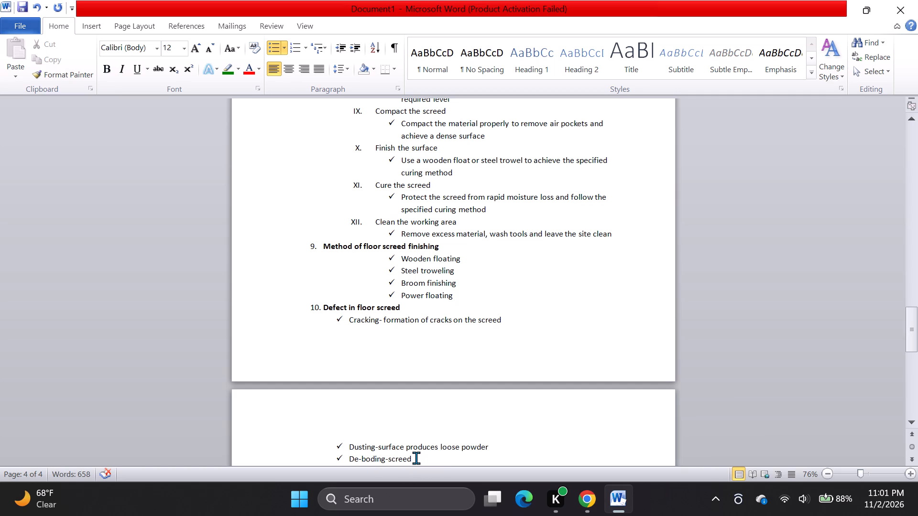
text(sepat)
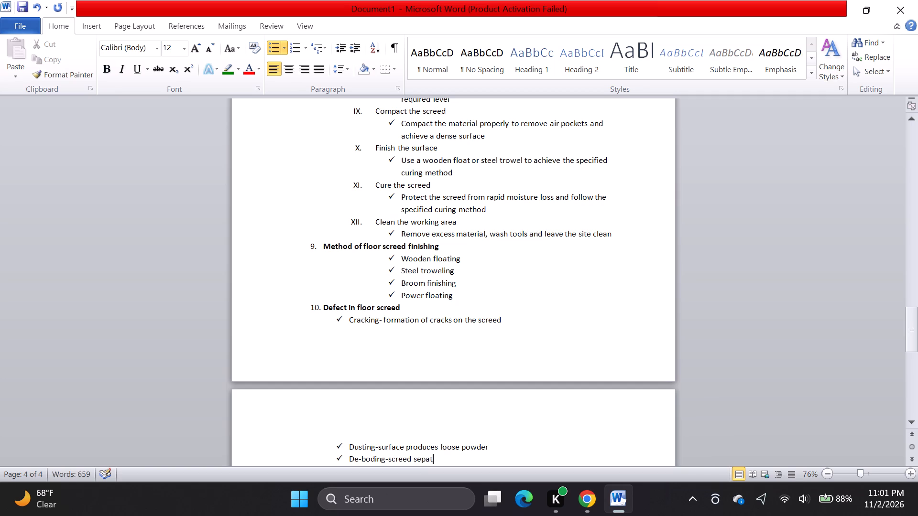
key(BackSpace)
key(r)
key(a)
text(ting)
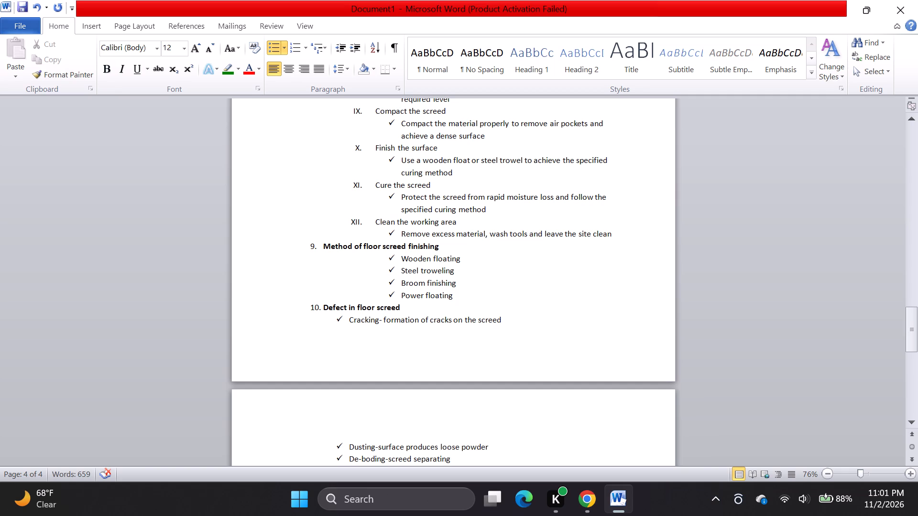
key(BackSpace)
key(BackSpace)
key(BackSpace)
text(es)
key(space)
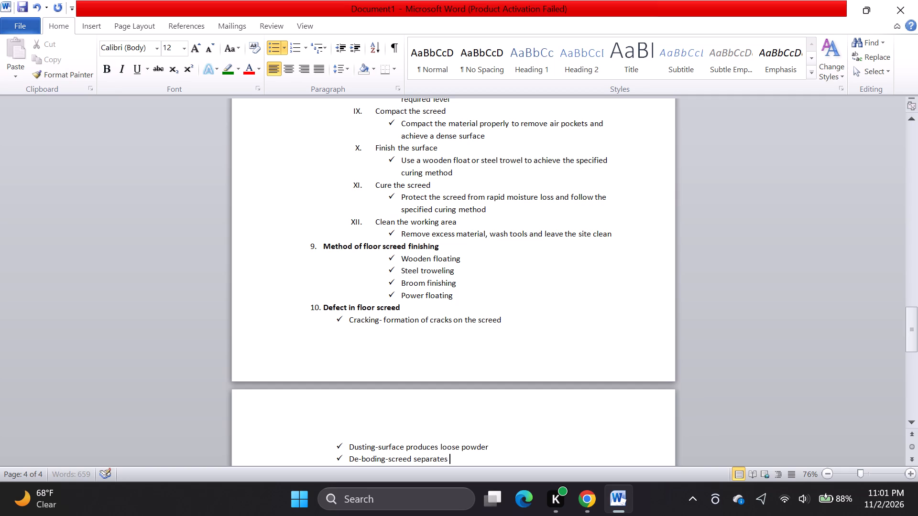
text(fto)
key(BackSpace)
key(BackSpace)
text(rom)
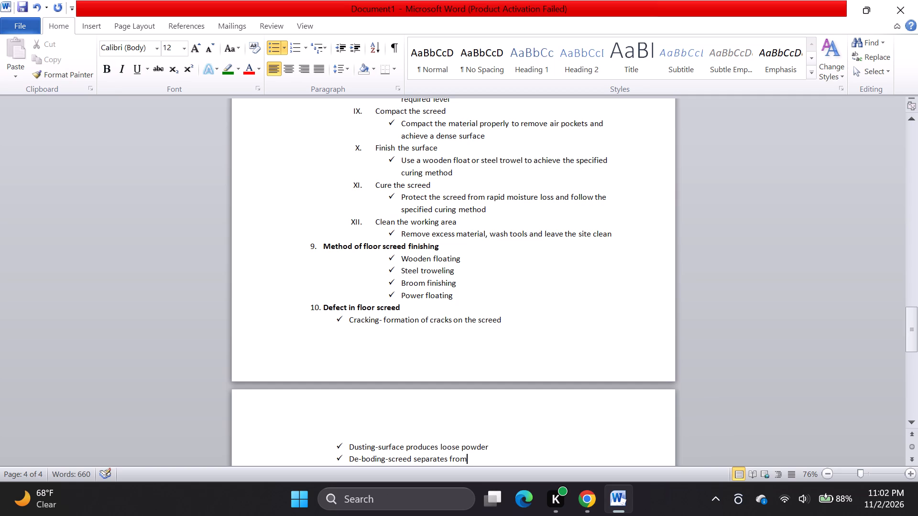
key(space)
text(its b)
text(ase)
key(Return)
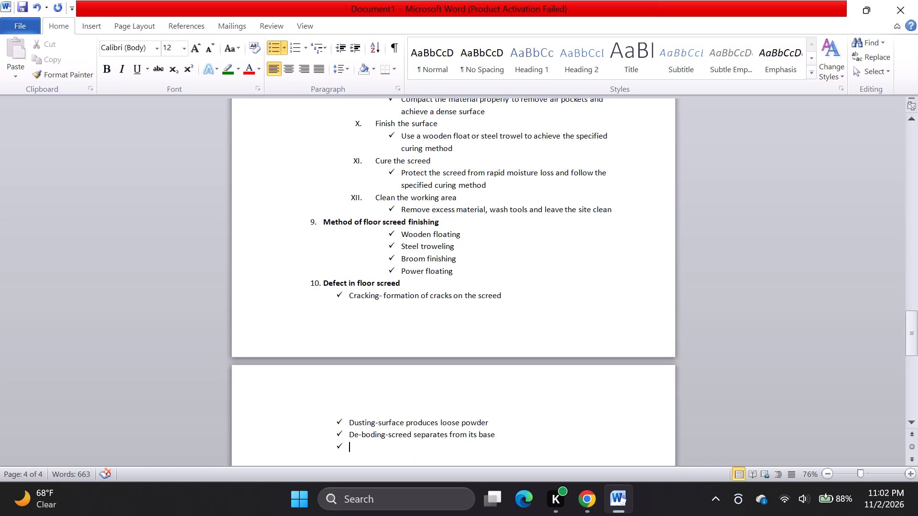
Enter "Curling –edges lift from the base" as the fourth check-mark item and start another item under it.
text(cur)
text(ling)
key(space)
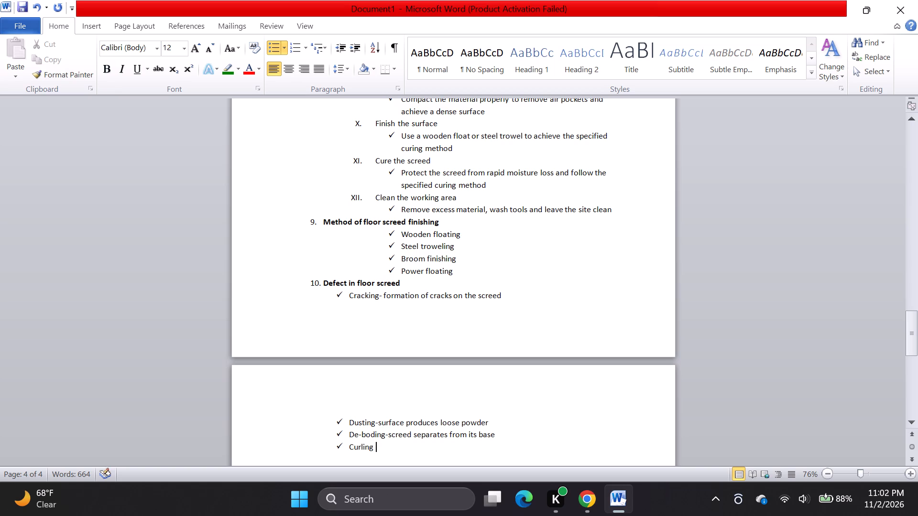
key(minus)
key(e)
text(dges)
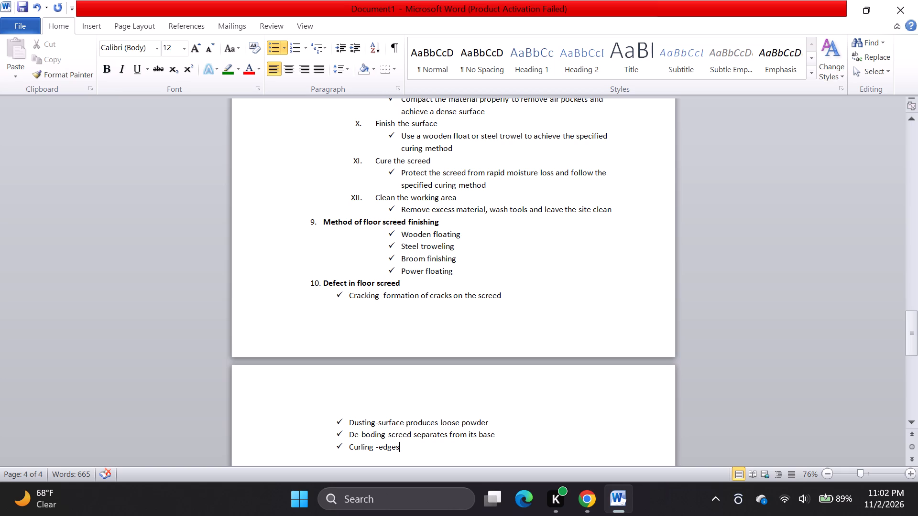
key(space)
text(lift)
key(space)
text(from the bass)
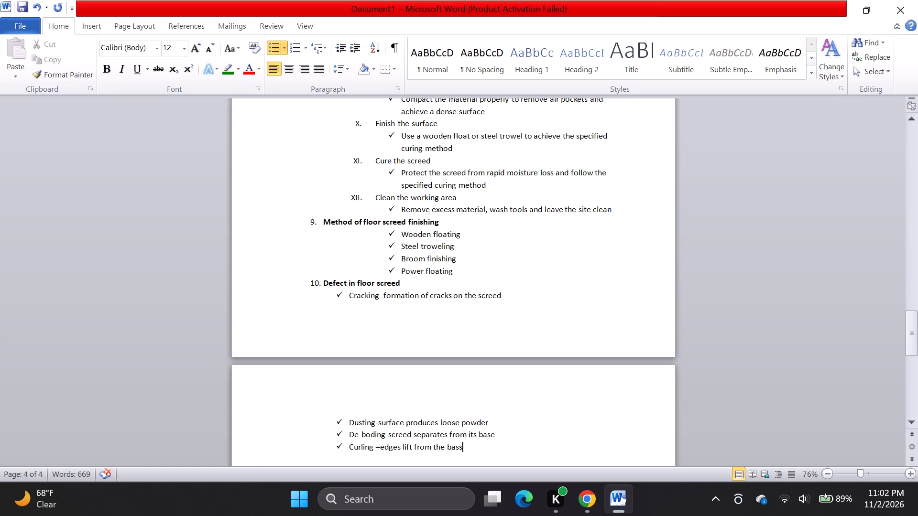
key(BackSpace)
key(e)
key(Return)
Enter "Uneven surface-floor is not level" as the fifth check-mark item and start another item under it.
text(uneve)
key(n)
key(space)
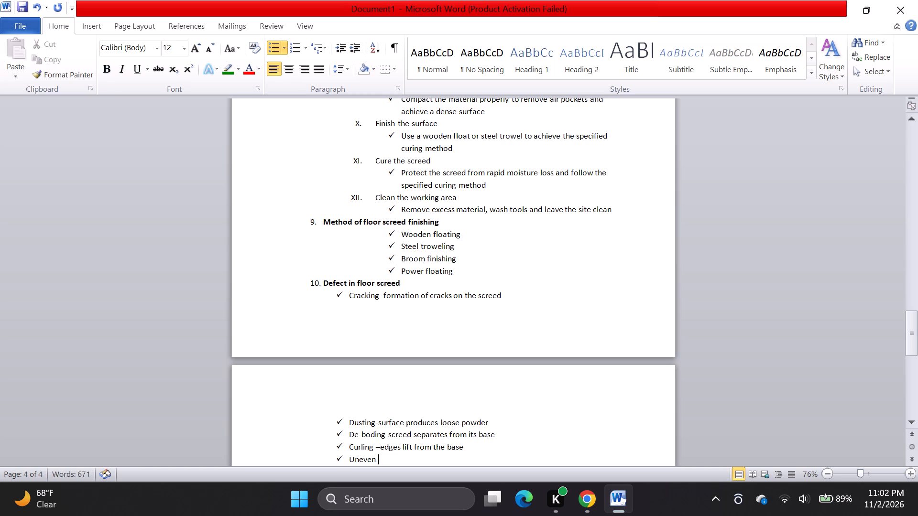
text(surface)
key(minus)
text(floo)
key(r)
key(space)
text(o)
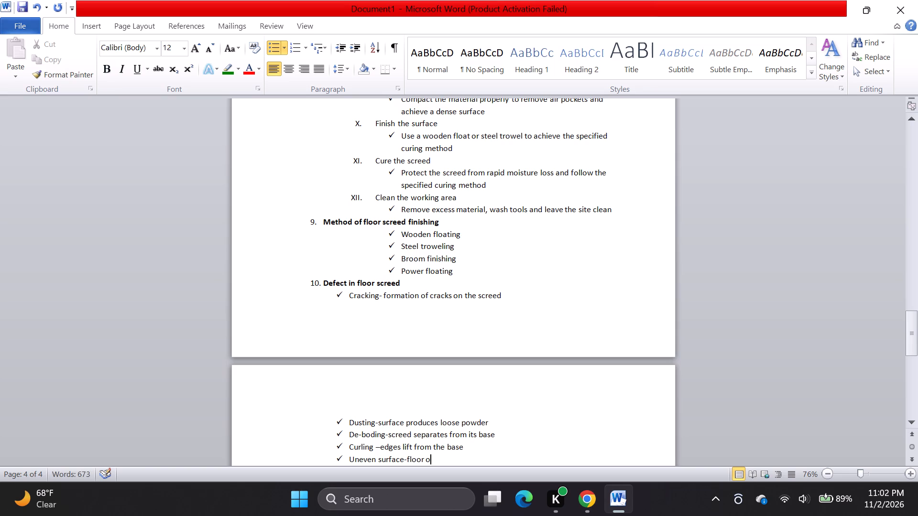
key(BackSpace)
text(is not)
key(space)
text(l)
key(e)
text(vel)
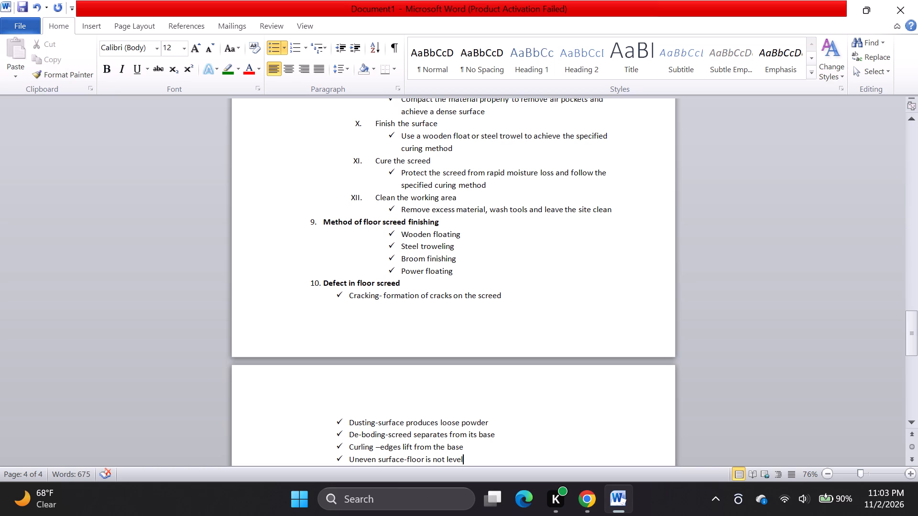
scroll(416, 458, down, 3)
key(Return)
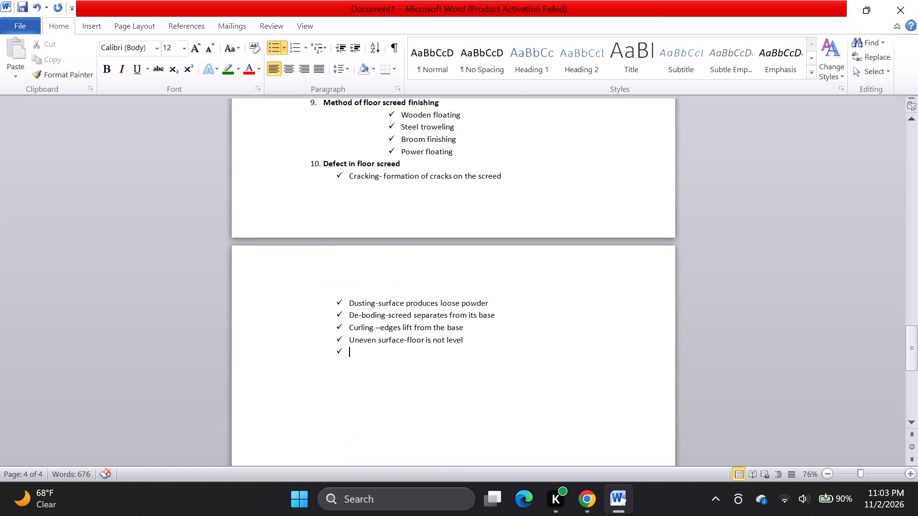
Enter "Delamination-screed layers separate" as the sixth check-mark item under heading 10 and start another item under it.
text(dela)
text(mination)
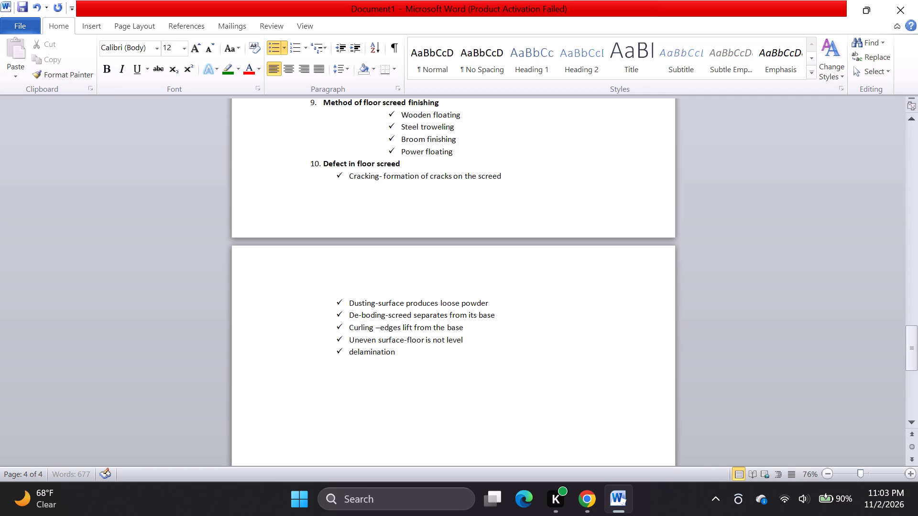
key(minus)
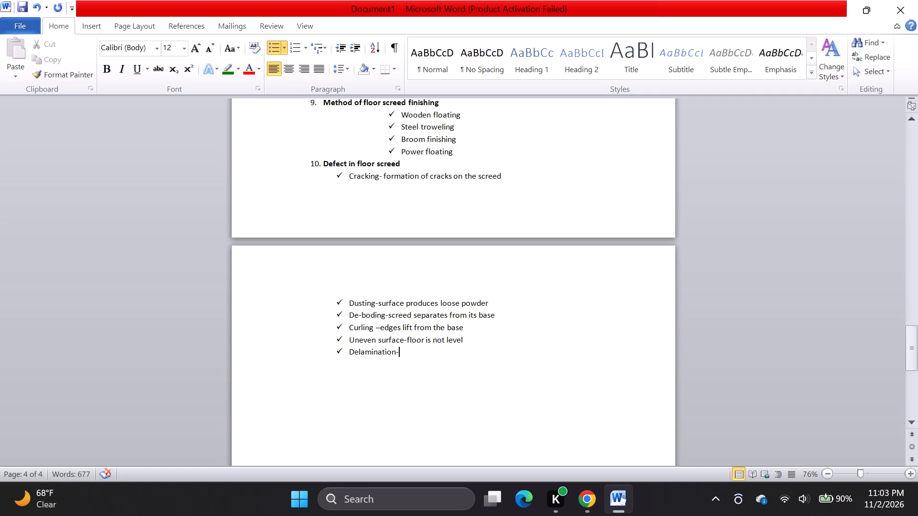
text(screed)
key(space)
key(l)
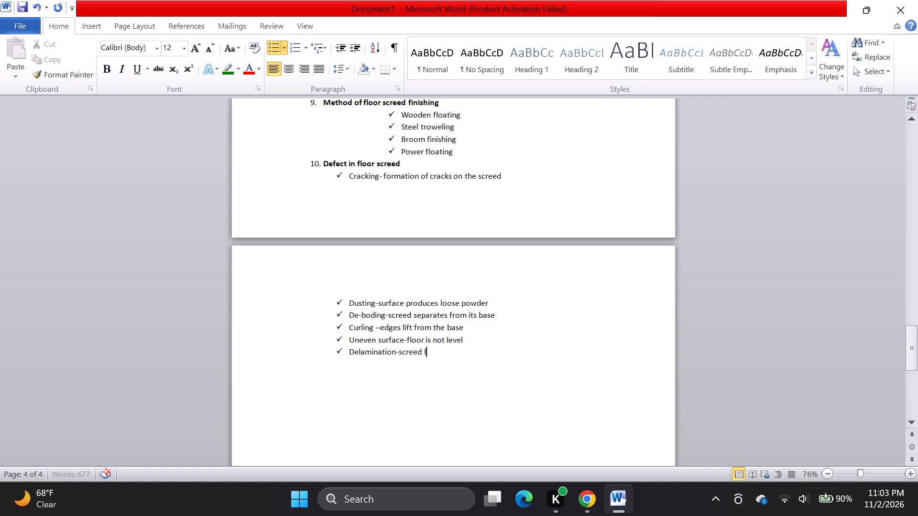
text(aye)
text(rs)
key(space)
text(separe)
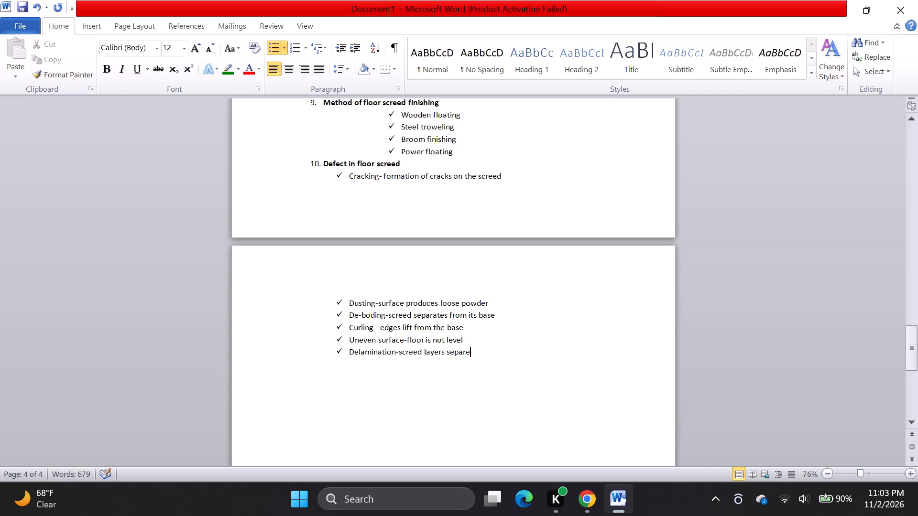
key(BackSpace)
text(ate)
key(Return)
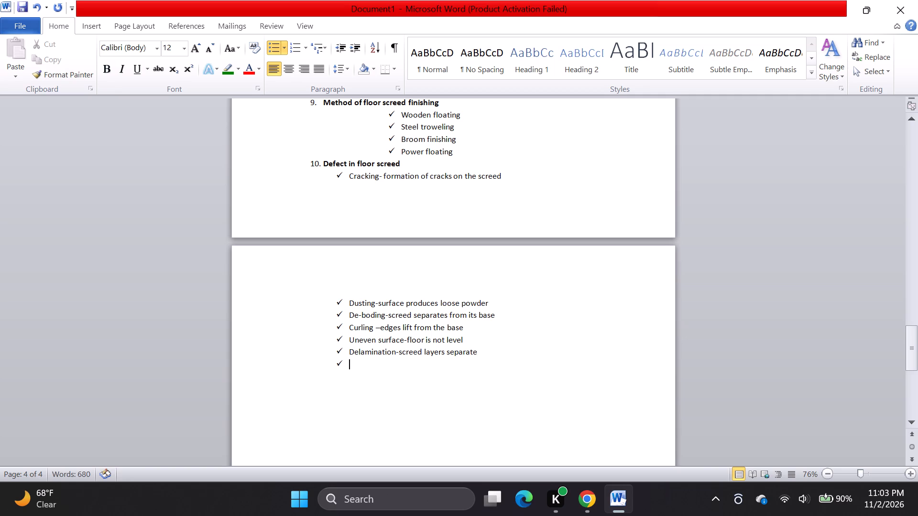
Enter "Shrinkage-reduction in volume as moisture is lost" as the seventh check-mark item under heading 10.
text(sh)
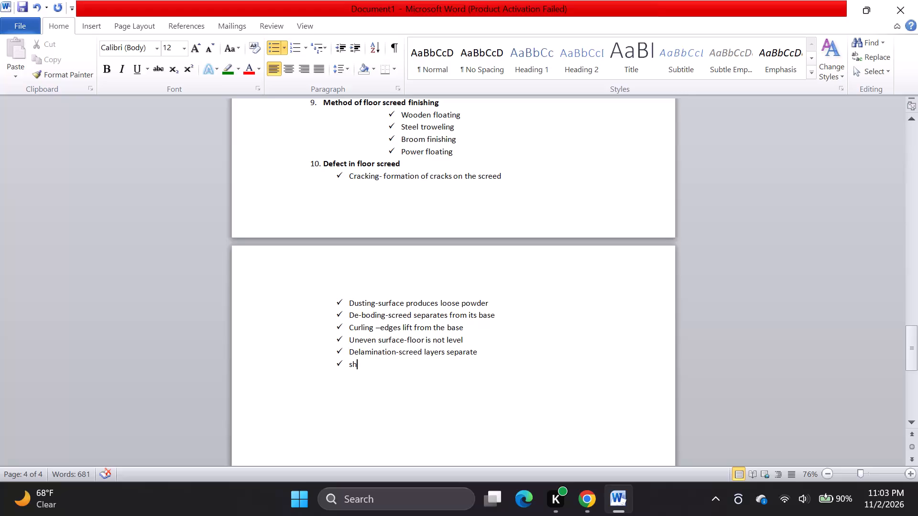
text(ri)
text(nkage)
key(minus)
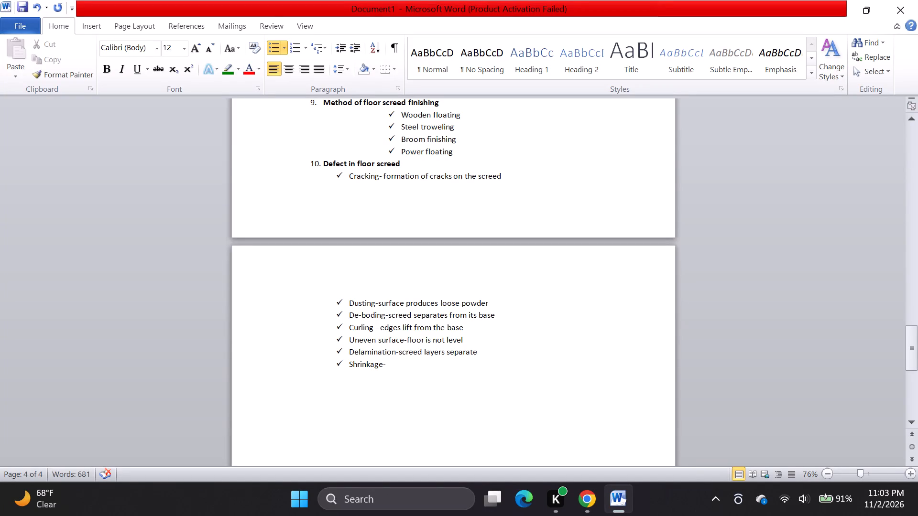
text(redu)
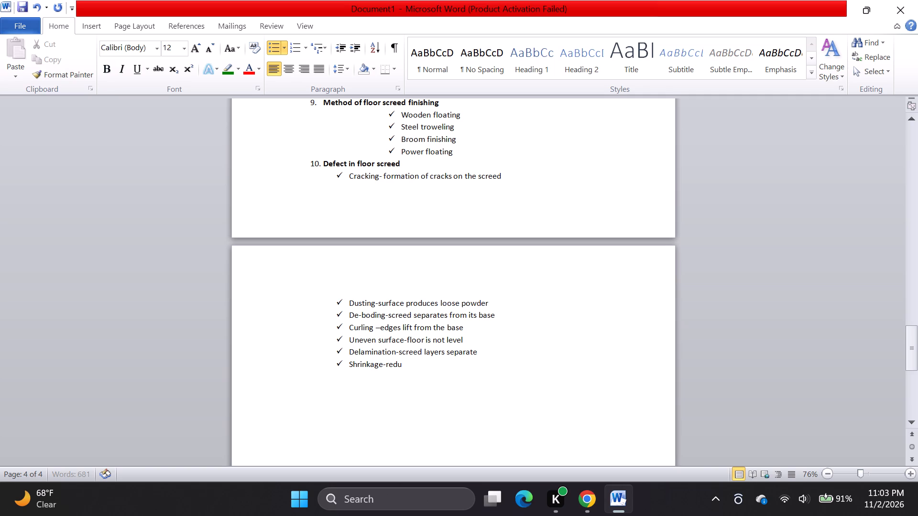
text(ctio)
text(n in)
key(space)
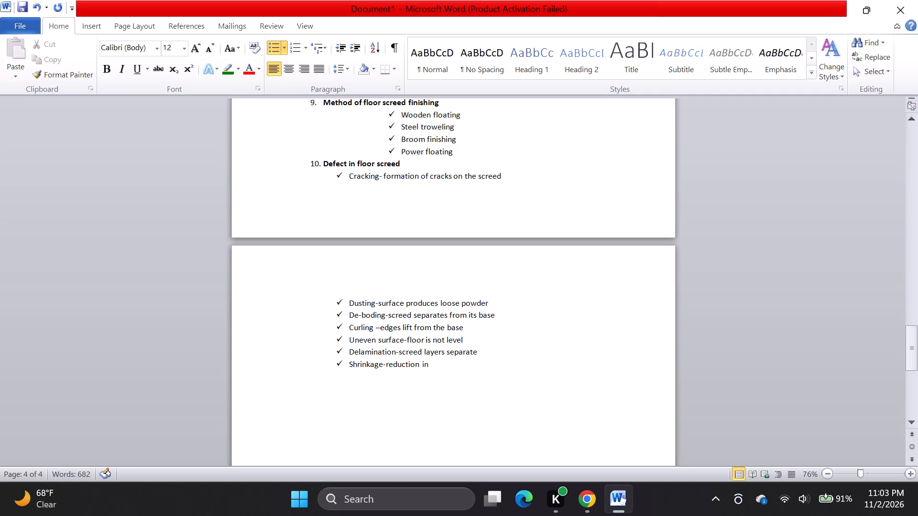
text(volume)
key(space)
text(as moist)
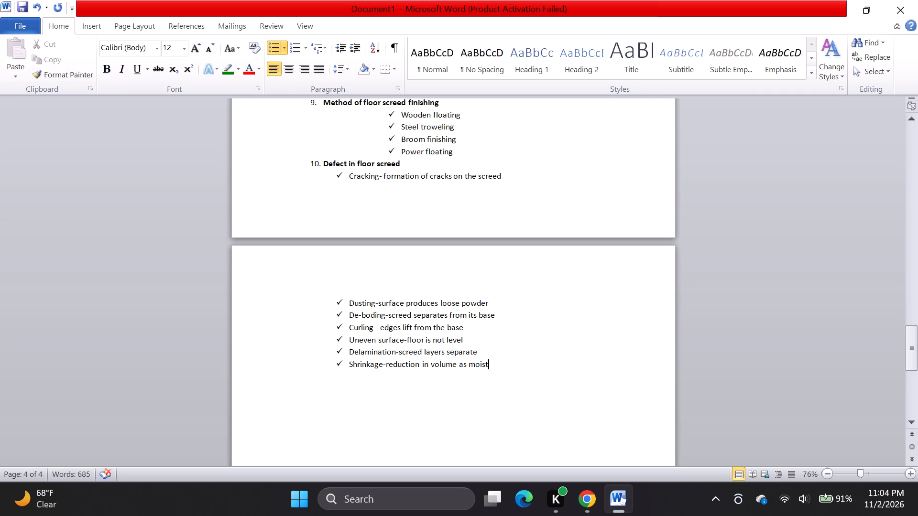
text(ure)
key(space)
text(is lo)
text(st)
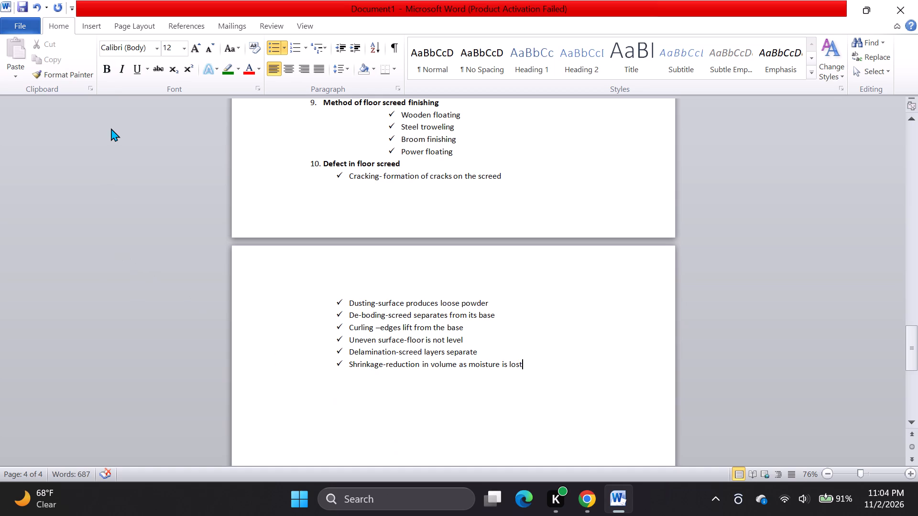
Save the document as a Word Document named "Floor screeding" in the Documents folder.
click(22, 4)
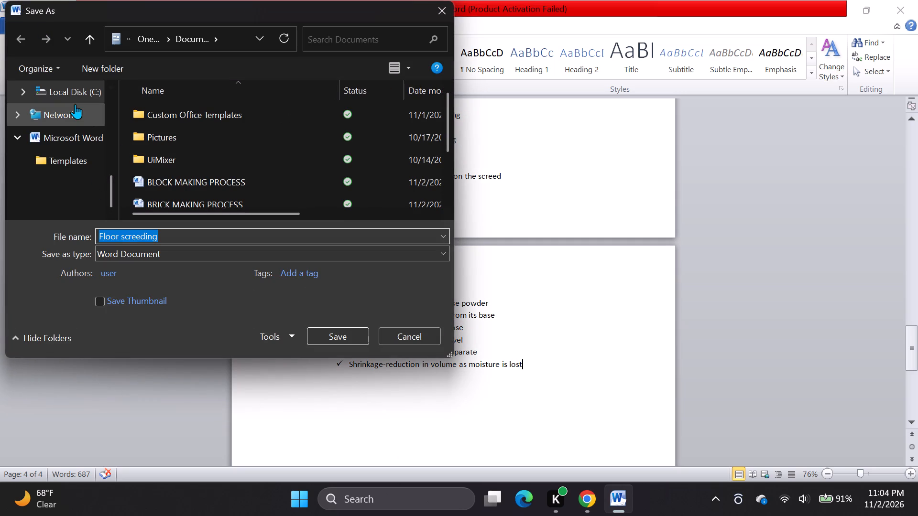
scroll(75, 104, up, 2)
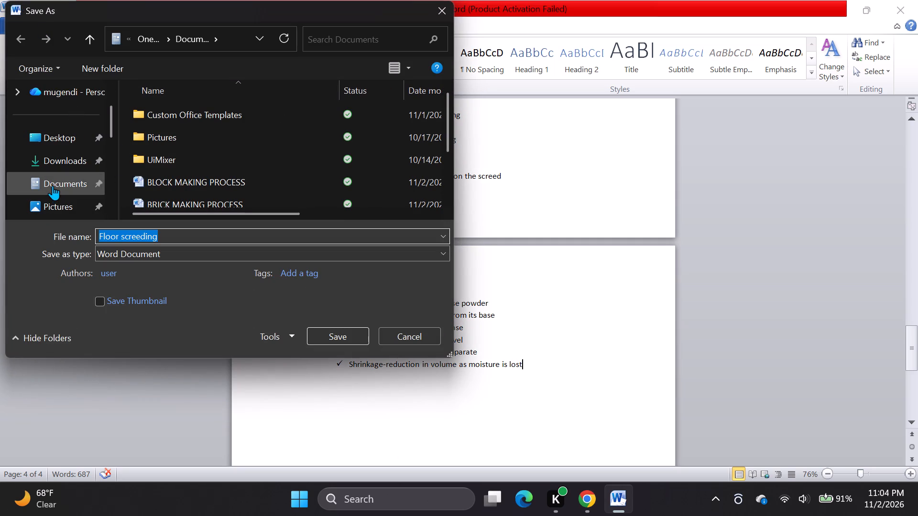
click(53, 185)
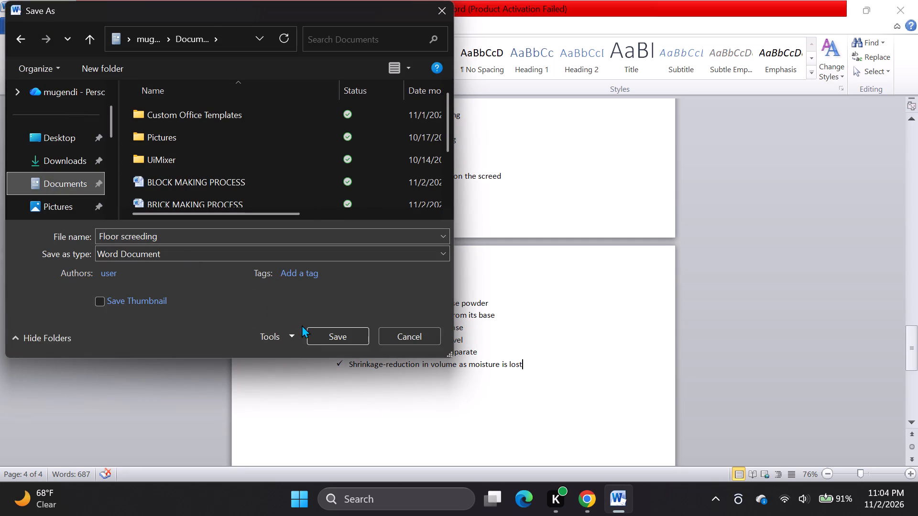
click(322, 333)
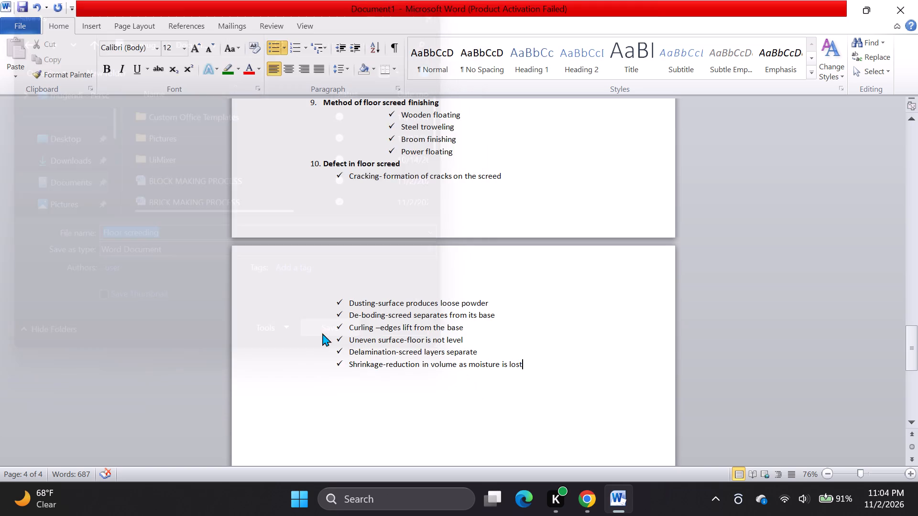